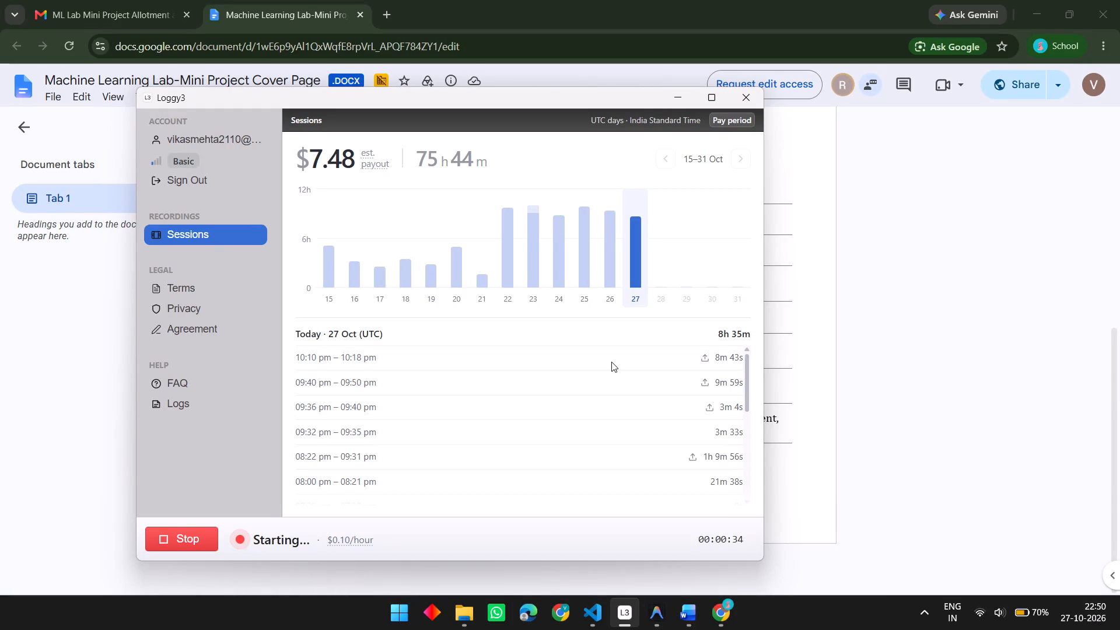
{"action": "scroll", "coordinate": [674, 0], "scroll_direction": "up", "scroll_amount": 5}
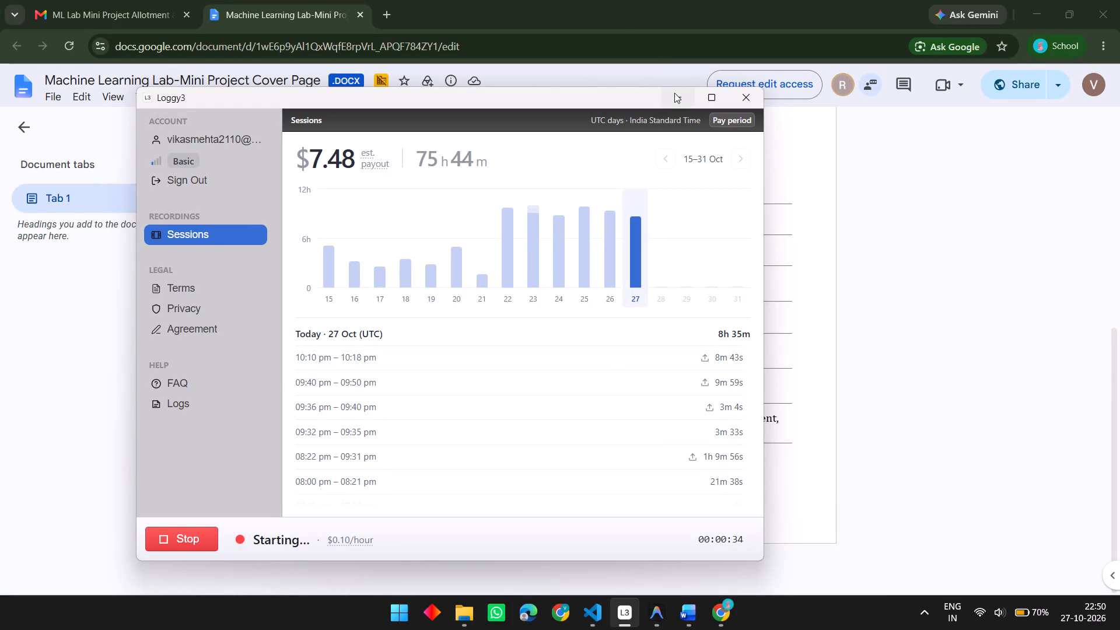
Put away the Loggy3 window and look over the Machine Learning Lab mini-project cover page, including its student details table.
{"action": "left_click", "coordinate": [675, 94]}
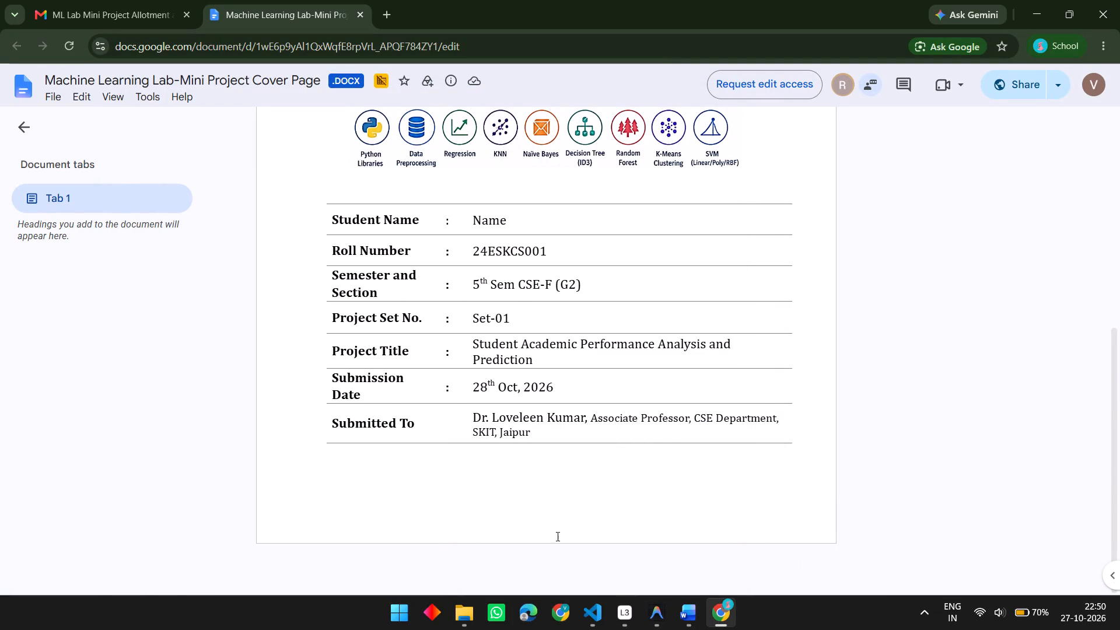
{"action": "scroll", "coordinate": [556, 536], "scroll_direction": "down", "scroll_amount": 4}
{"action": "scroll", "coordinate": [556, 536], "scroll_direction": "up", "scroll_amount": 10}
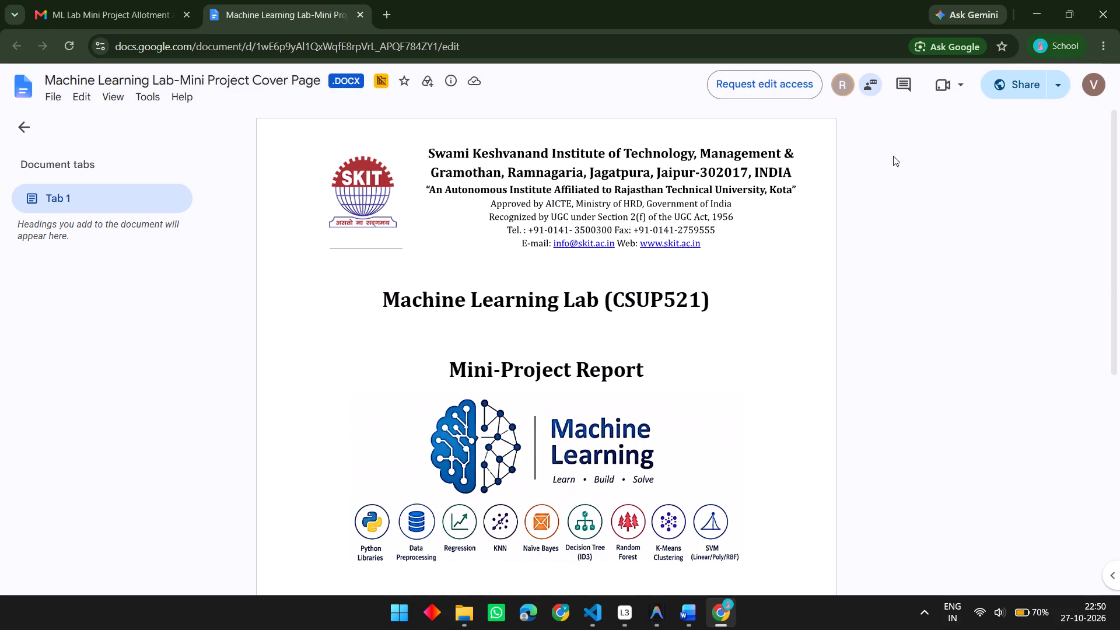
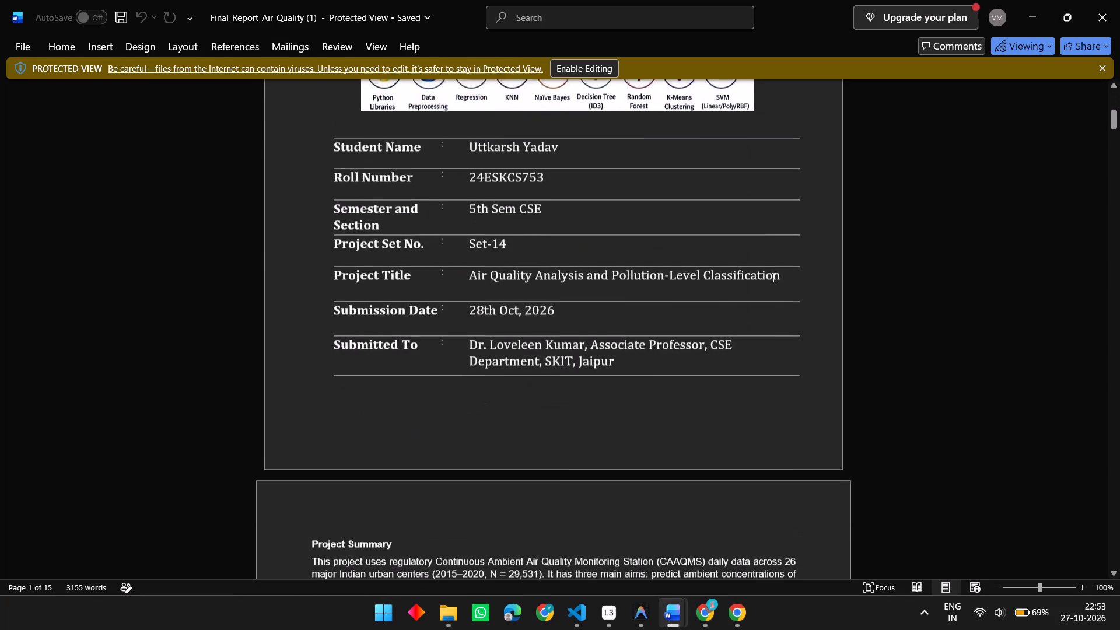
Take the air quality report out of Protected View so that it can be edited.
{"action": "scroll", "coordinate": [772, 277], "scroll_direction": "down", "scroll_amount": 1}
{"action": "scroll", "coordinate": [772, 277], "scroll_direction": "up", "scroll_amount": 2}
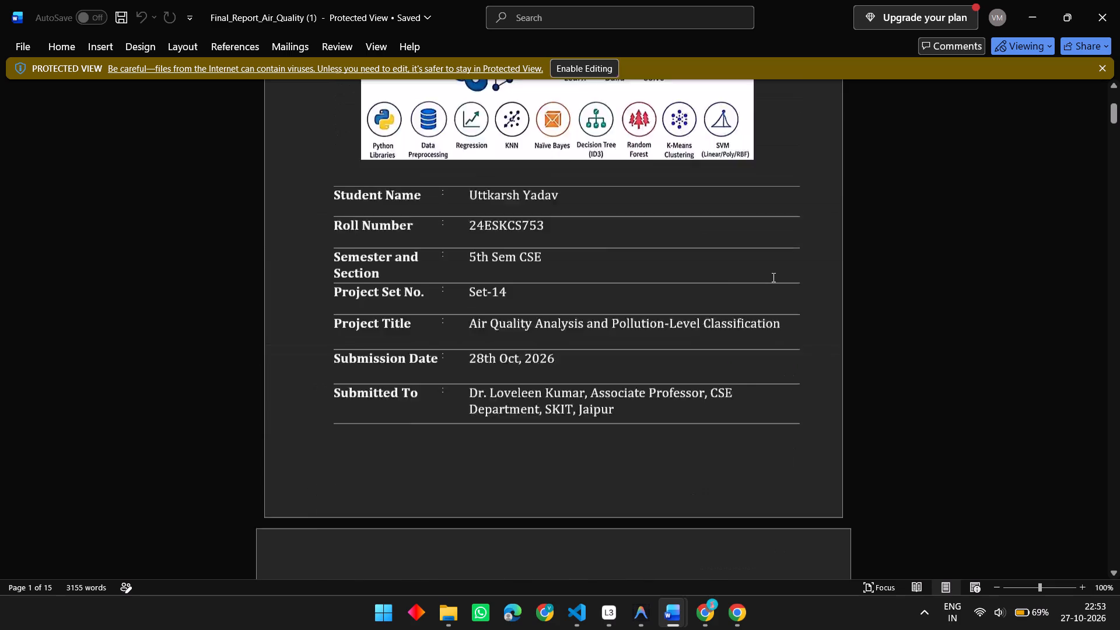
{"action": "scroll", "coordinate": [772, 277], "scroll_direction": "up", "scroll_amount": 2}
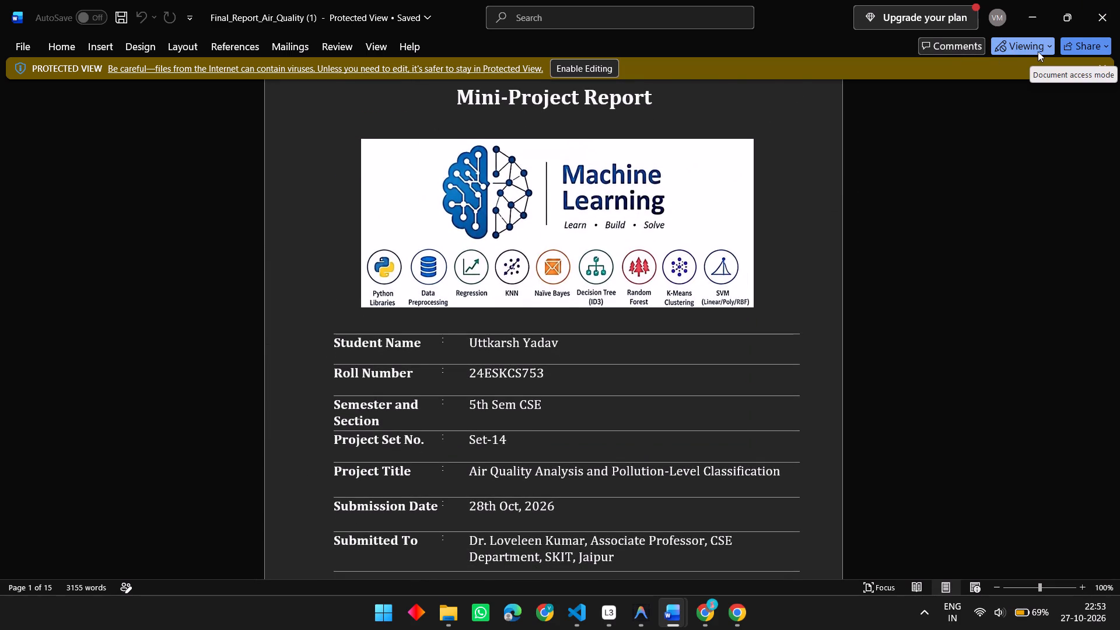
{"action": "left_click", "coordinate": [599, 67]}
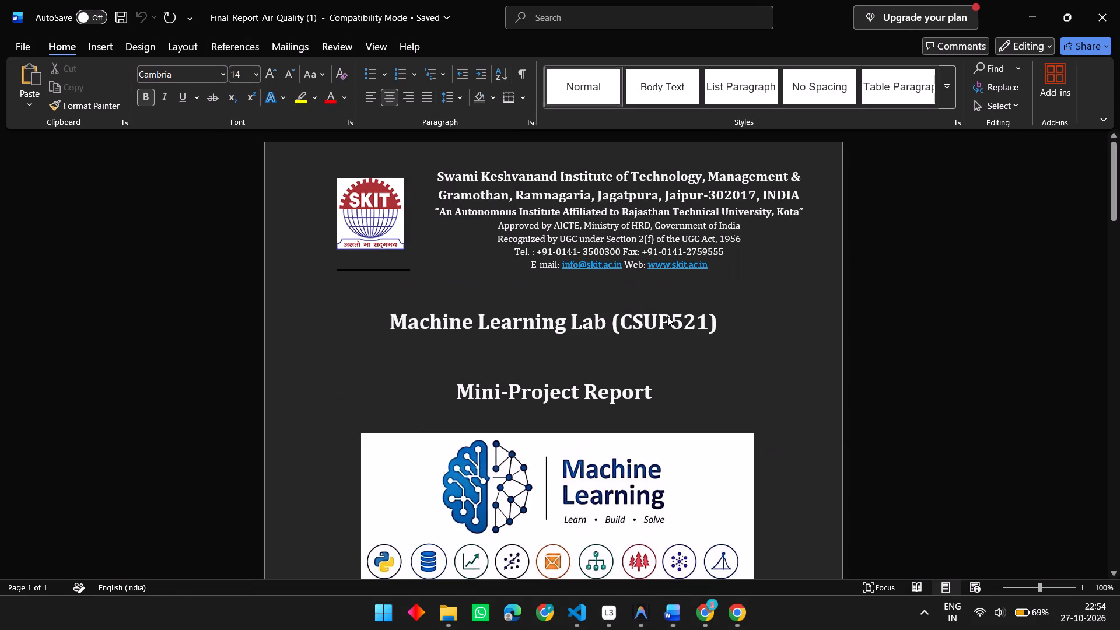
Replace the student name in the cover page details table with the new student's name.
{"action": "scroll", "coordinate": [674, 425], "scroll_direction": "down", "scroll_amount": 2}
{"action": "scroll", "coordinate": [602, 395], "scroll_direction": "down", "scroll_amount": 1}
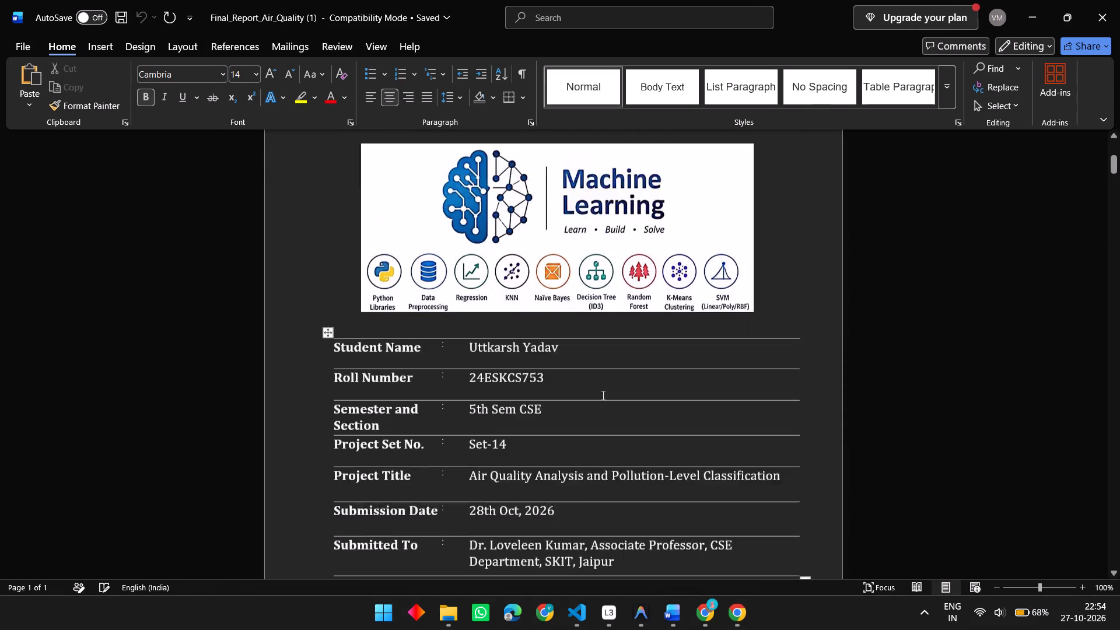
{"action": "scroll", "coordinate": [602, 395], "scroll_direction": "down", "scroll_amount": 1}
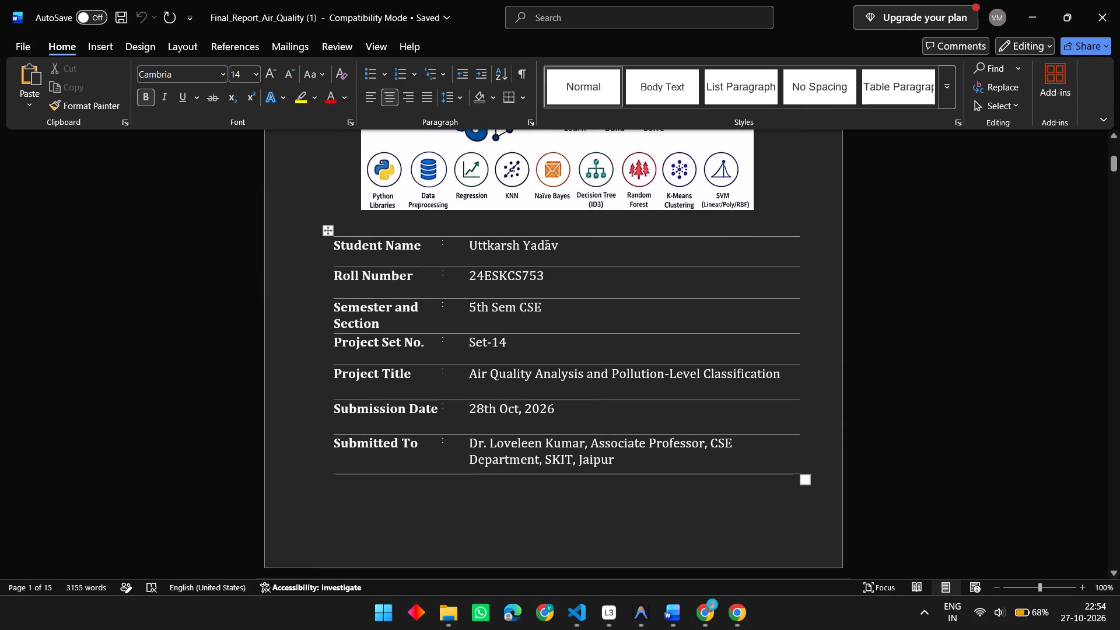
{"action": "left_click", "coordinate": [562, 243]}
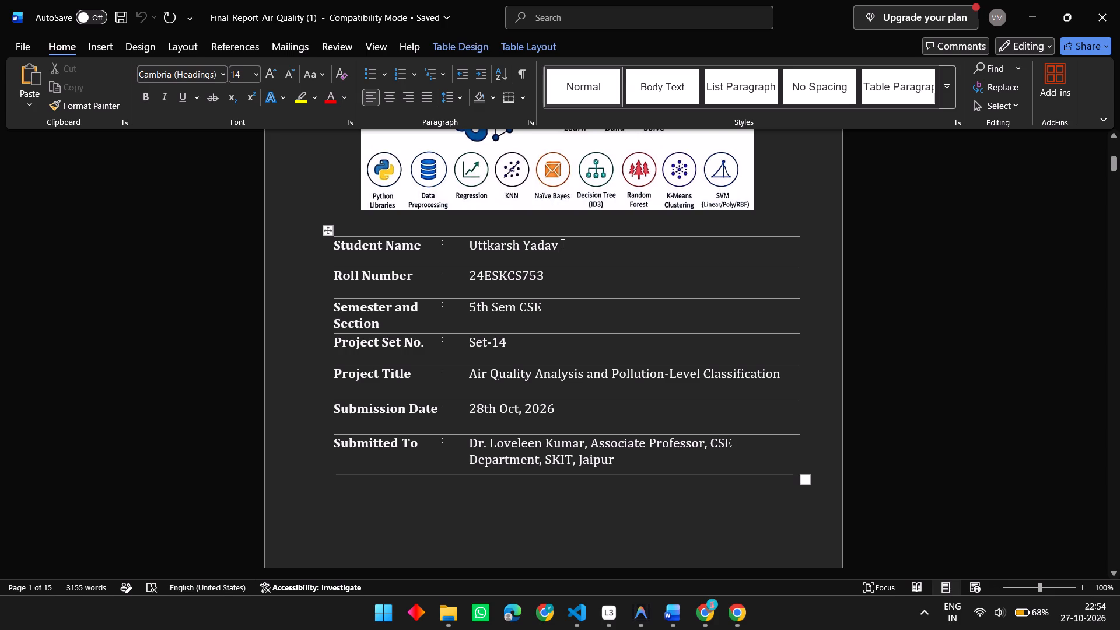
{"action": "key", "text": "BackSpace"}
{"action": "key", "text": "BackSpace"}
{"action": "key", "text": "BackSpace"}
{"action": "key", "text": "BackSpace"}
{"action": "key", "text": "BackSpace"}
{"action": "key", "text": "BackSpace"}
{"action": "key", "text": "BackSpace"}
{"action": "key", "text": "BackSpace"}
{"action": "key", "text": "BackSpace"}
{"action": "key", "text": "BackSpace"}
{"action": "key", "text": "BackSpace"}
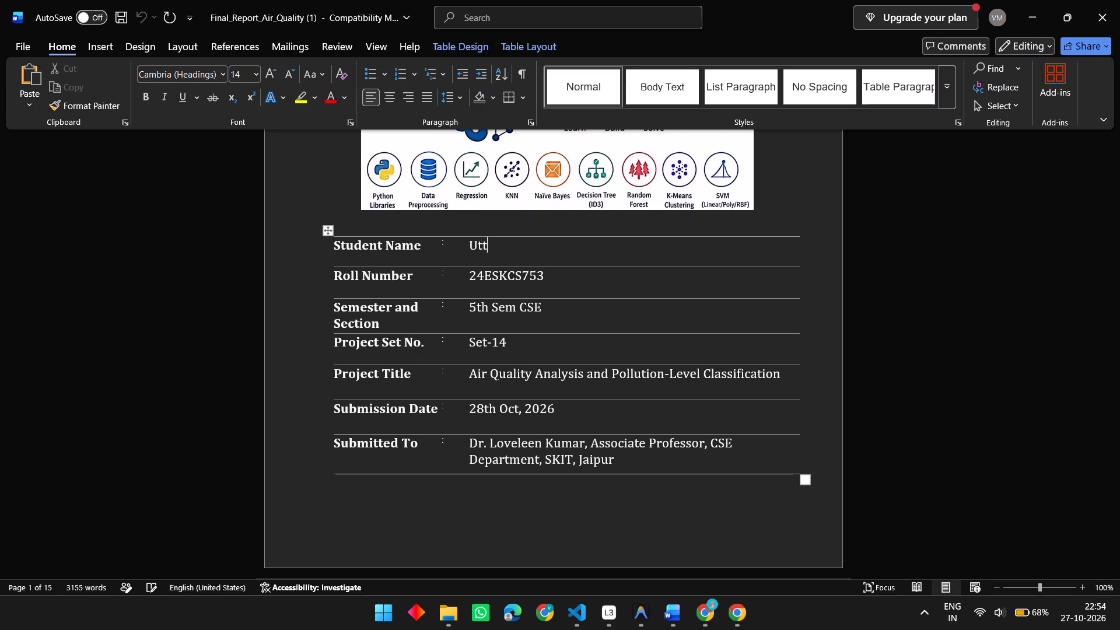
{"action": "key", "text": "BackSpace"}
{"action": "key", "text": "BackSpace"}
{"action": "key", "text": "BackSpace"}
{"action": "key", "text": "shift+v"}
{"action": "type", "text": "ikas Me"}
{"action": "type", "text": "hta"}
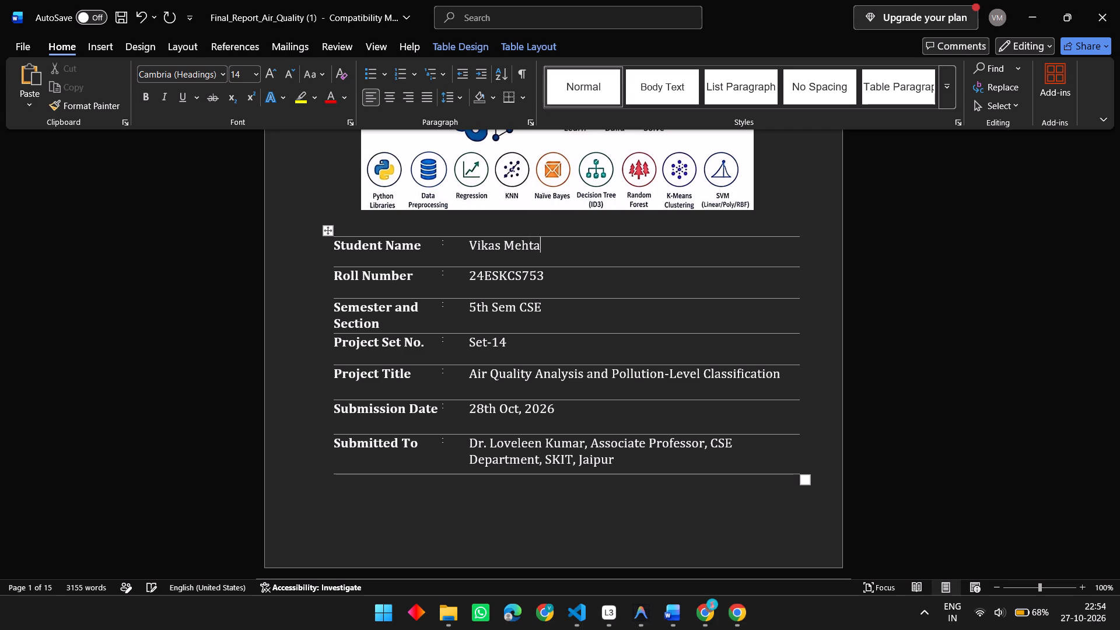
Replace the last two digits of the roll number in the cover page details table with the new student's digits.
{"action": "left_click", "coordinate": [551, 279]}
{"action": "key", "text": "BackSpace"}
{"action": "key", "text": "BackSpace"}
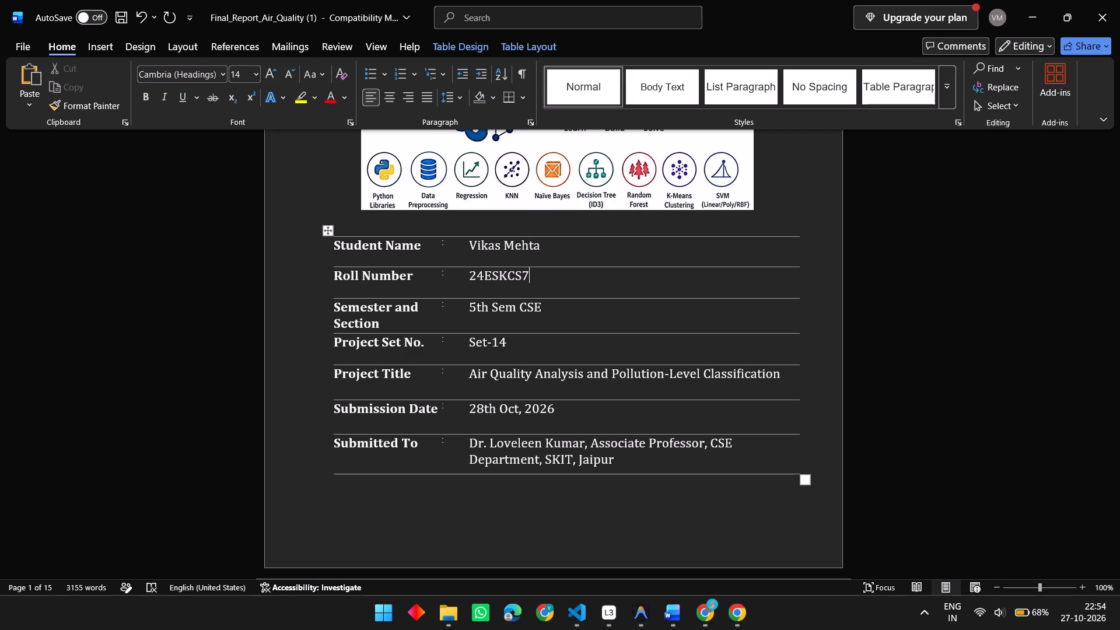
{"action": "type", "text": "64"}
Review the report's opening pages, from the Project Summary through the dataset tables, Figures 1 and 2, and the Data Cleaning and Preparation section.
{"action": "scroll", "coordinate": [594, 538], "scroll_direction": "down", "scroll_amount": 2}
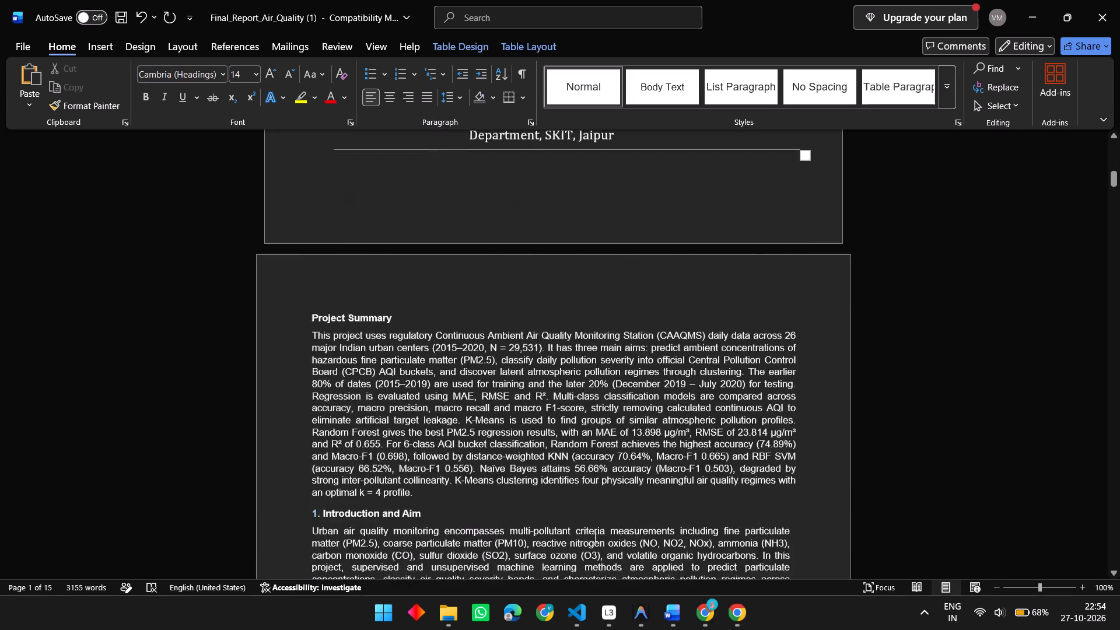
{"action": "scroll", "coordinate": [594, 538], "scroll_direction": "down", "scroll_amount": 6}
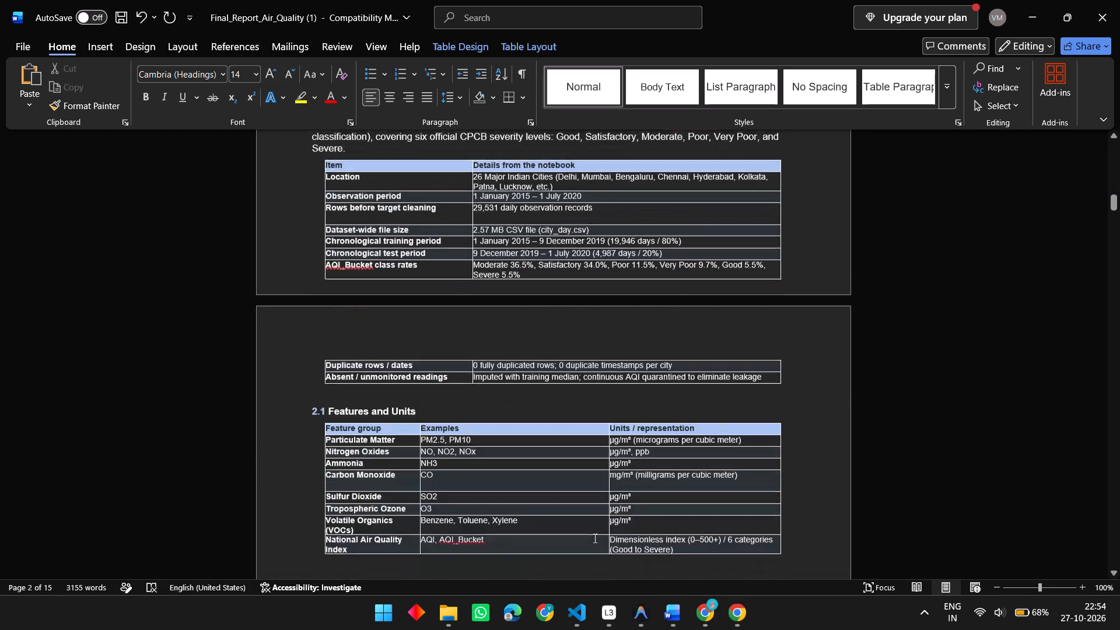
{"action": "scroll", "coordinate": [594, 538], "scroll_direction": "down", "scroll_amount": 1}
{"action": "scroll", "coordinate": [594, 538], "scroll_direction": "up", "scroll_amount": 3}
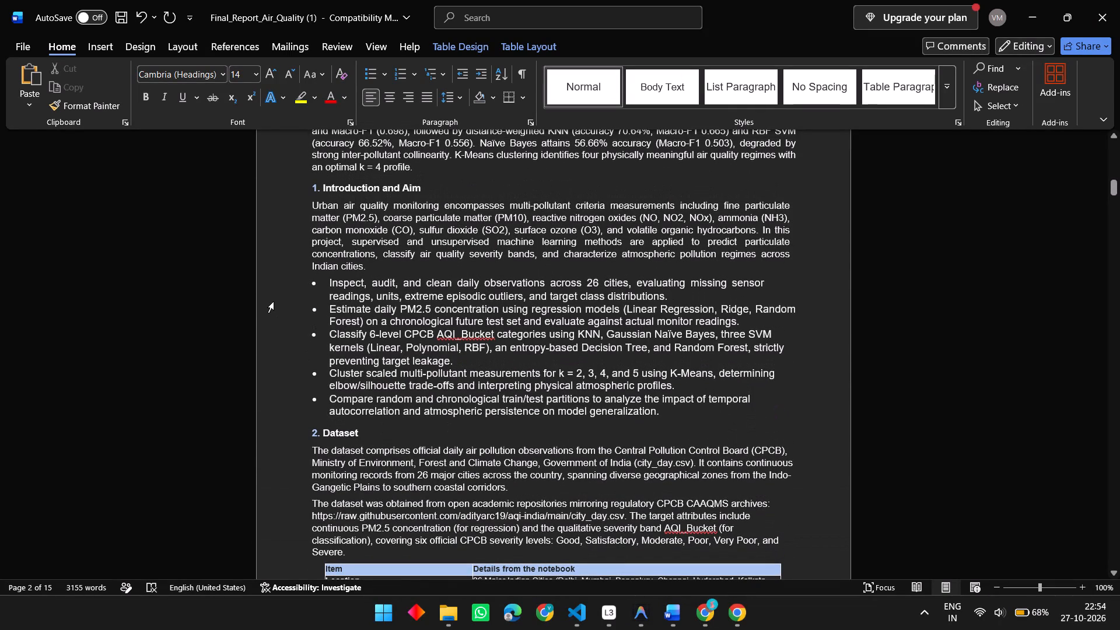
{"action": "scroll", "coordinate": [271, 296], "scroll_direction": "up", "scroll_amount": 1}
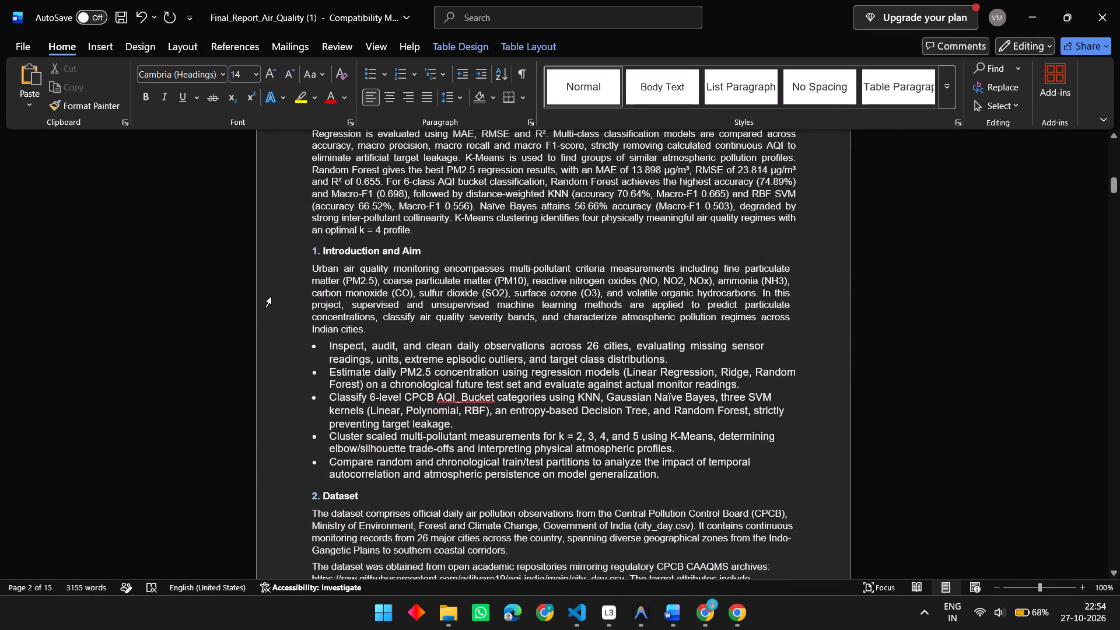
{"action": "scroll", "coordinate": [271, 296], "scroll_direction": "up", "scroll_amount": 1}
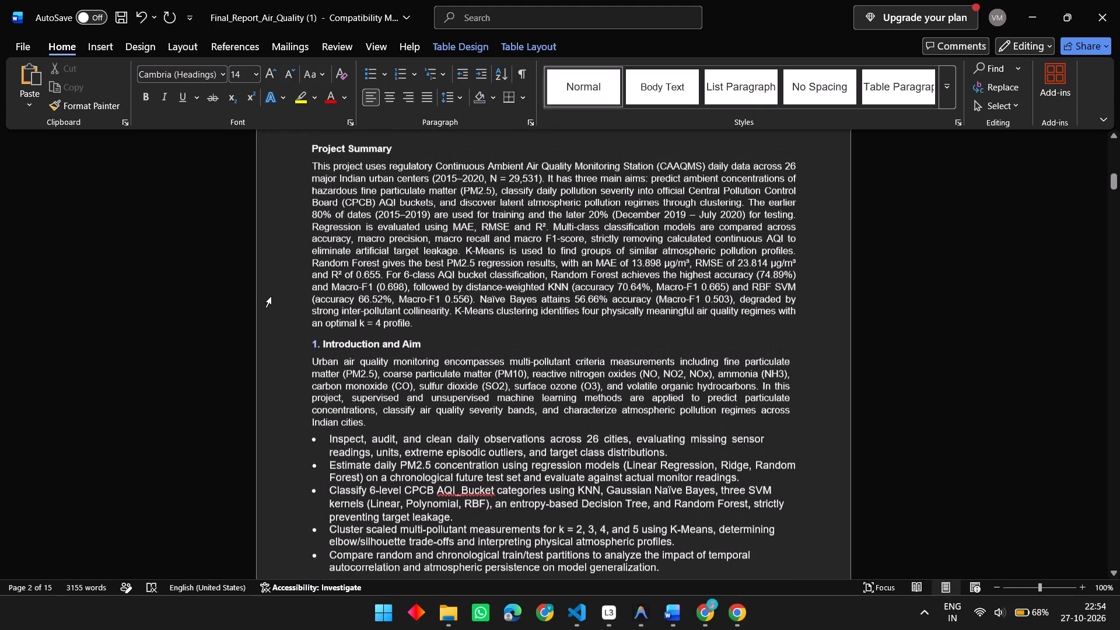
{"action": "scroll", "coordinate": [271, 296], "scroll_direction": "up", "scroll_amount": 1}
{"action": "scroll", "coordinate": [271, 296], "scroll_direction": "down", "scroll_amount": 3}
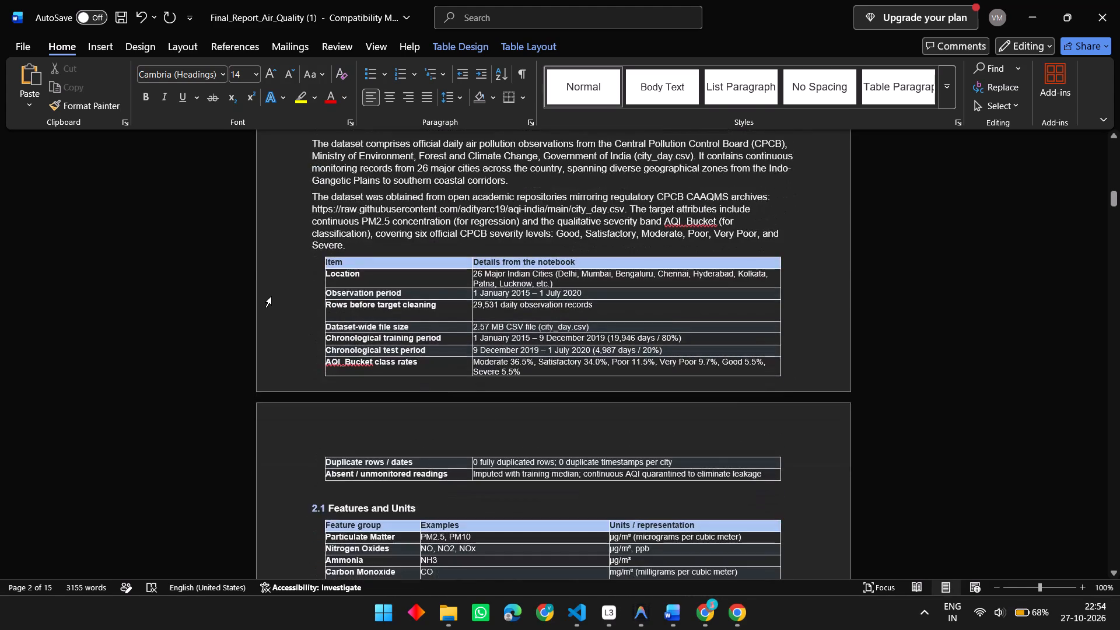
{"action": "scroll", "coordinate": [271, 296], "scroll_direction": "down", "scroll_amount": 3}
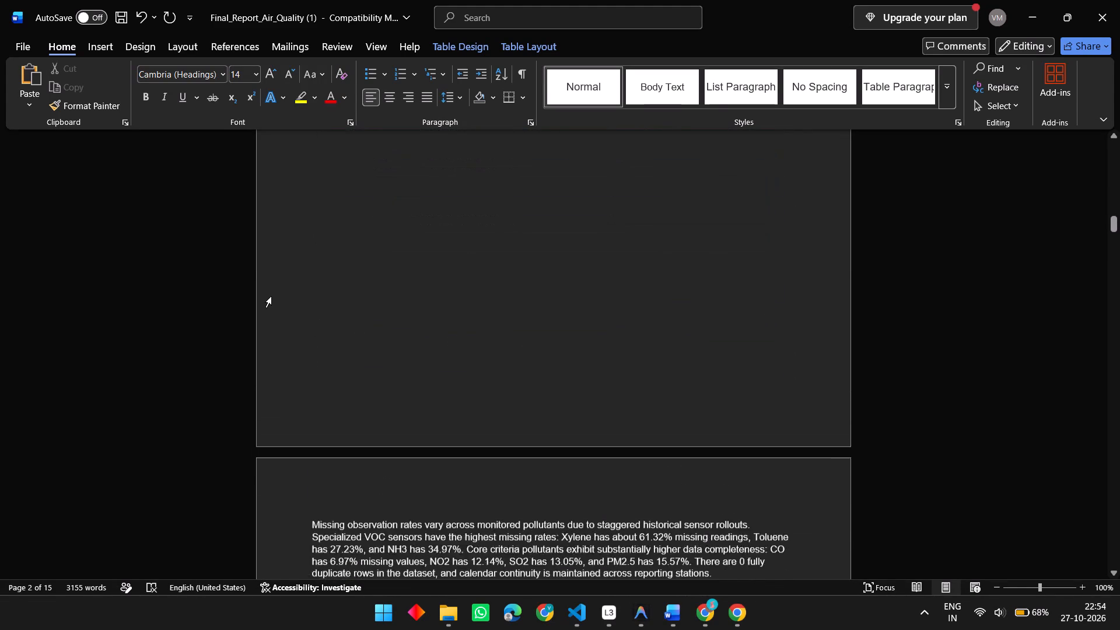
{"action": "scroll", "coordinate": [271, 296], "scroll_direction": "down", "scroll_amount": 2}
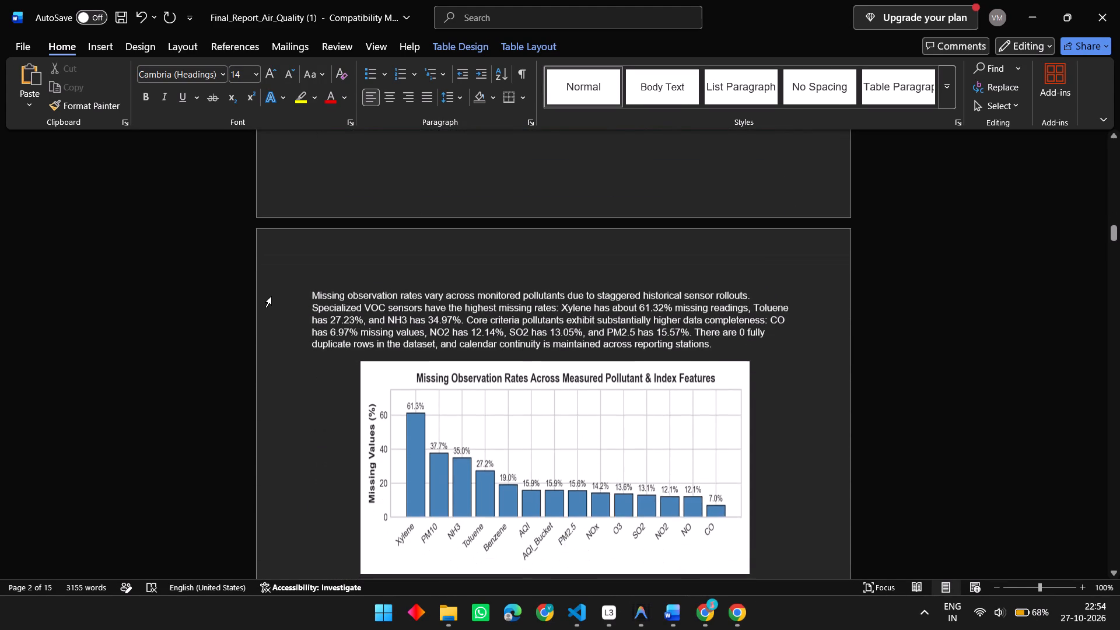
{"action": "scroll", "coordinate": [271, 296], "scroll_direction": "down", "scroll_amount": 2}
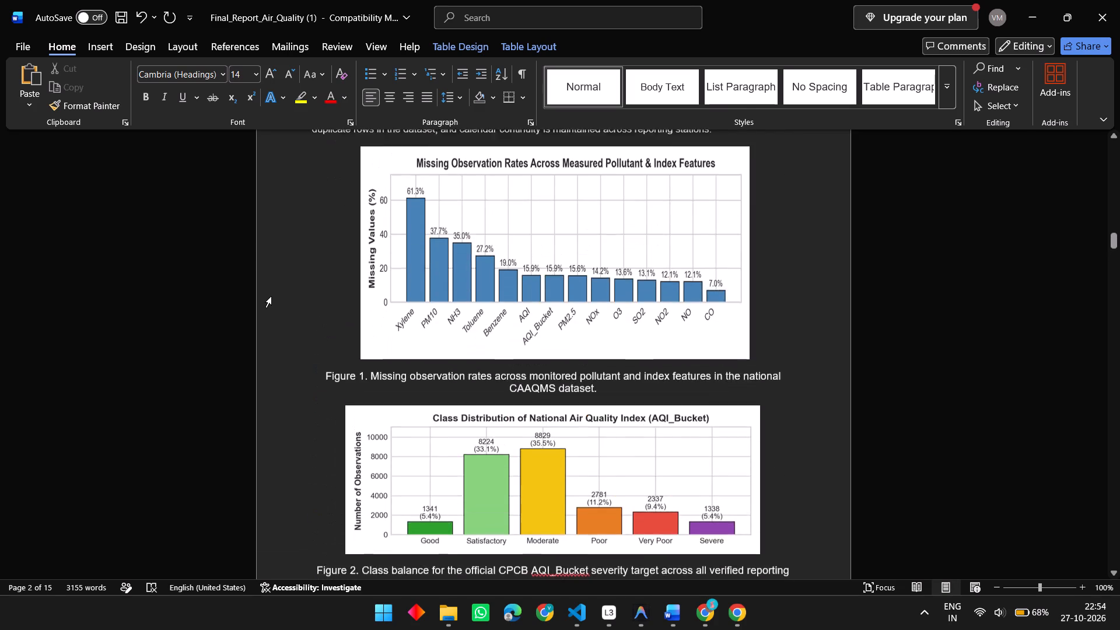
{"action": "scroll", "coordinate": [271, 296], "scroll_direction": "down", "scroll_amount": 2}
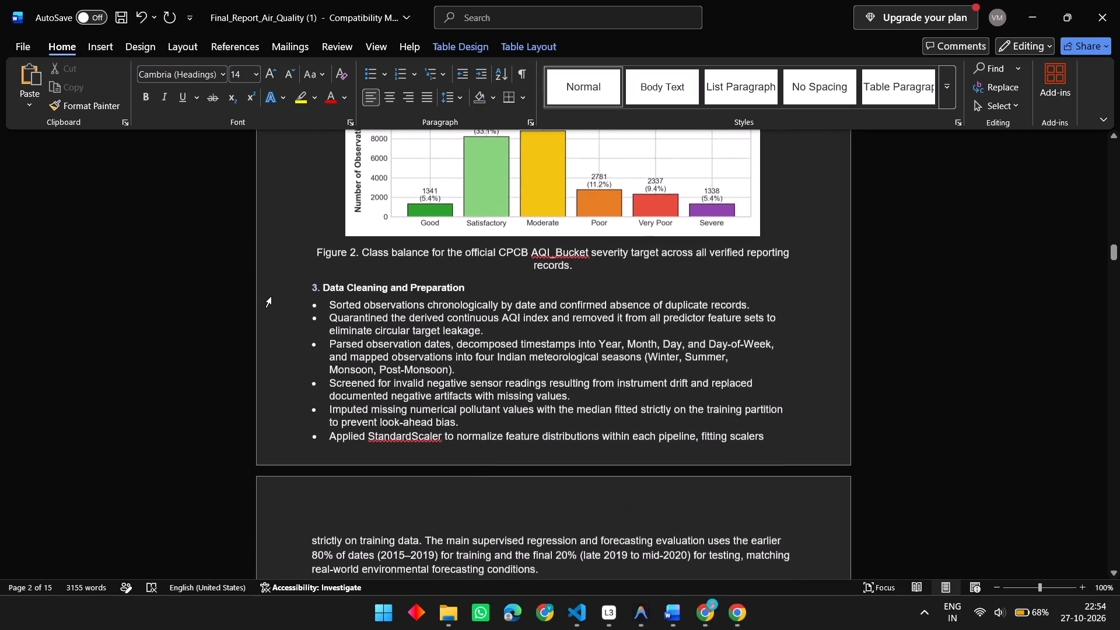
{"action": "scroll", "coordinate": [271, 296], "scroll_direction": "up", "scroll_amount": 5}
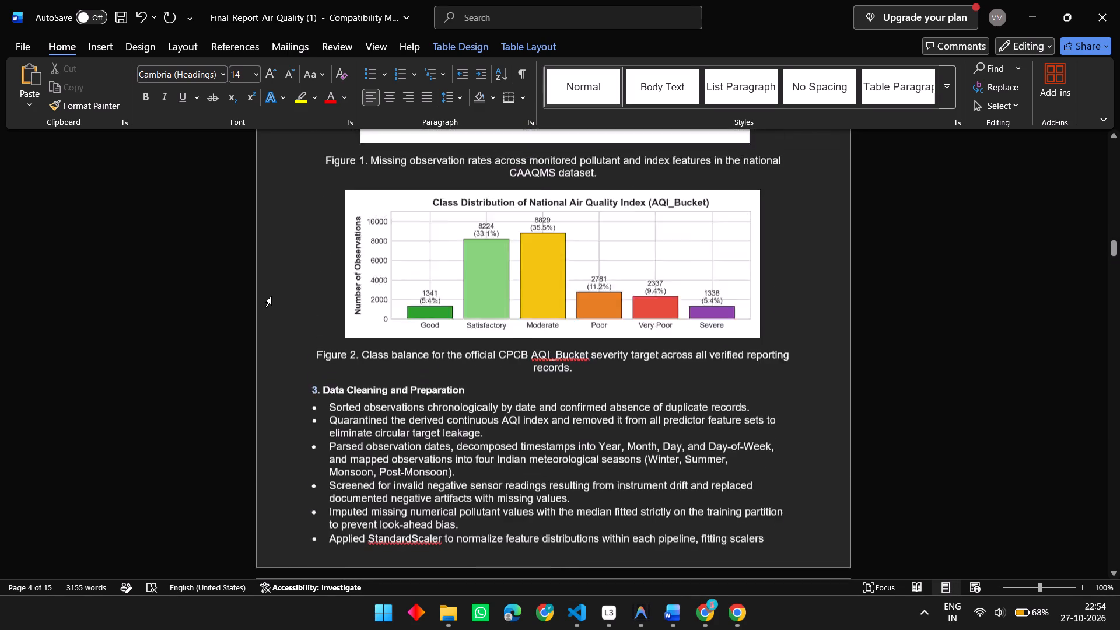
{"action": "scroll", "coordinate": [271, 296], "scroll_direction": "up", "scroll_amount": 5}
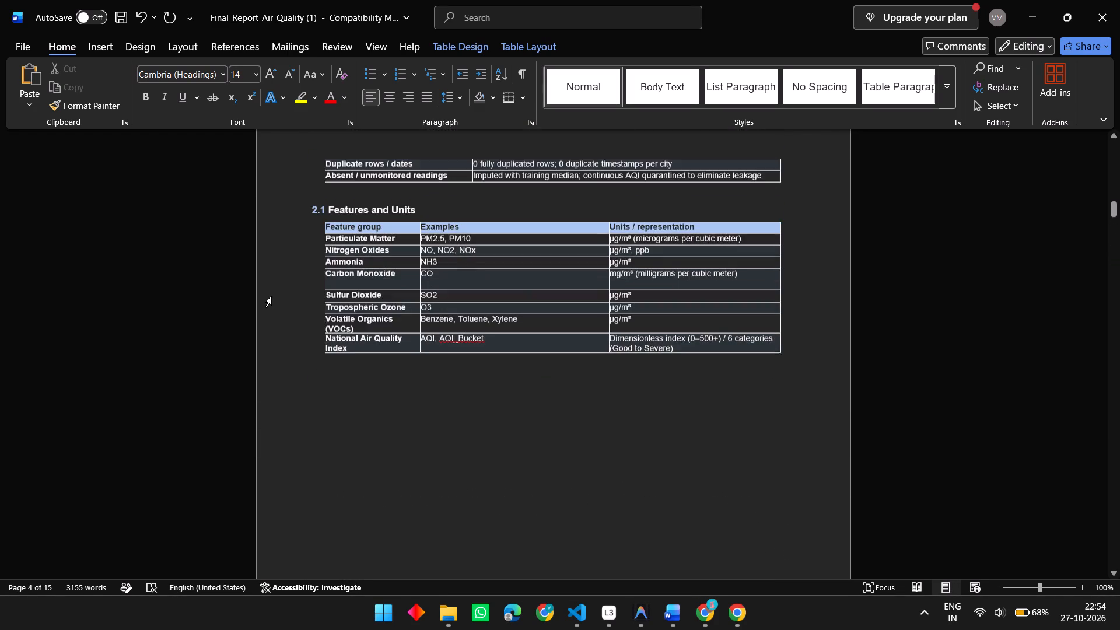
{"action": "scroll", "coordinate": [271, 296], "scroll_direction": "down", "scroll_amount": 6}
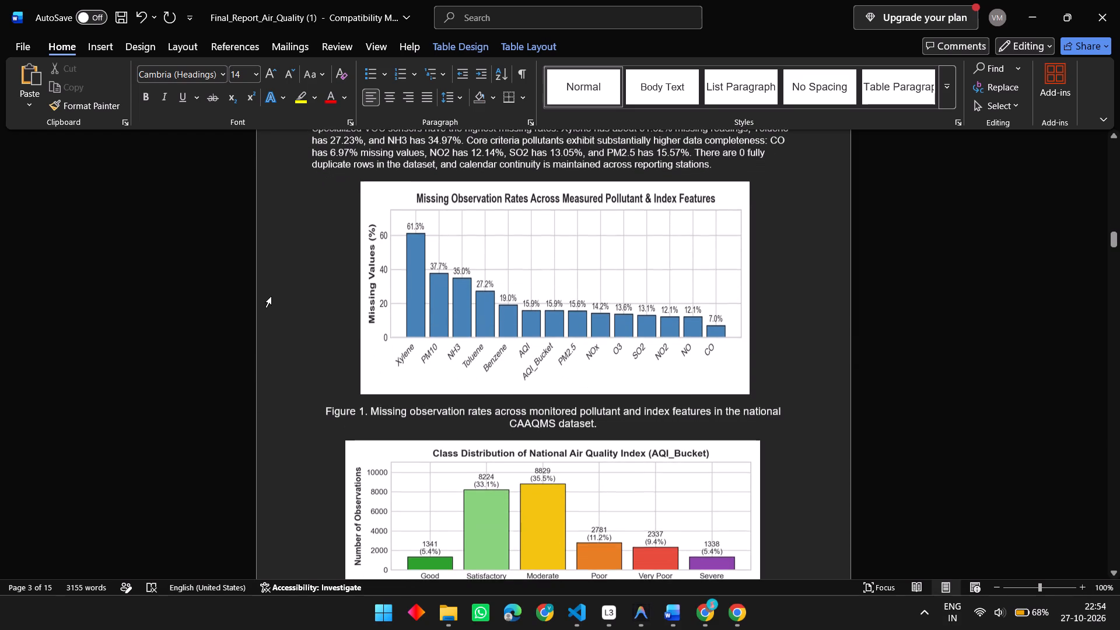
{"action": "scroll", "coordinate": [271, 296], "scroll_direction": "down", "scroll_amount": 1}
{"action": "scroll", "coordinate": [271, 296], "scroll_direction": "up", "scroll_amount": 1}
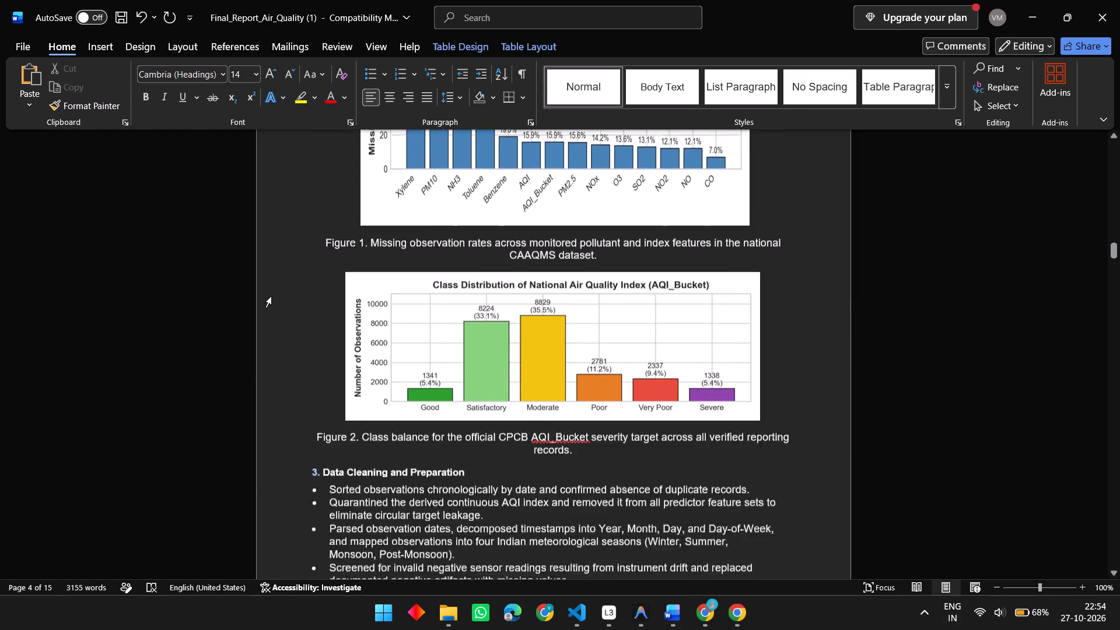
{"action": "scroll", "coordinate": [271, 296], "scroll_direction": "up", "scroll_amount": 2}
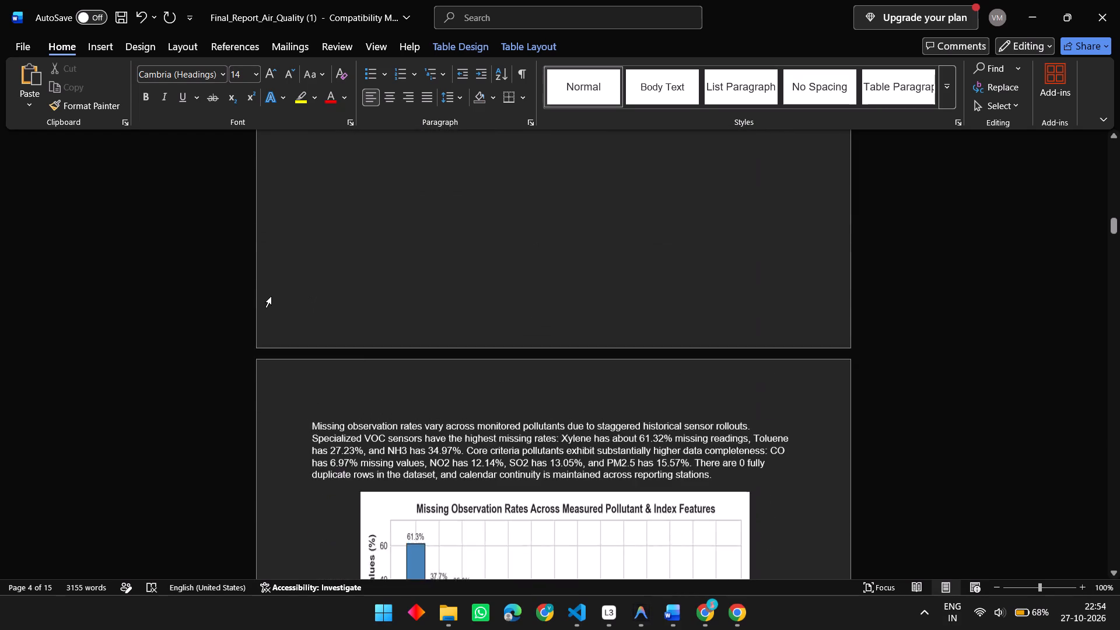
{"action": "scroll", "coordinate": [271, 296], "scroll_direction": "up", "scroll_amount": 1}
{"action": "scroll", "coordinate": [271, 296], "scroll_direction": "down", "scroll_amount": 3}
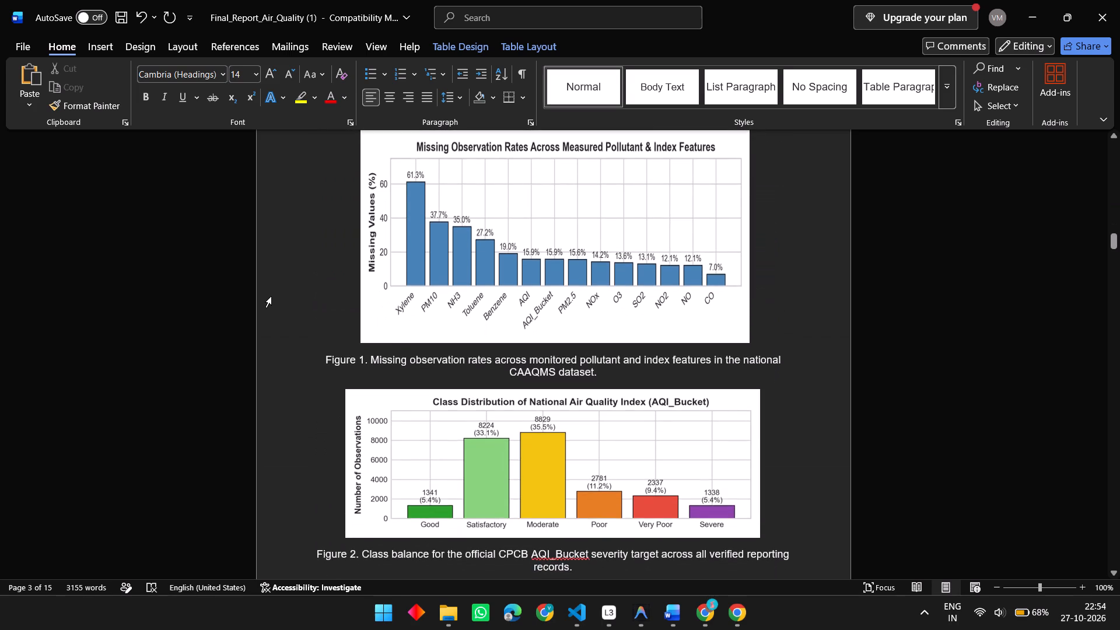
{"action": "scroll", "coordinate": [271, 296], "scroll_direction": "up", "scroll_amount": 3}
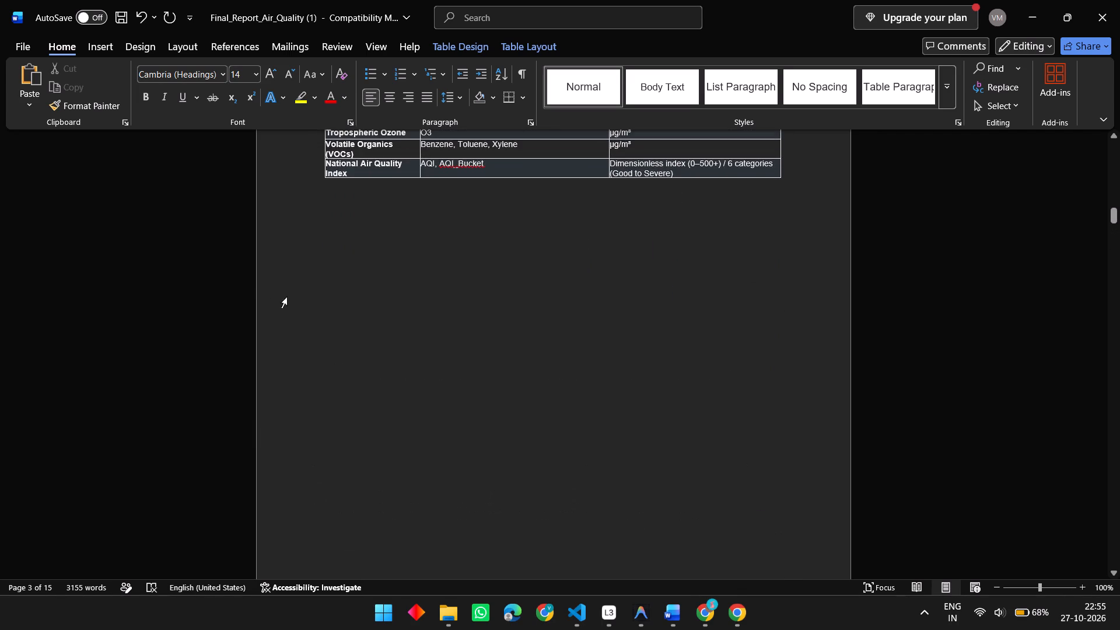
{"action": "scroll", "coordinate": [433, 351], "scroll_direction": "down", "scroll_amount": 7}
{"action": "scroll", "coordinate": [433, 351], "scroll_direction": "up", "scroll_amount": 2}
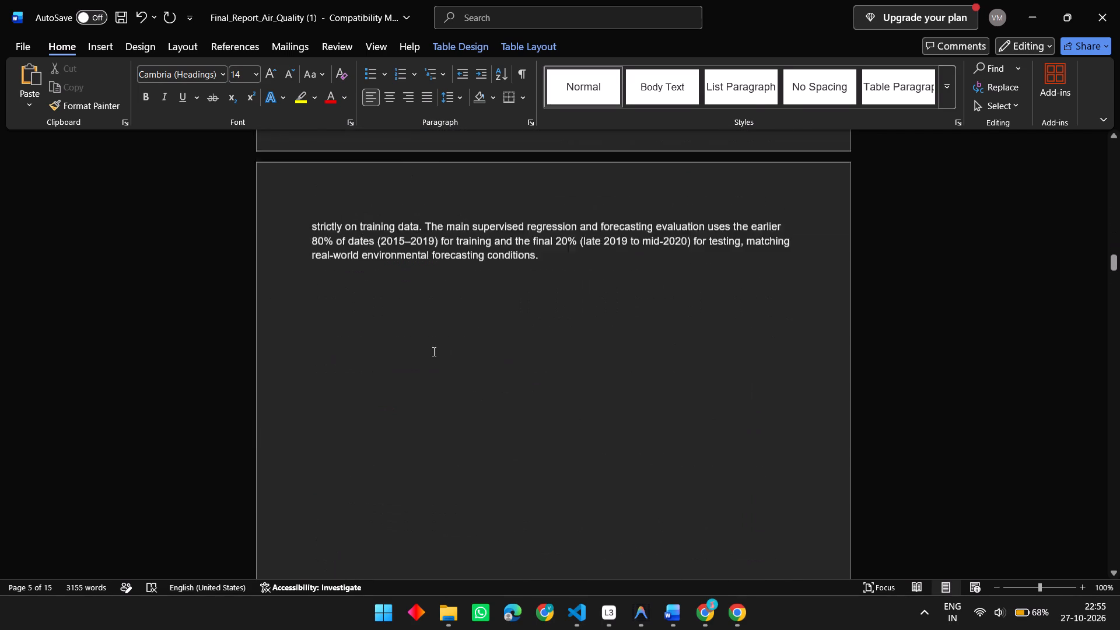
{"action": "scroll", "coordinate": [433, 351], "scroll_direction": "up", "scroll_amount": 1}
Look through the rest of the report, from the PM2.5 regression section to the references on the last page.
{"action": "scroll", "coordinate": [507, 500], "scroll_direction": "down", "scroll_amount": 3}
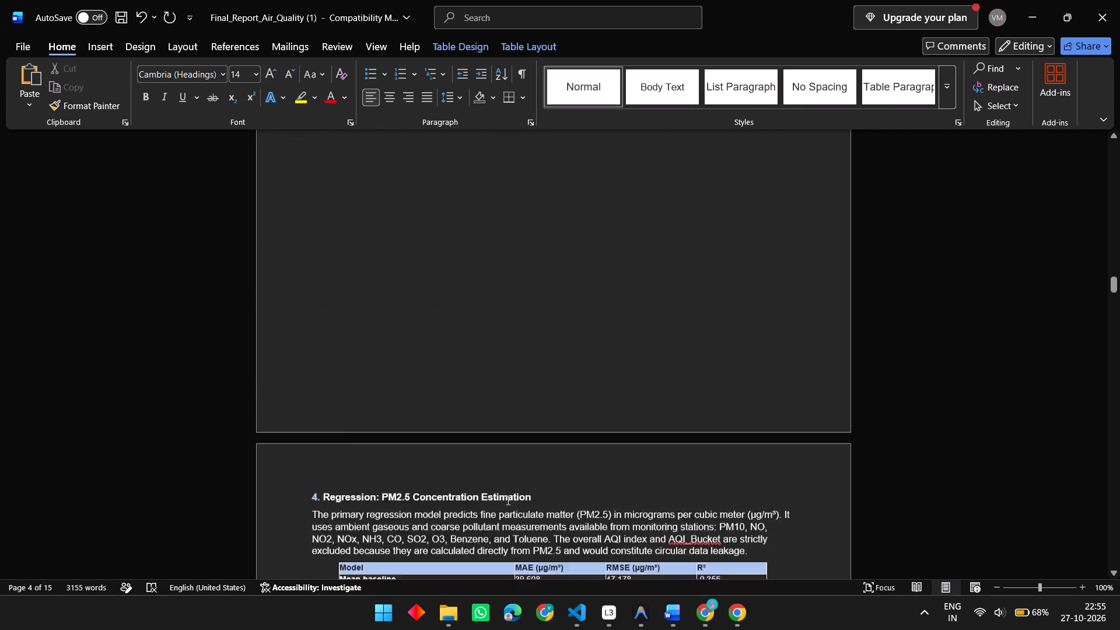
{"action": "scroll", "coordinate": [507, 500], "scroll_direction": "down", "scroll_amount": 8}
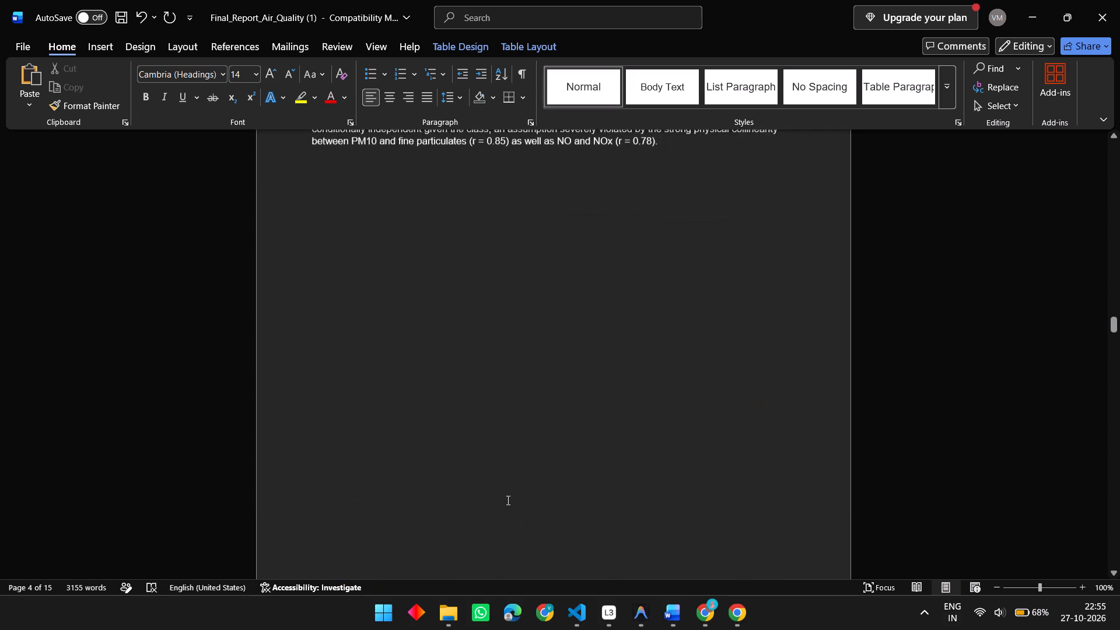
{"action": "scroll", "coordinate": [507, 500], "scroll_direction": "down", "scroll_amount": 9}
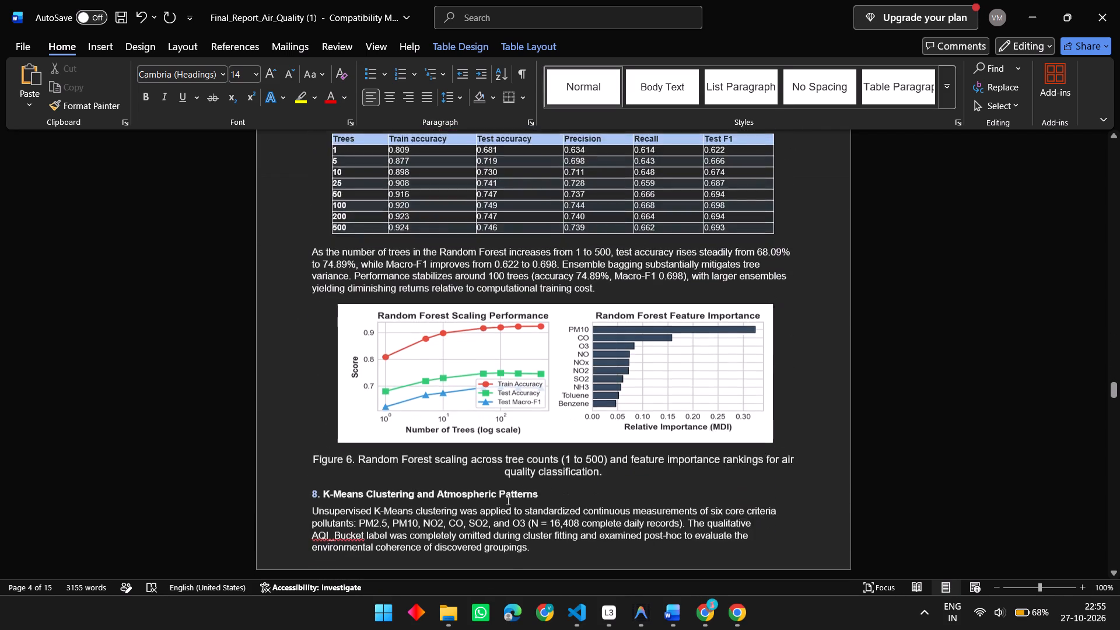
{"action": "scroll", "coordinate": [507, 500], "scroll_direction": "down", "scroll_amount": 6}
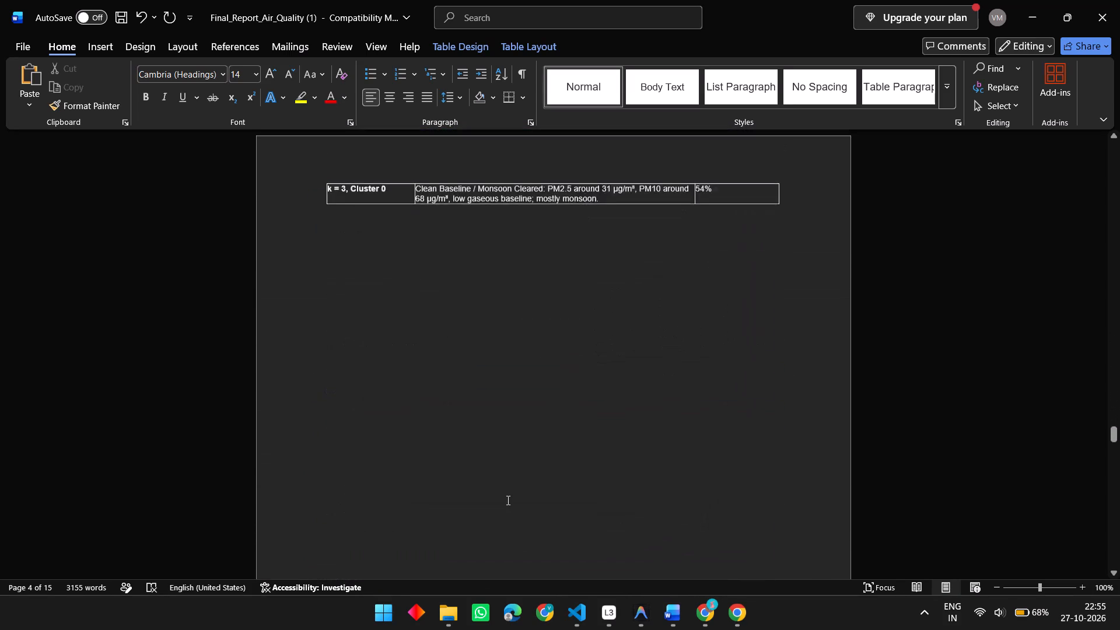
{"action": "scroll", "coordinate": [507, 500], "scroll_direction": "down", "scroll_amount": 9}
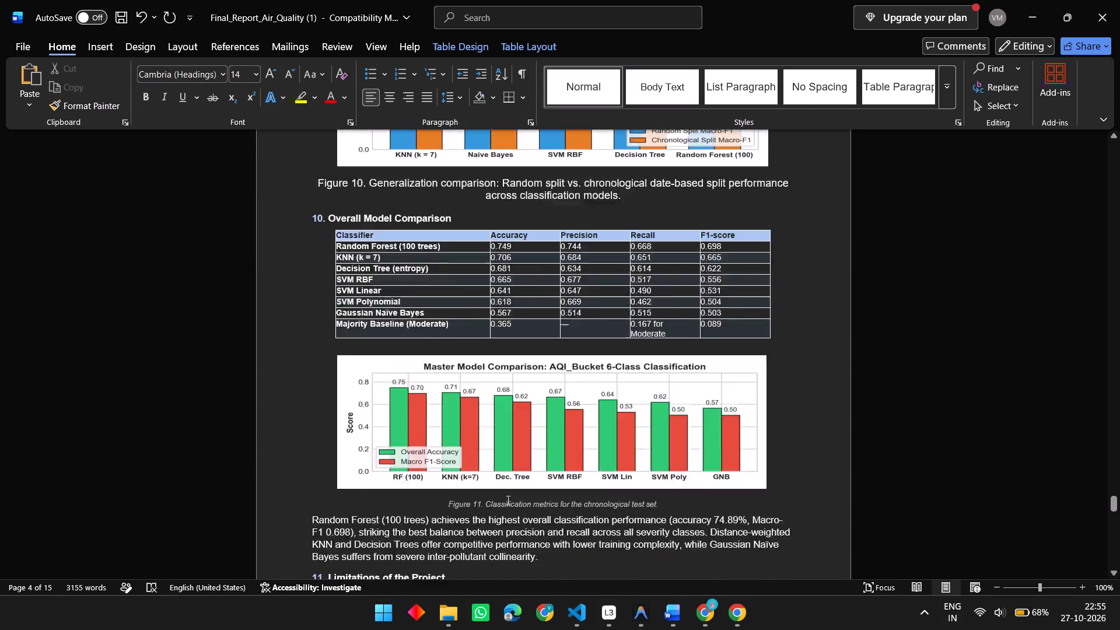
{"action": "scroll", "coordinate": [507, 500], "scroll_direction": "down", "scroll_amount": 4}
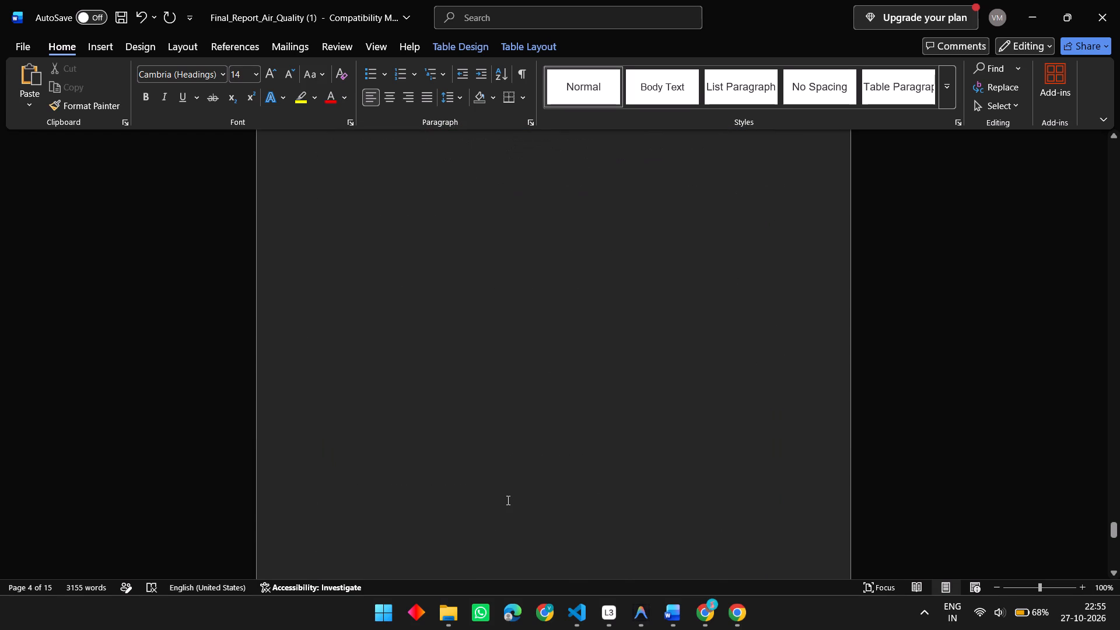
{"action": "scroll", "coordinate": [507, 500], "scroll_direction": "down", "scroll_amount": 17}
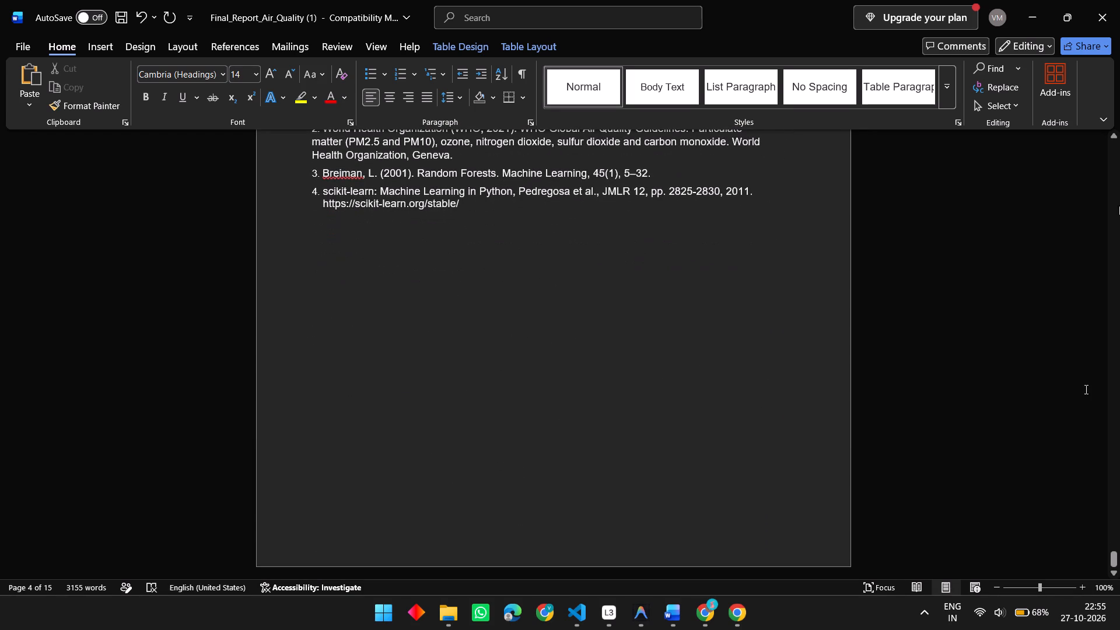
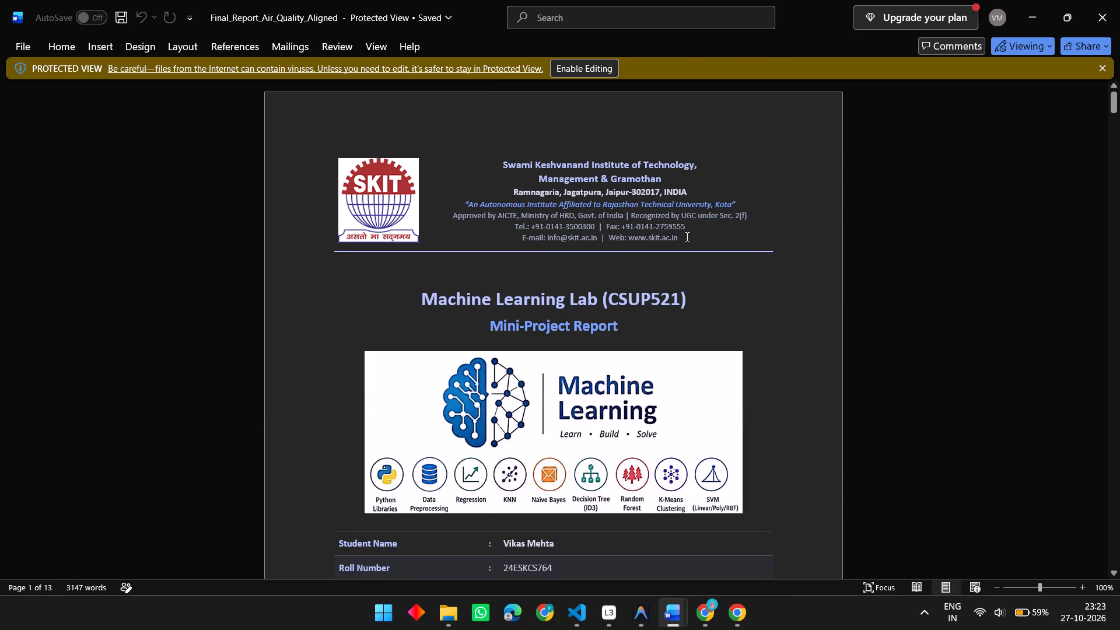
Enable editing in Final_Report_Air_Quality_Aligned and look over its cover page.
{"action": "left_click", "coordinate": [589, 73]}
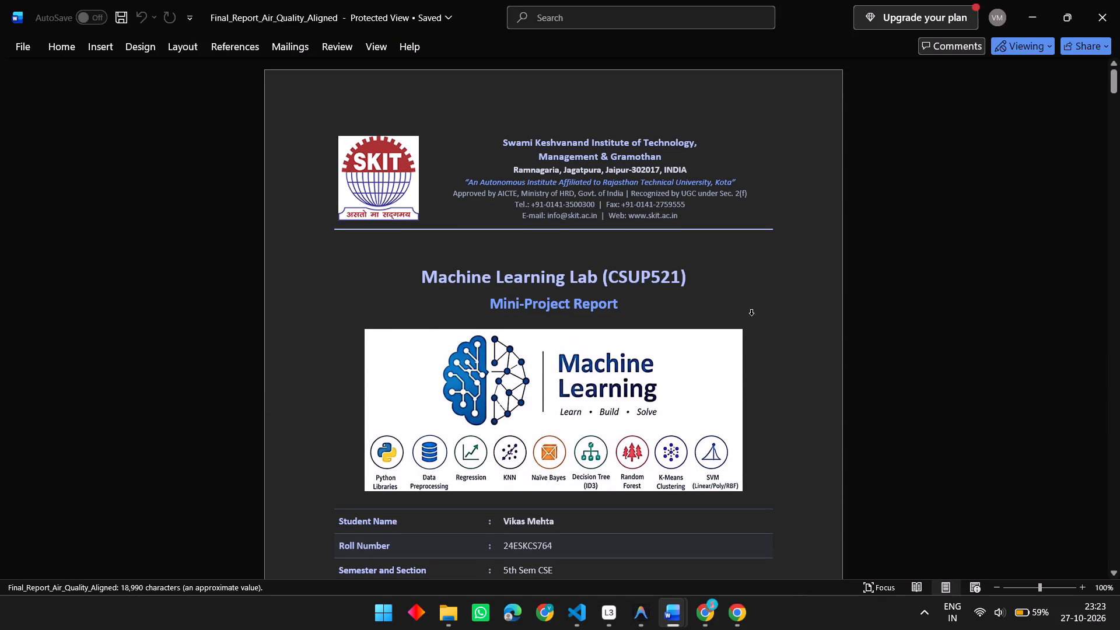
{"action": "scroll", "coordinate": [751, 315], "scroll_direction": "down", "scroll_amount": 18}
{"action": "scroll", "coordinate": [755, 393], "scroll_direction": "down", "scroll_amount": 2}
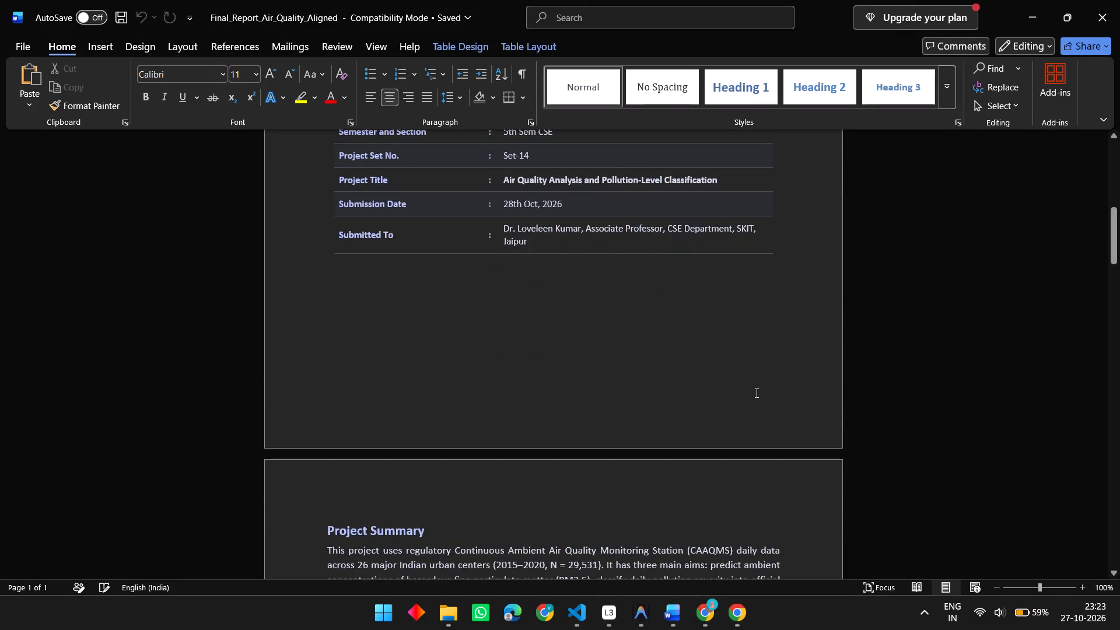
{"action": "scroll", "coordinate": [755, 393], "scroll_direction": "down", "scroll_amount": 2}
{"action": "scroll", "coordinate": [647, 270], "scroll_direction": "up", "scroll_amount": 4}
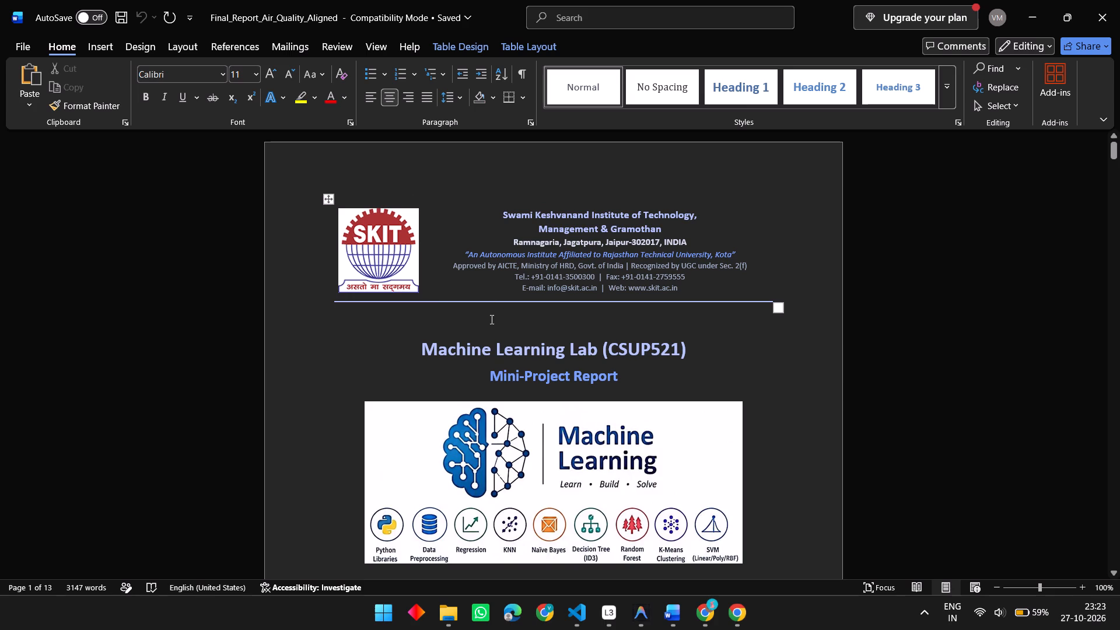
Place the aligned report side by side with the original report and compare their cover pages.
{"action": "key", "text": "super+Right"}
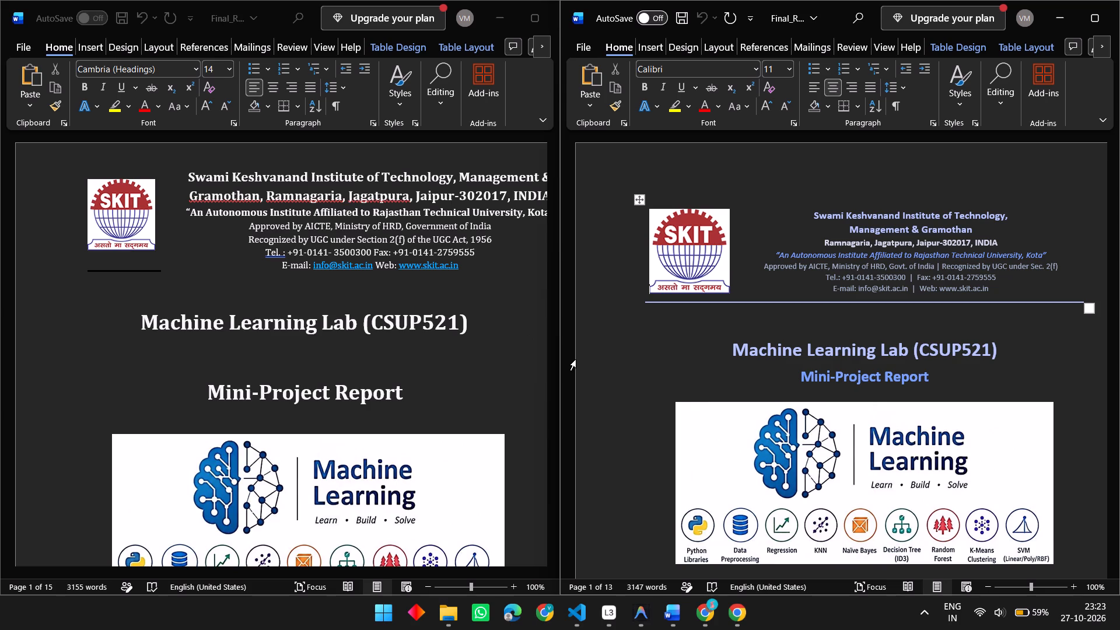
{"action": "scroll", "coordinate": [576, 359], "scroll_direction": "down", "scroll_amount": 1}
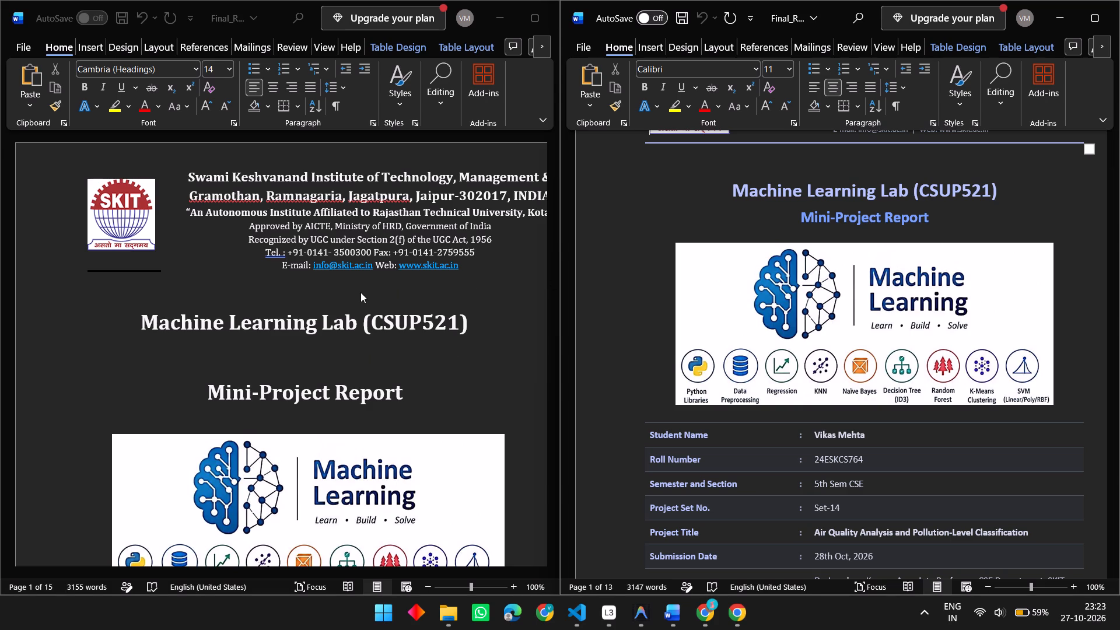
{"action": "left_click", "coordinate": [337, 341]}
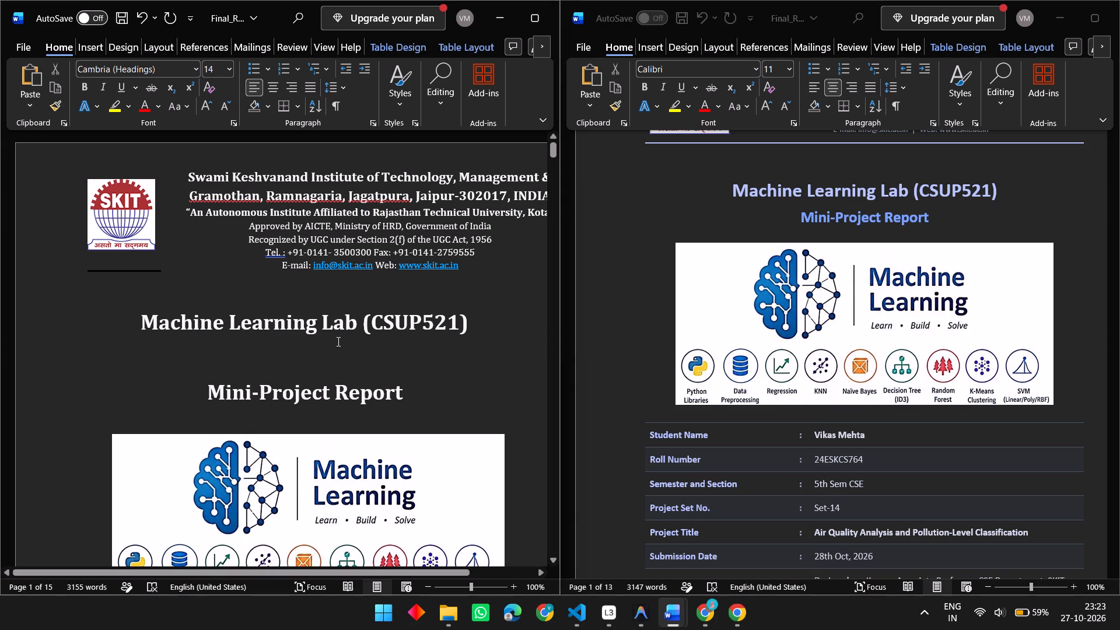
{"action": "scroll", "coordinate": [337, 341], "scroll_direction": "down", "scroll_amount": 6, "text": "ctrl"}
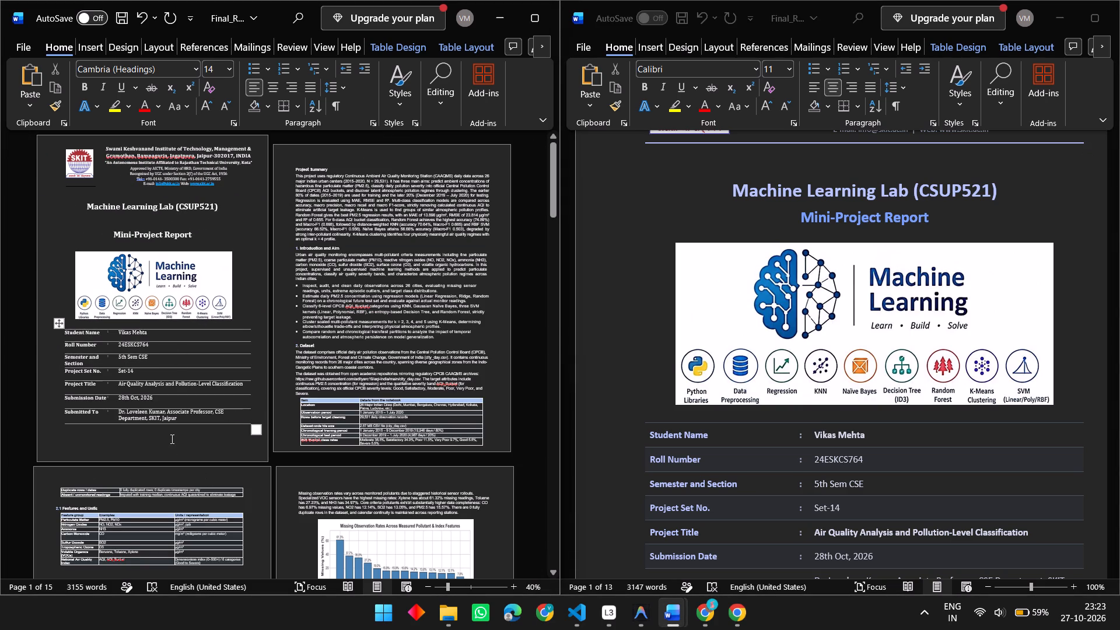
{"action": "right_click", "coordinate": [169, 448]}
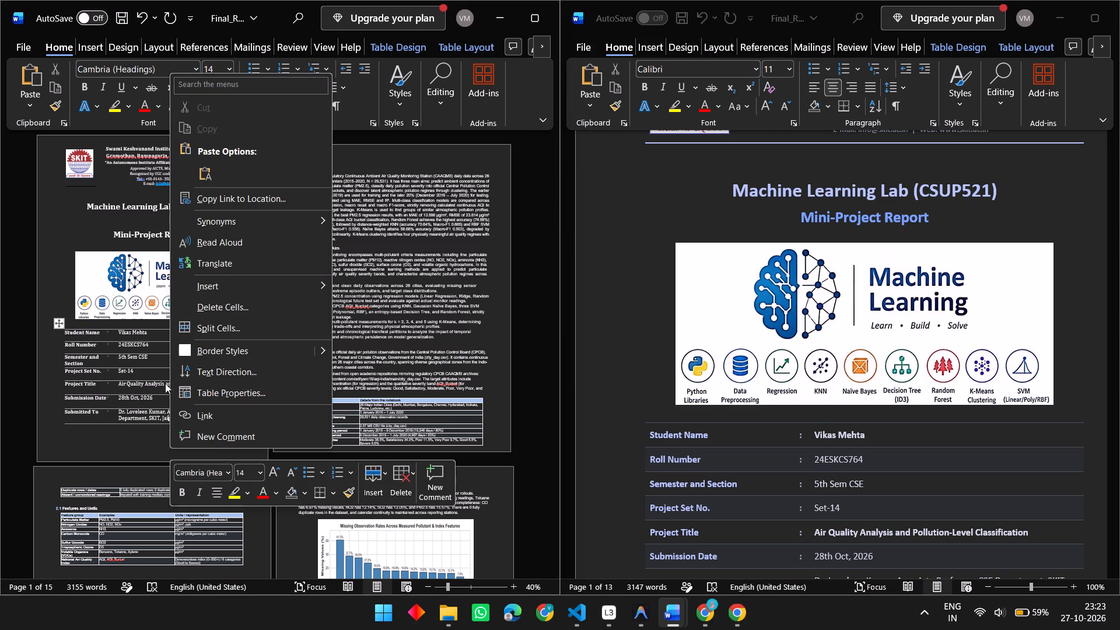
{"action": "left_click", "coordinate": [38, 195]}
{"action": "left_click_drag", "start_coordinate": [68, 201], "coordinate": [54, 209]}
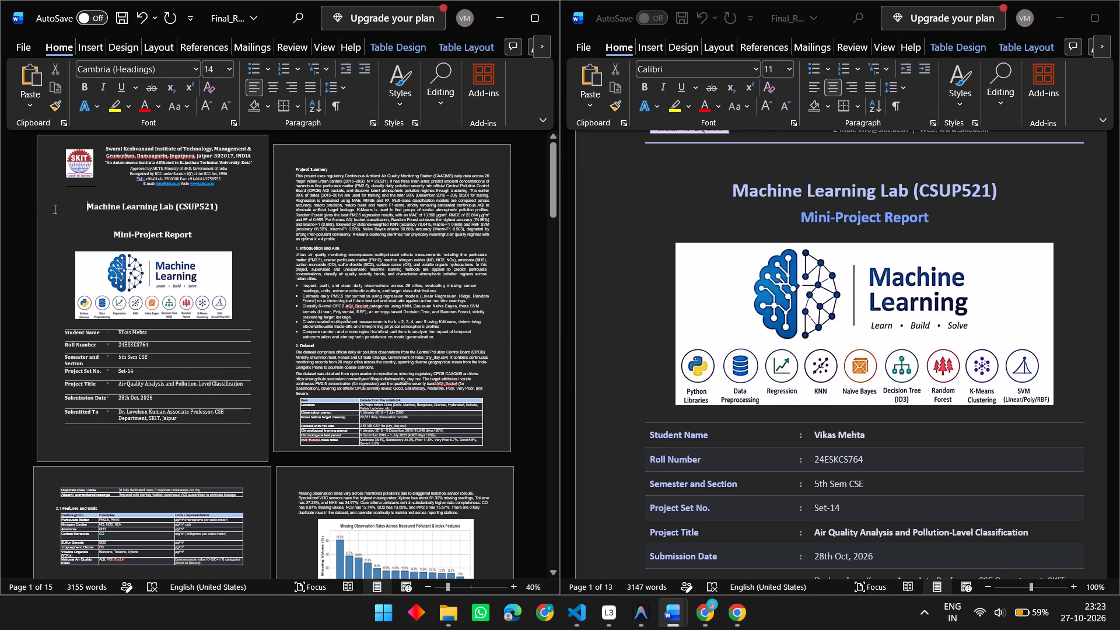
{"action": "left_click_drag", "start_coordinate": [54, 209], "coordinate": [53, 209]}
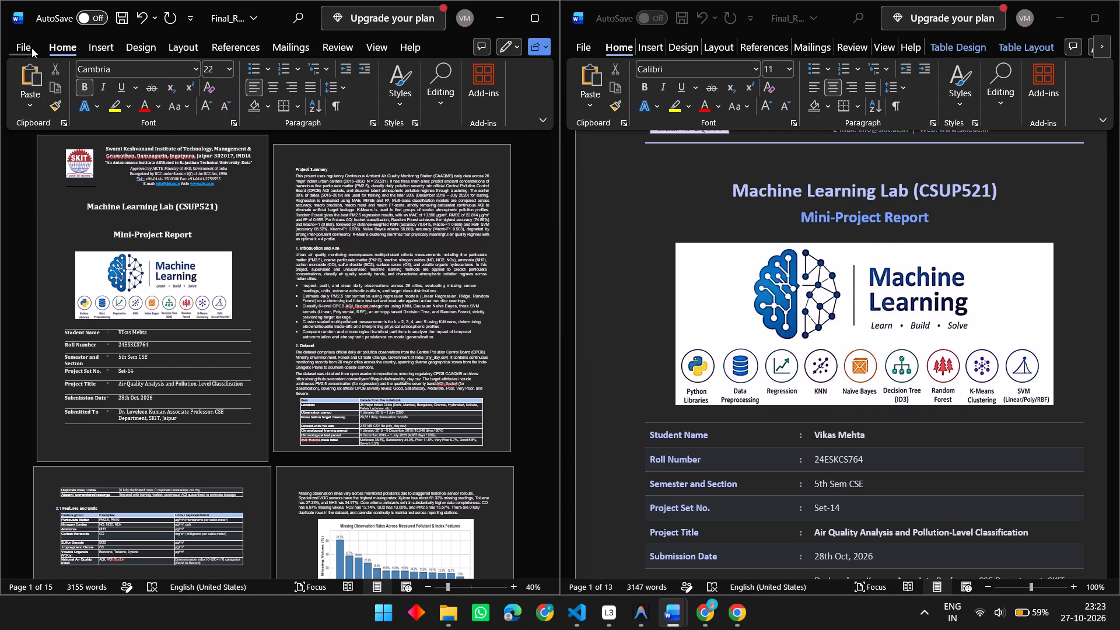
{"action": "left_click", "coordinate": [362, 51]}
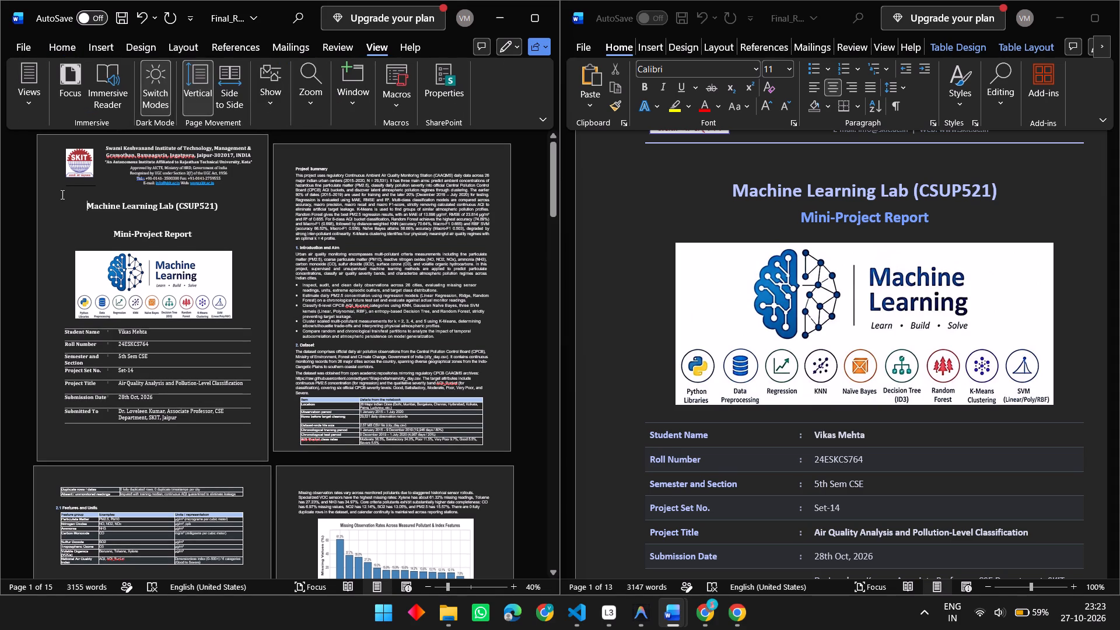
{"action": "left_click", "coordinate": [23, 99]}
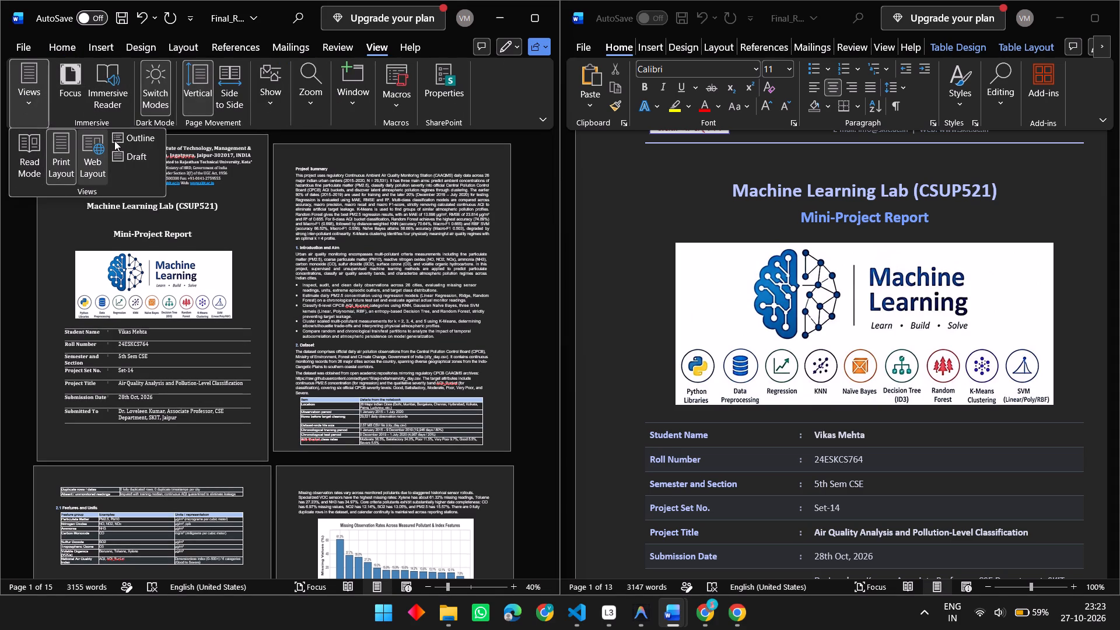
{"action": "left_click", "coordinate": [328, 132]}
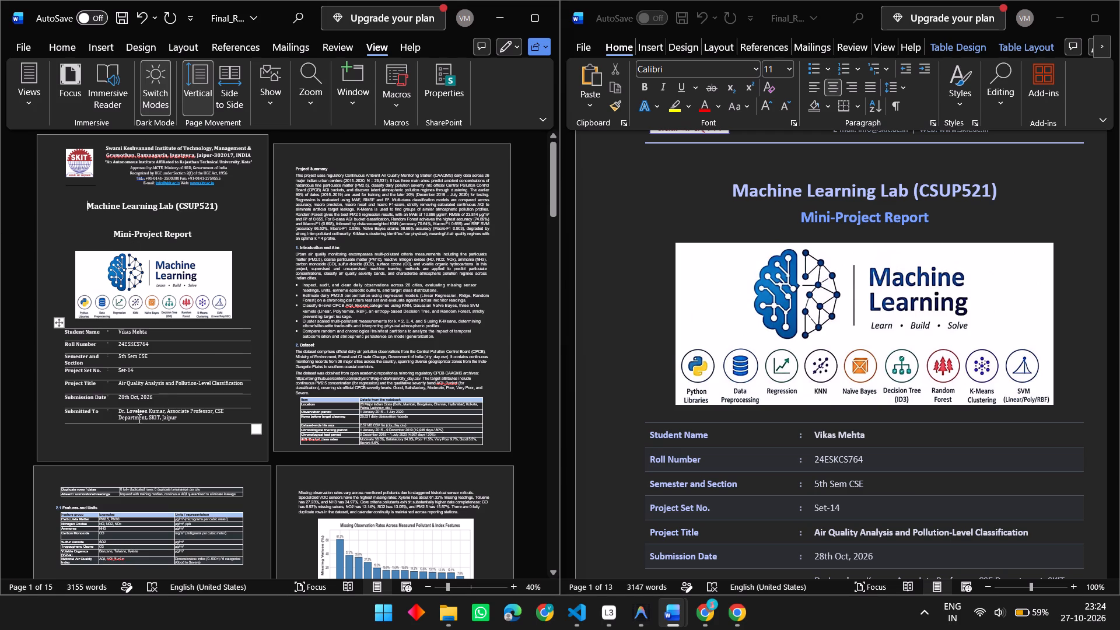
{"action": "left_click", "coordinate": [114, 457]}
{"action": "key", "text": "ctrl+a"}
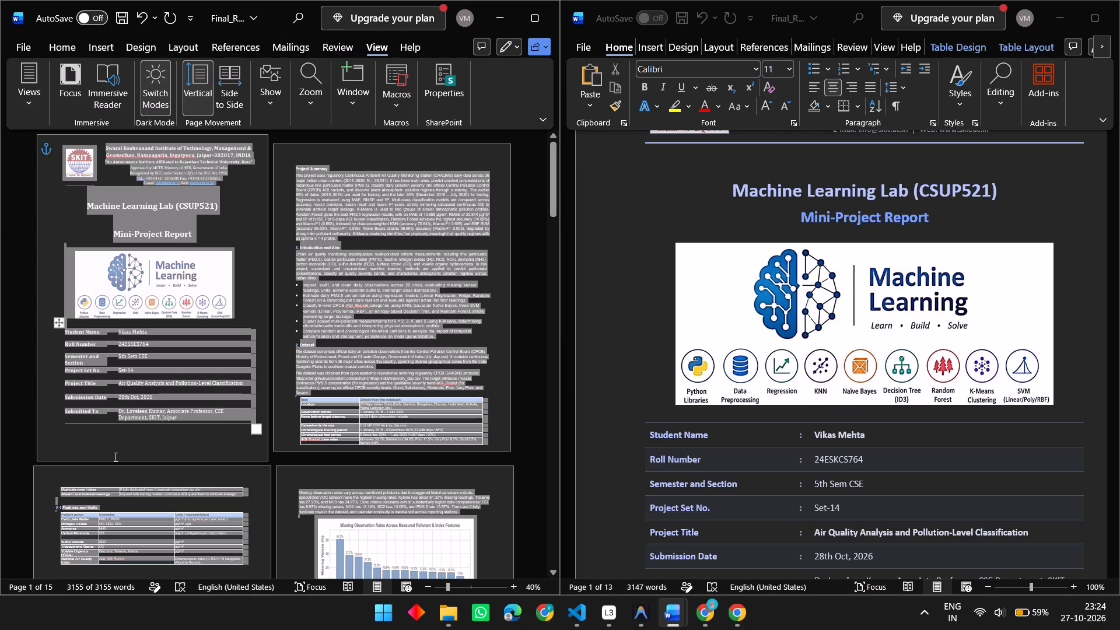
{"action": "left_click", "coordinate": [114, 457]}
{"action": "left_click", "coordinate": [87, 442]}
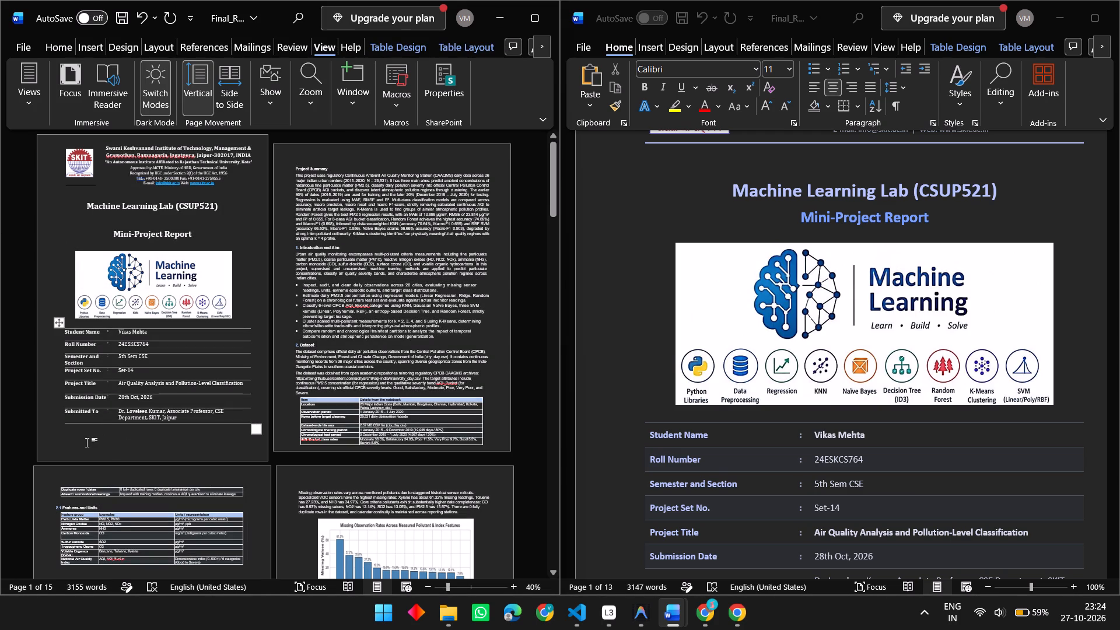
Copy the original report's entire cover page content, from the institute header and logo through the student details table.
{"action": "left_click_drag", "start_coordinate": [226, 442], "coordinate": [43, 189]}
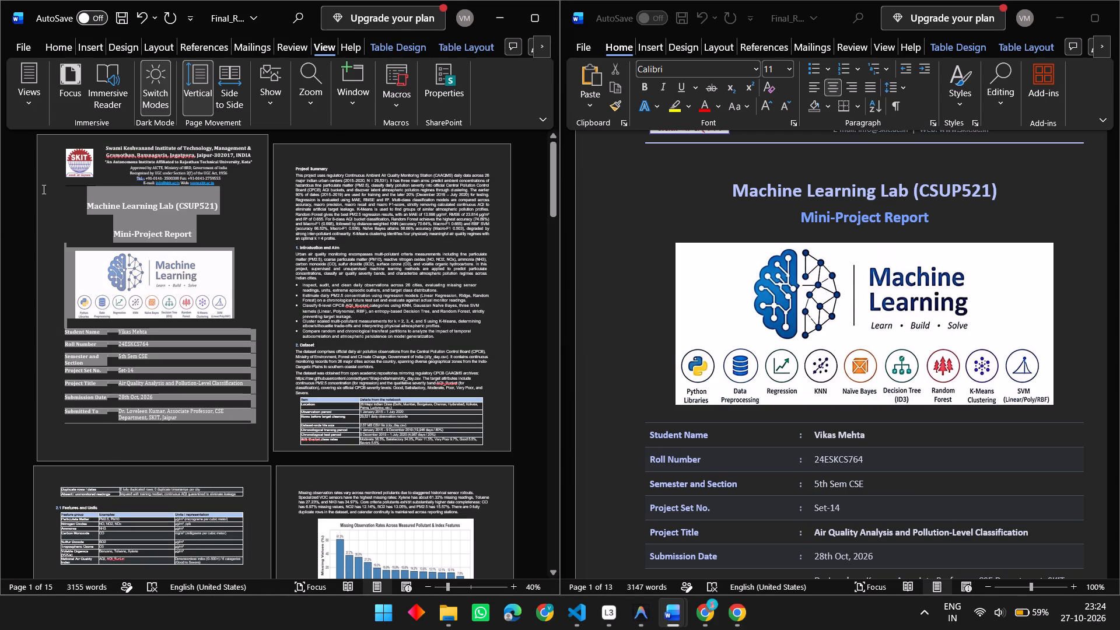
{"action": "left_click_drag", "start_coordinate": [43, 189], "coordinate": [70, 150]}
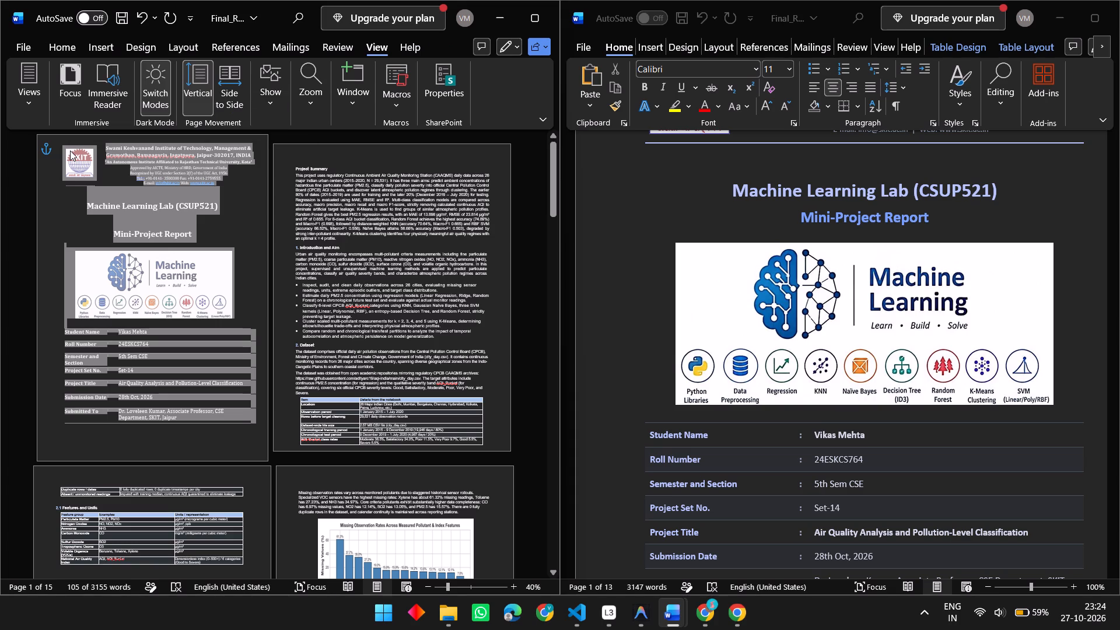
{"action": "key", "text": "ctrl+c"}
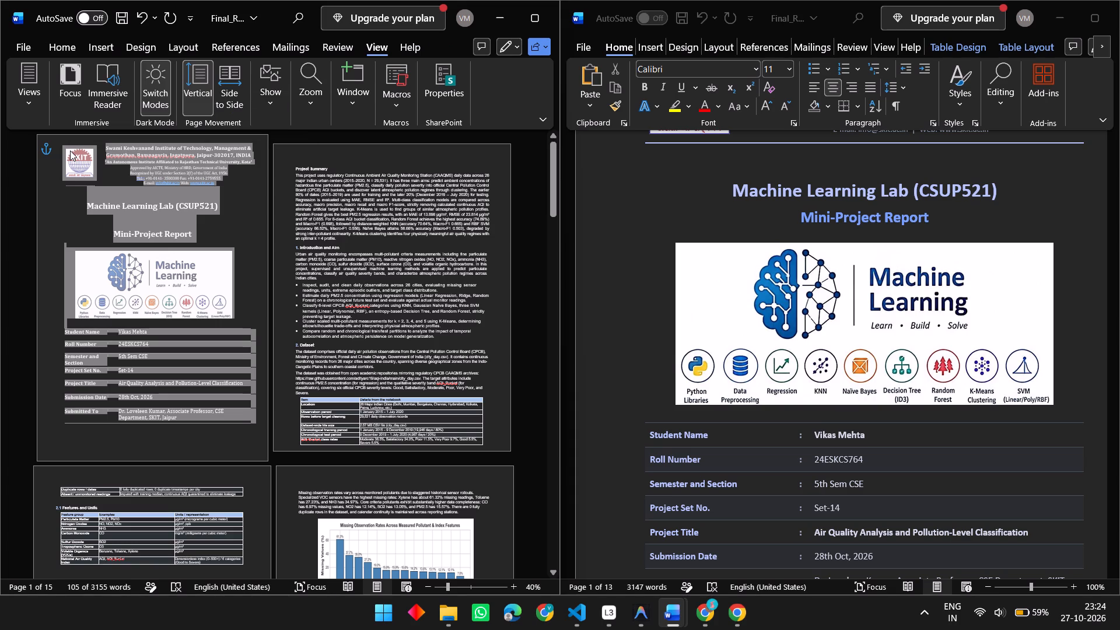
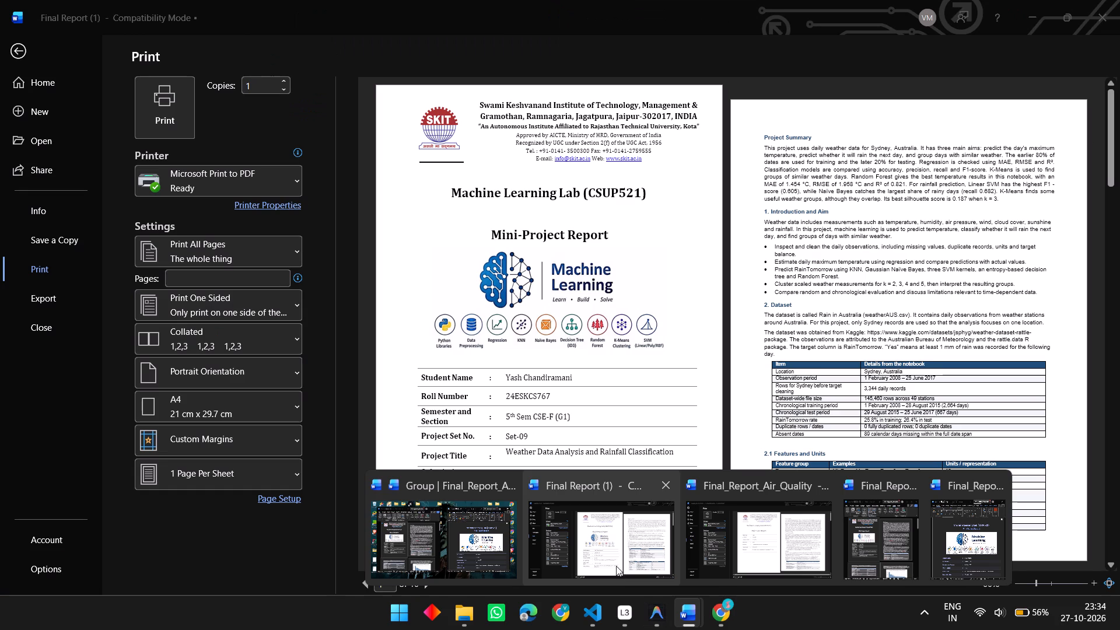
Examine the print preview of Final Report (1), the weather data report, from its cover page through its later sections, and close that document.
{"action": "left_click", "coordinate": [611, 565]}
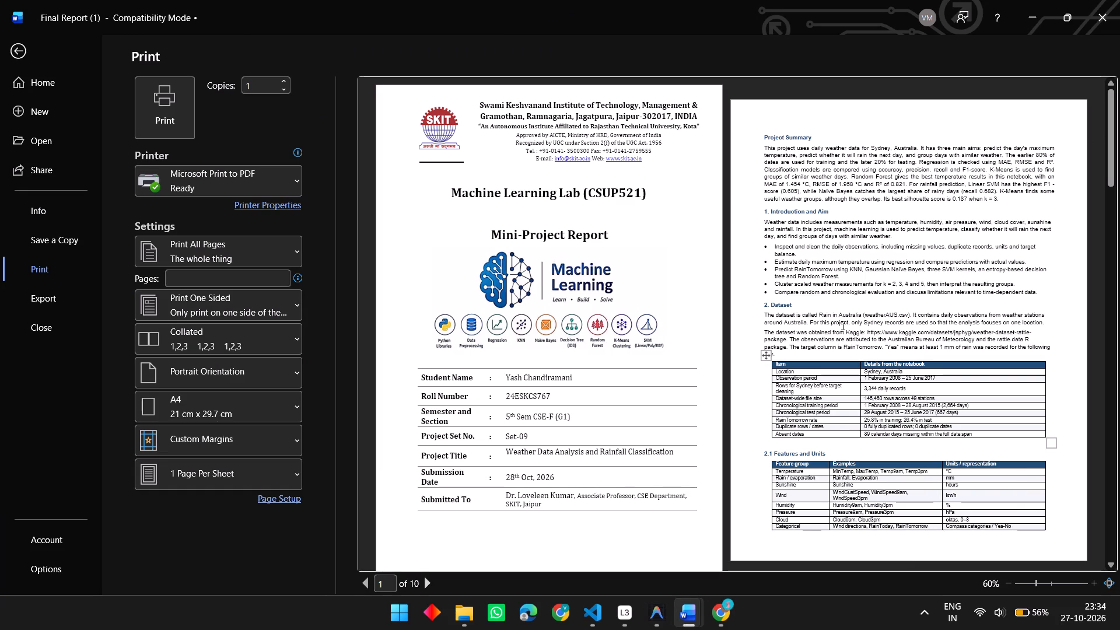
{"action": "left_click", "coordinate": [663, 238]}
{"action": "scroll", "coordinate": [658, 242], "scroll_direction": "down", "scroll_amount": 9}
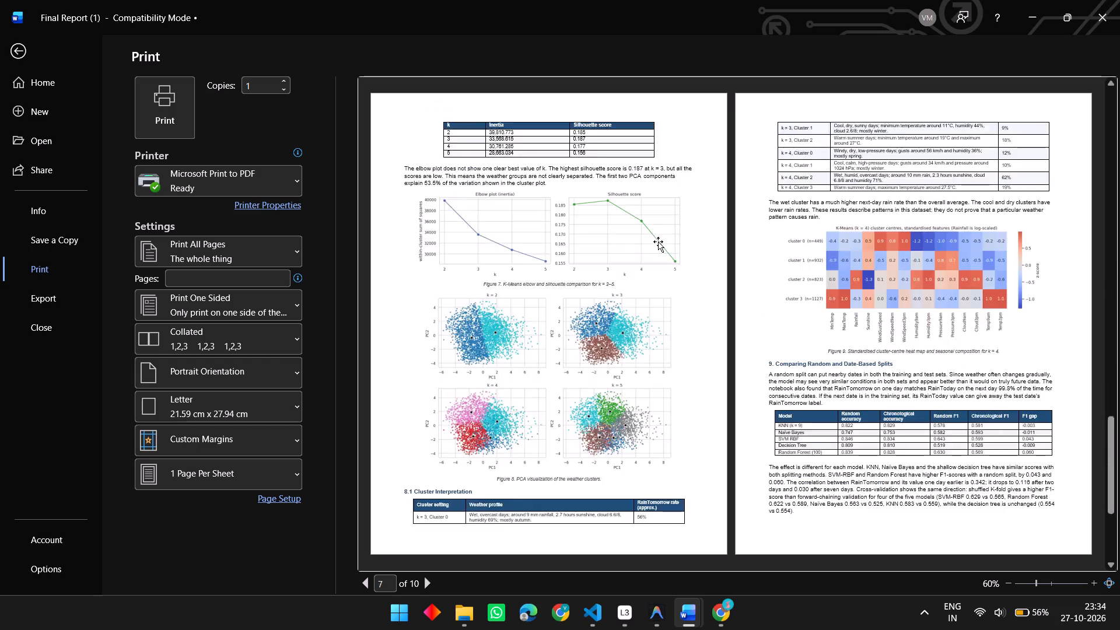
{"action": "scroll", "coordinate": [658, 242], "scroll_direction": "down", "scroll_amount": 9}
{"action": "scroll", "coordinate": [658, 242], "scroll_direction": "up", "scroll_amount": 14}
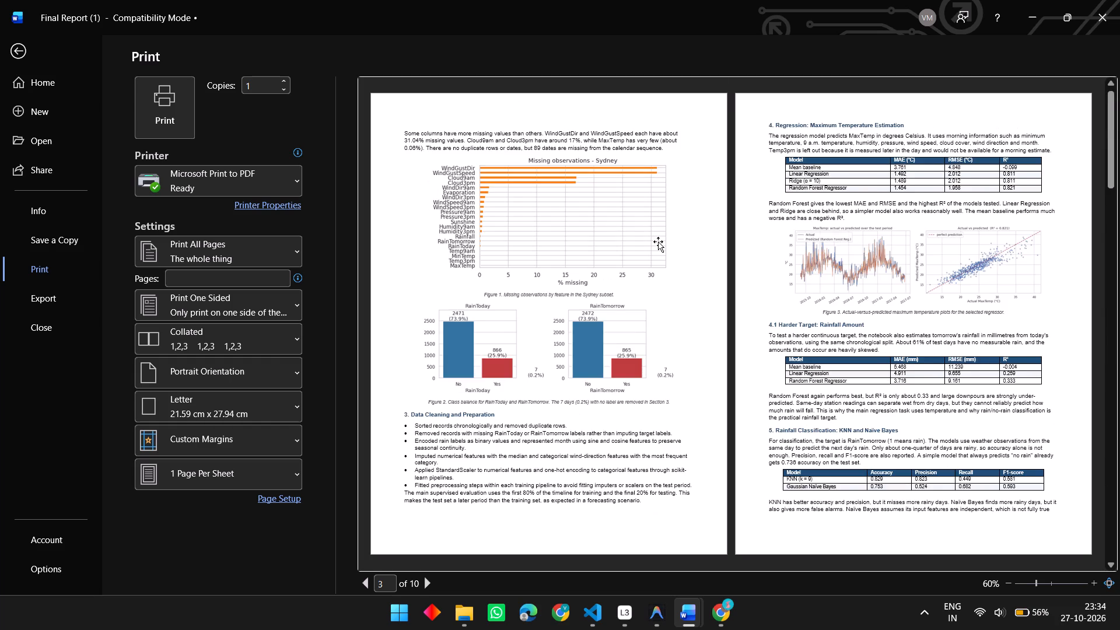
{"action": "scroll", "coordinate": [658, 242], "scroll_direction": "up", "scroll_amount": 14}
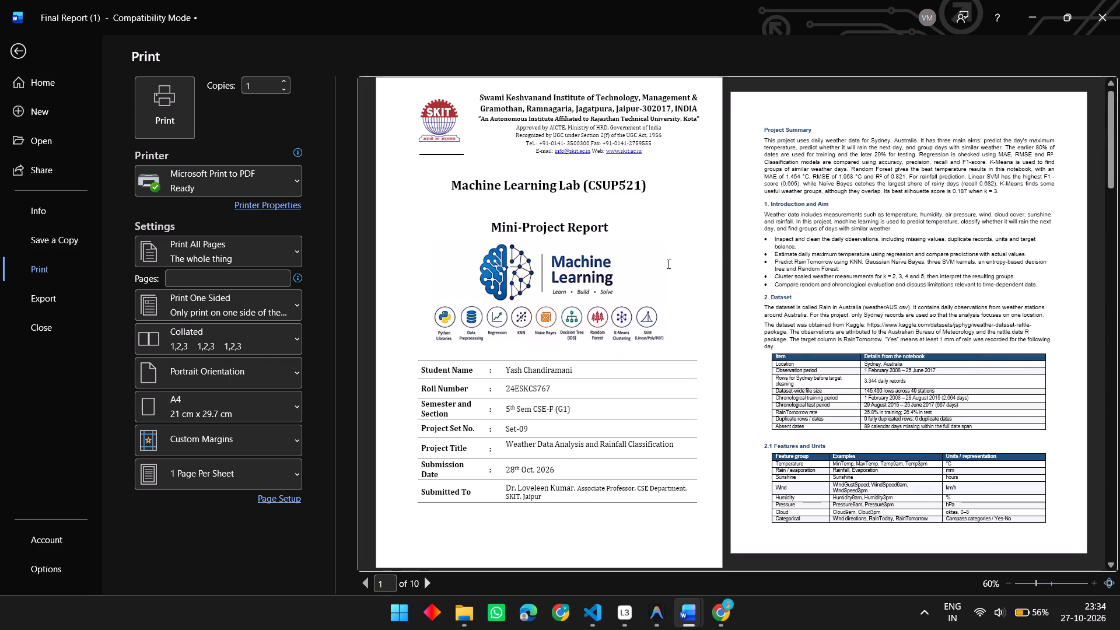
{"action": "left_click", "coordinate": [1106, 2]}
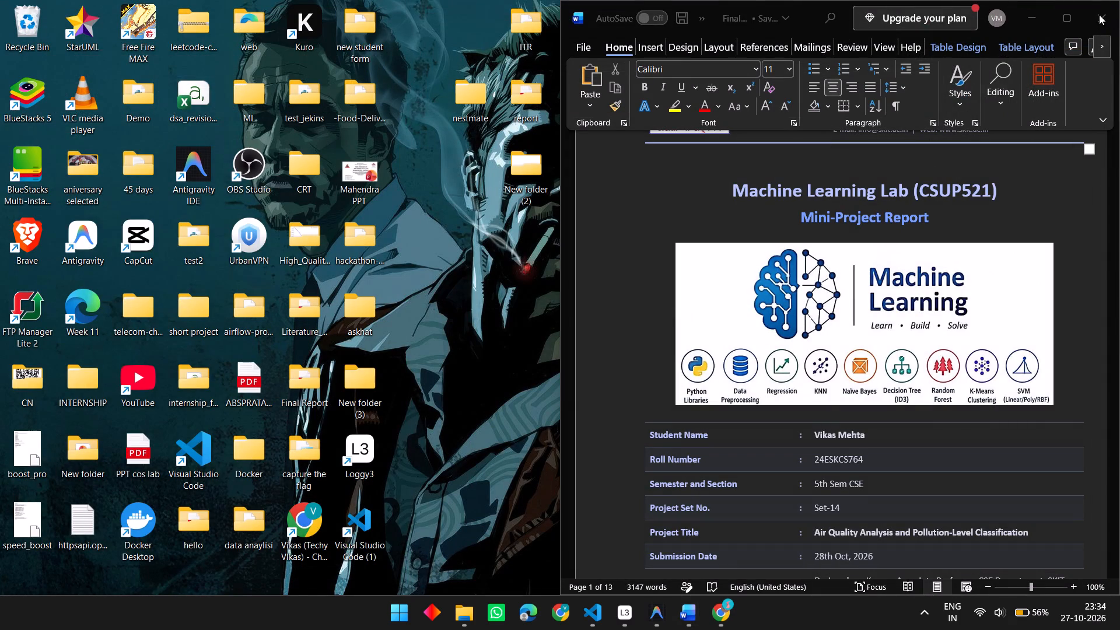
Restore the original and aligned air quality reports side by side in Word.
{"action": "left_click", "coordinate": [1034, 24]}
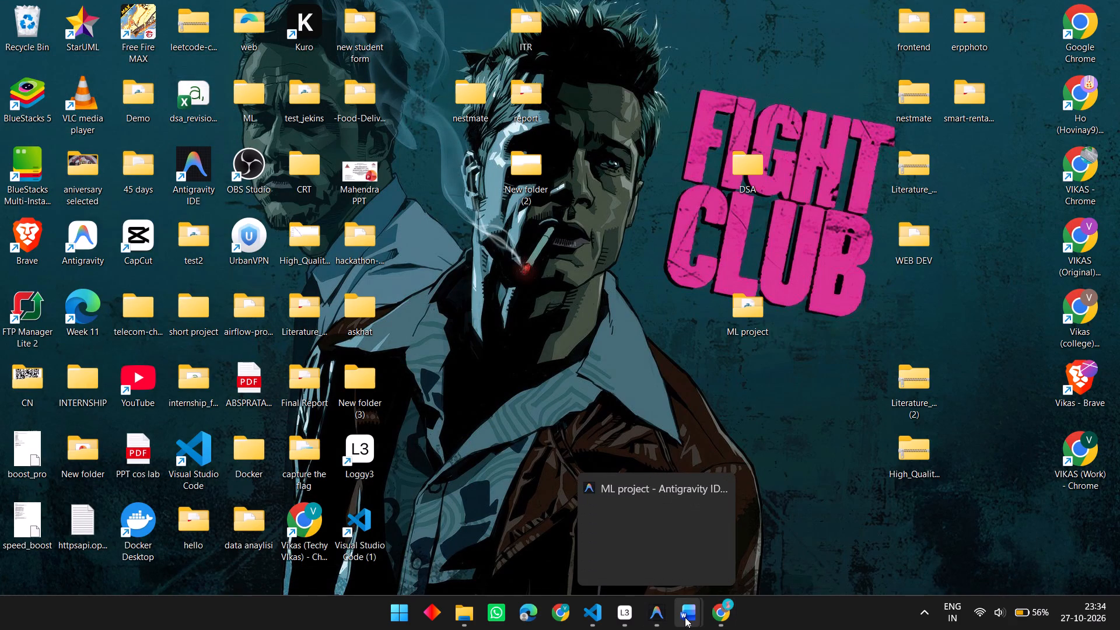
{"action": "left_click", "coordinate": [546, 538]}
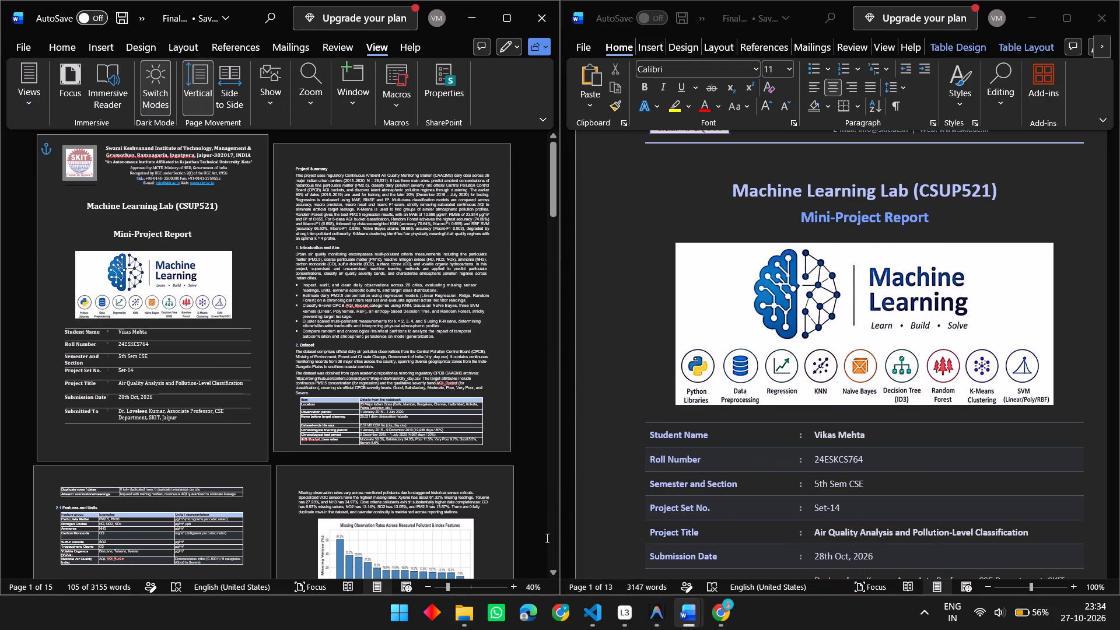
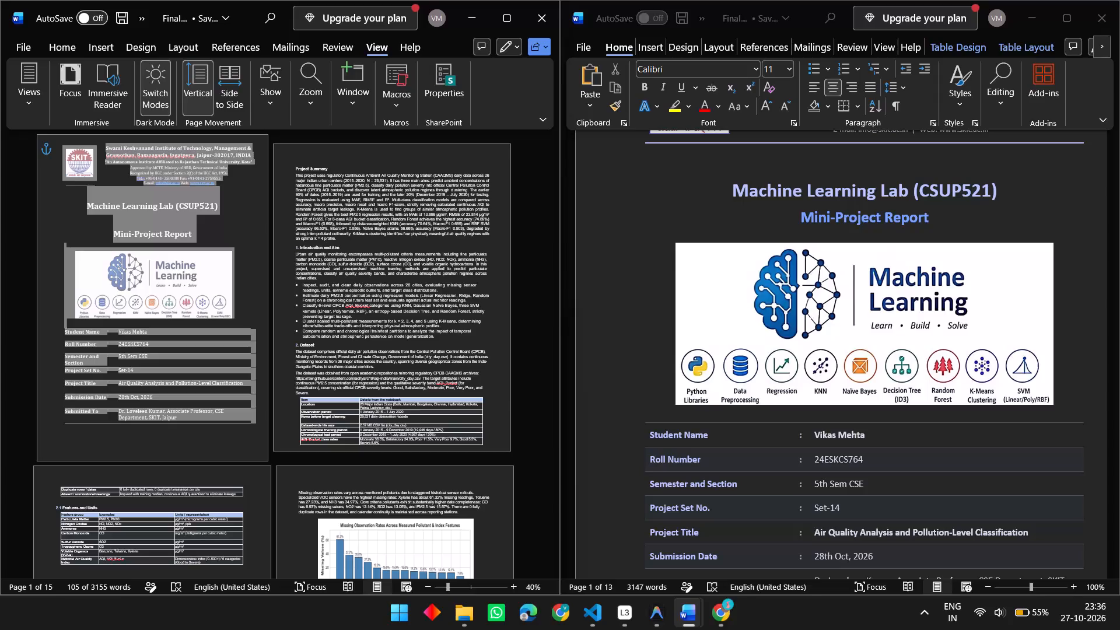
Replace the aligned report's cover page content, from the letterhead through the student details table, with the original report's copied cover page.
{"action": "key", "text": "ctrl+c"}
{"action": "key", "text": "ctrl+c"}
{"action": "scroll", "coordinate": [1119, 557], "scroll_direction": "down", "scroll_amount": 2, "text": "ctrl"}
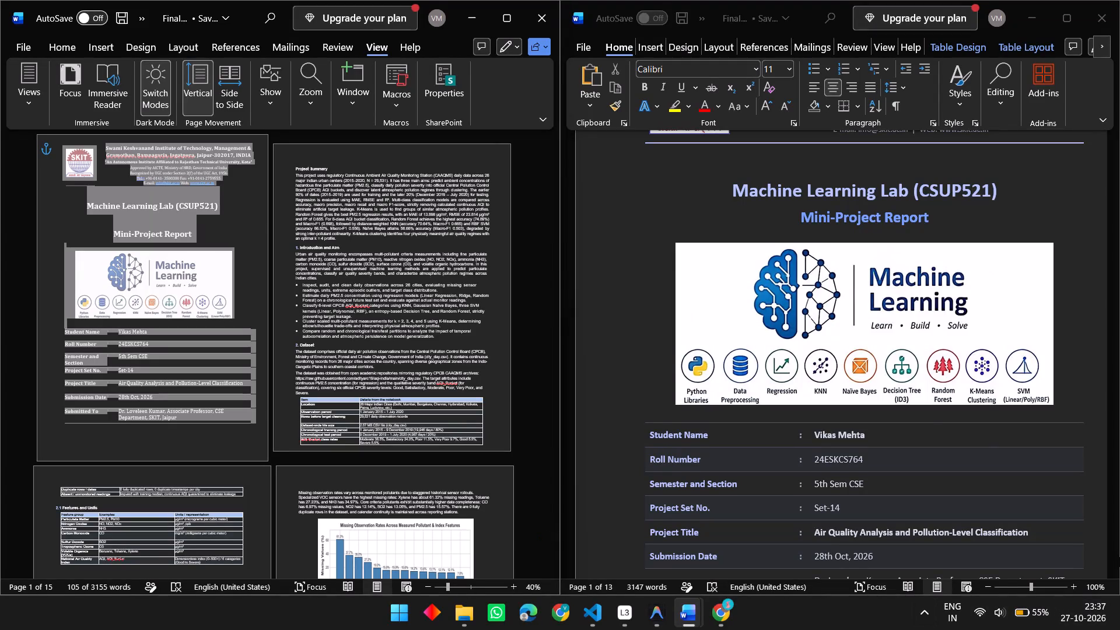
{"action": "scroll", "coordinate": [1119, 557], "scroll_direction": "down", "scroll_amount": 1, "text": "ctrl"}
{"action": "scroll", "coordinate": [929, 421], "scroll_direction": "down", "scroll_amount": 4, "text": "ctrl"}
{"action": "scroll", "coordinate": [838, 213], "scroll_direction": "down", "scroll_amount": 2, "text": "ctrl"}
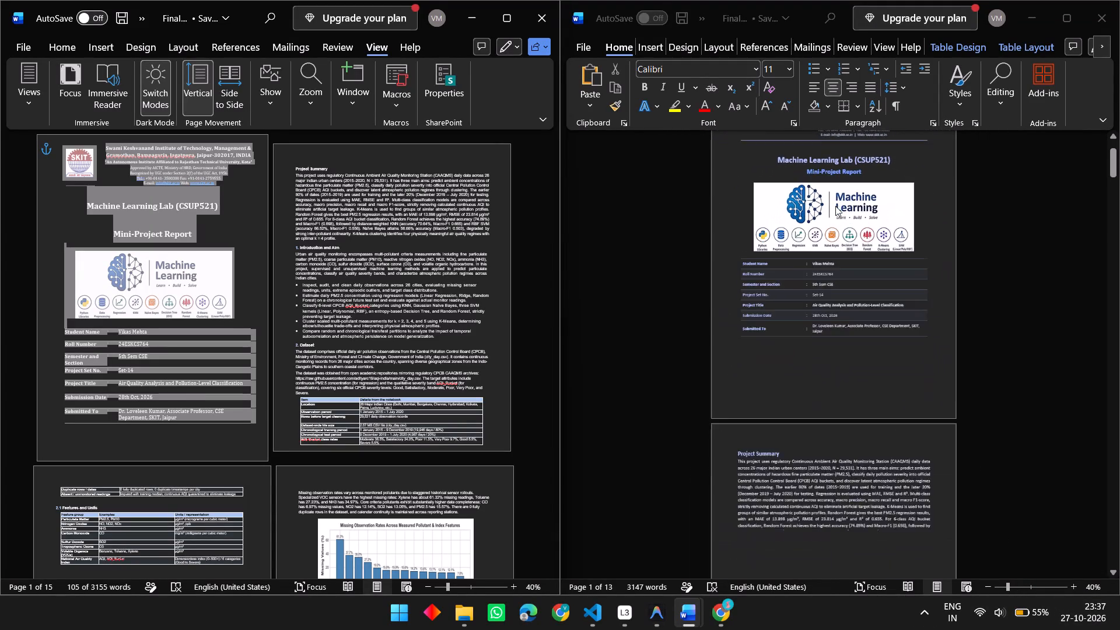
{"action": "left_click", "coordinate": [751, 280]}
{"action": "left_click_drag", "start_coordinate": [728, 428], "coordinate": [751, 355]}
{"action": "scroll", "coordinate": [751, 355], "scroll_direction": "up", "scroll_amount": 3, "text": "ctrl"}
{"action": "scroll", "coordinate": [751, 355], "scroll_direction": "up", "scroll_amount": 1}
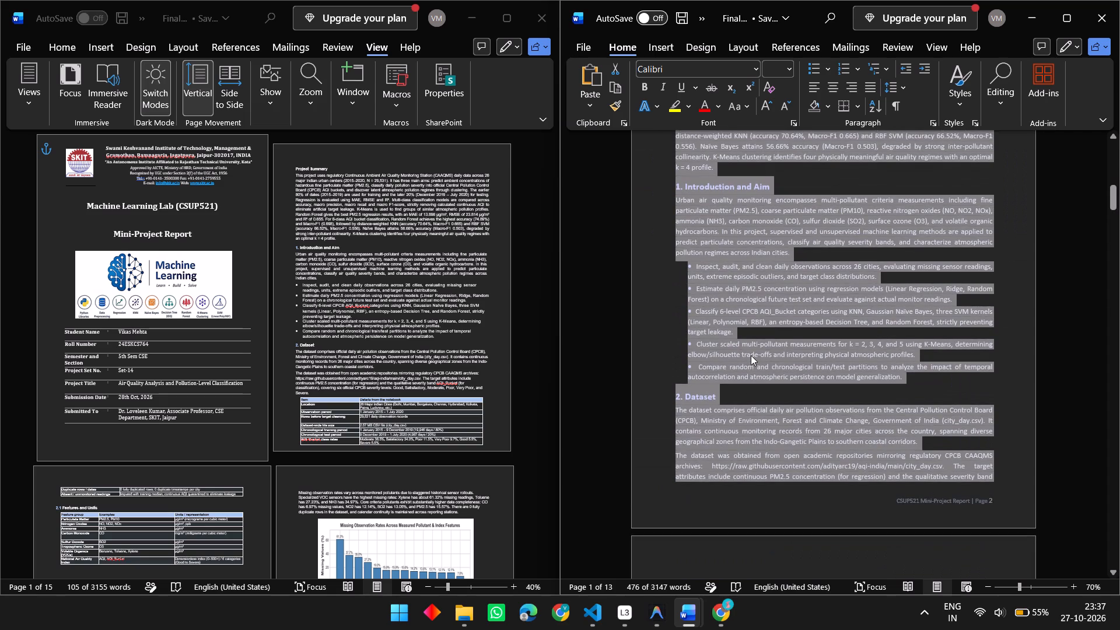
{"action": "scroll", "coordinate": [823, 449], "scroll_direction": "down", "scroll_amount": 3}
{"action": "scroll", "coordinate": [823, 449], "scroll_direction": "up", "scroll_amount": 6}
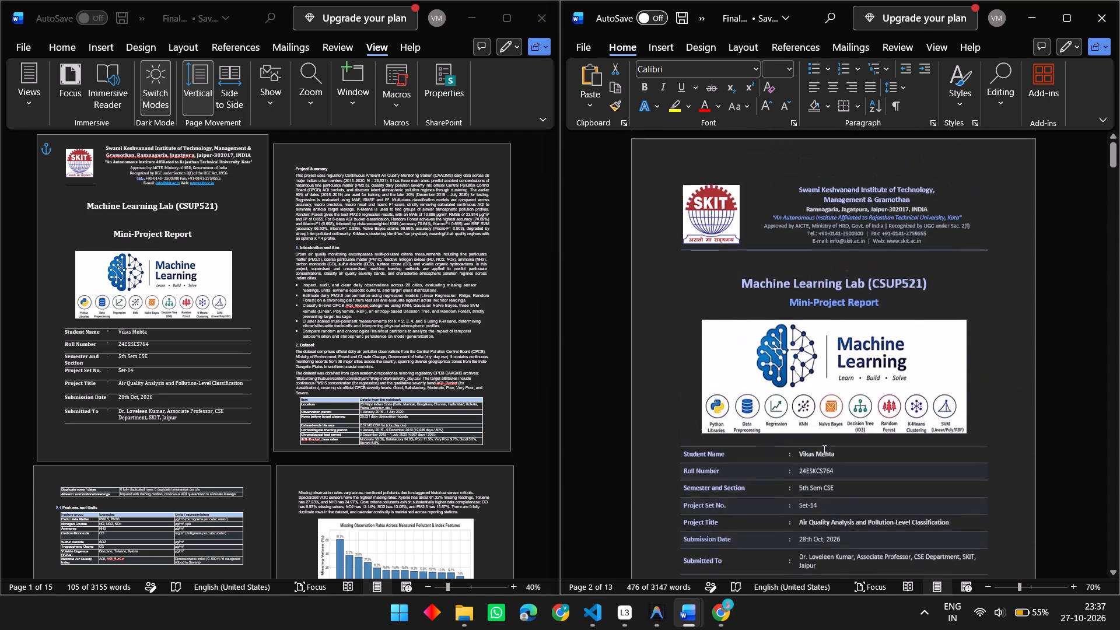
{"action": "scroll", "coordinate": [823, 449], "scroll_direction": "up", "scroll_amount": 3}
{"action": "left_click", "coordinate": [821, 358]}
{"action": "scroll", "coordinate": [821, 358], "scroll_direction": "up", "scroll_amount": 1}
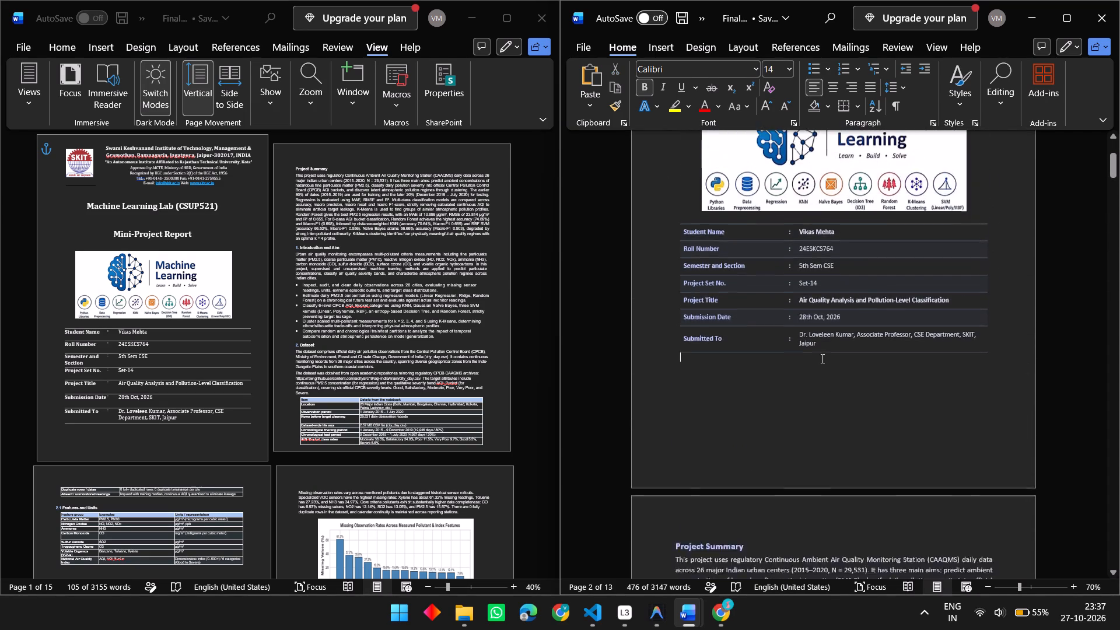
{"action": "scroll", "coordinate": [821, 358], "scroll_direction": "up", "scroll_amount": 2}
{"action": "left_click_drag", "start_coordinate": [838, 557], "coordinate": [725, 215]}
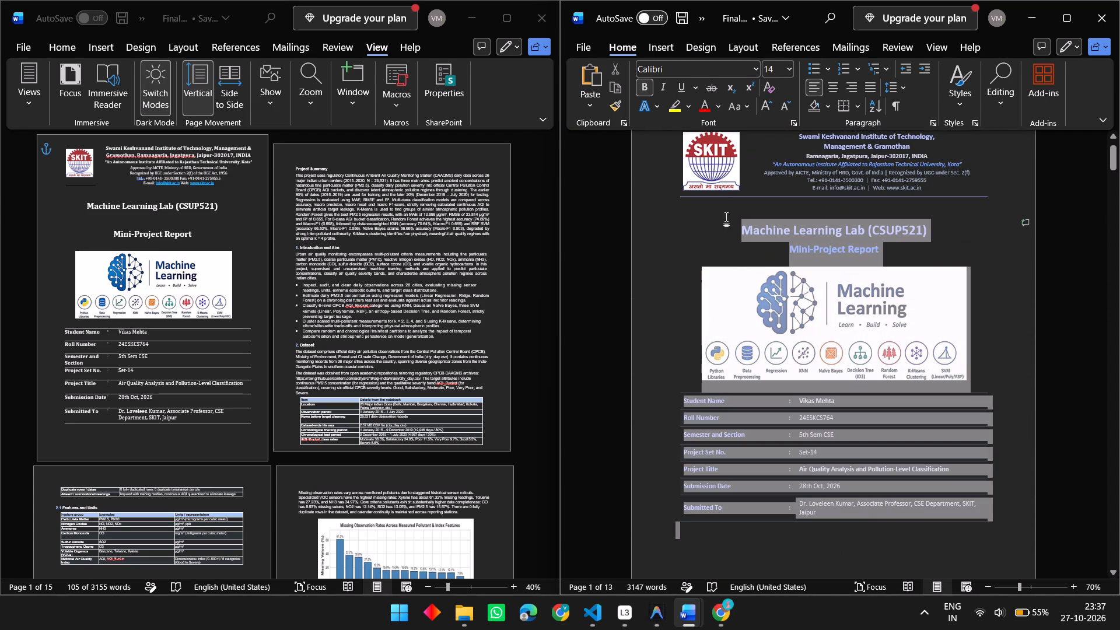
{"action": "left_click_drag", "start_coordinate": [725, 215], "coordinate": [682, 149]}
{"action": "key", "text": "ctrl+v"}
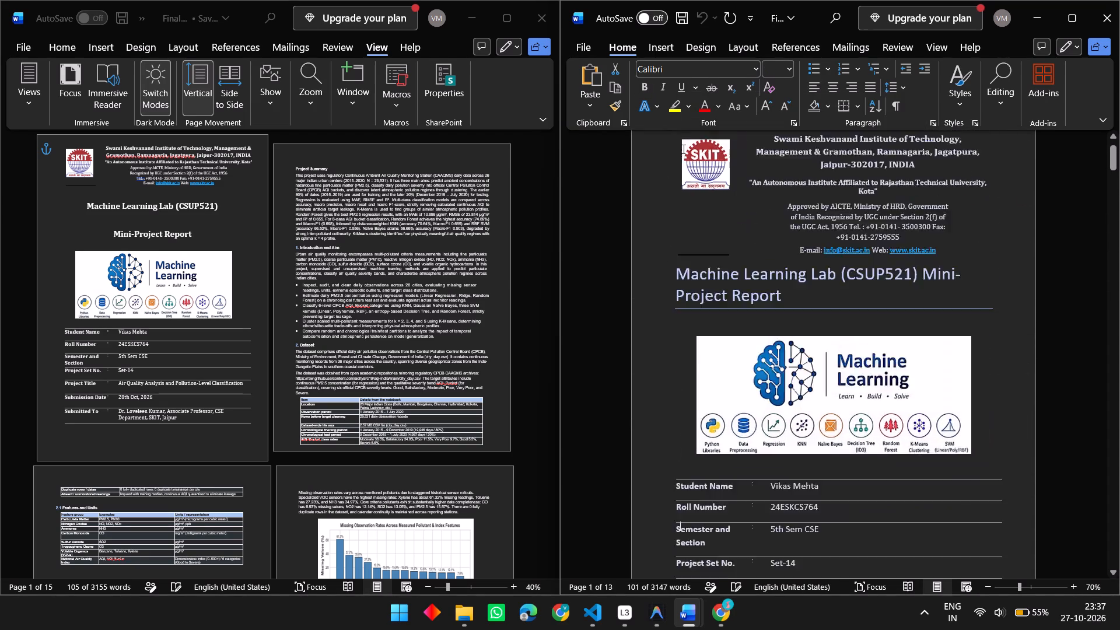
Examine the pasted cover page in the aligned report and compare its layout with the original cover.
{"action": "scroll", "coordinate": [770, 241], "scroll_direction": "up", "scroll_amount": 3}
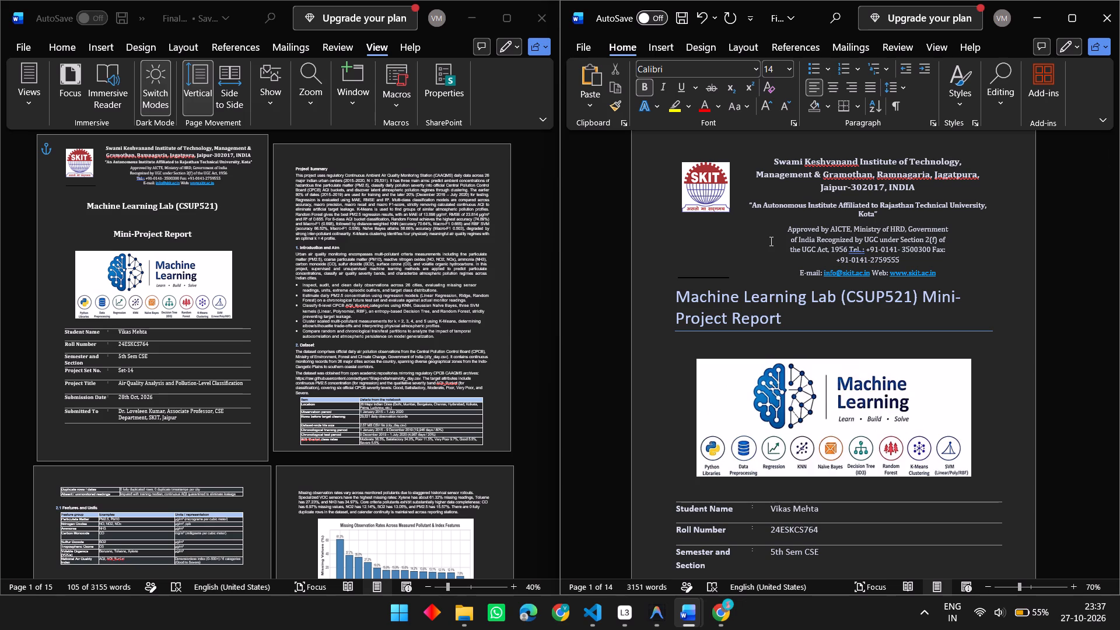
{"action": "scroll", "coordinate": [935, 427], "scroll_direction": "up", "scroll_amount": 1}
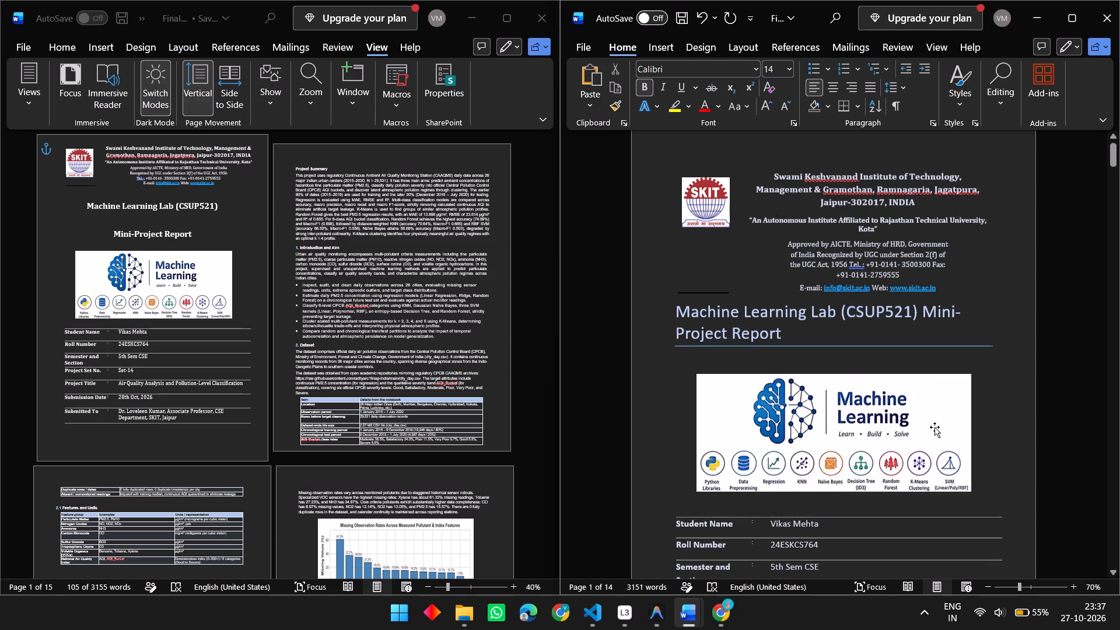
{"action": "scroll", "coordinate": [935, 427], "scroll_direction": "up", "scroll_amount": 1}
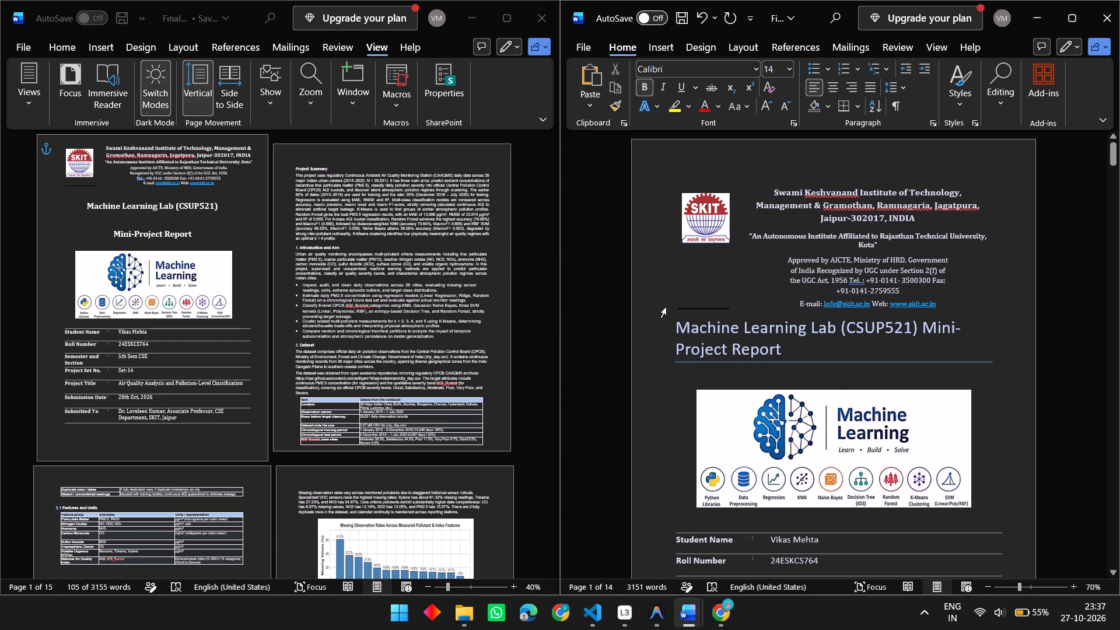
{"action": "scroll", "coordinate": [666, 307], "scroll_direction": "down", "scroll_amount": 3}
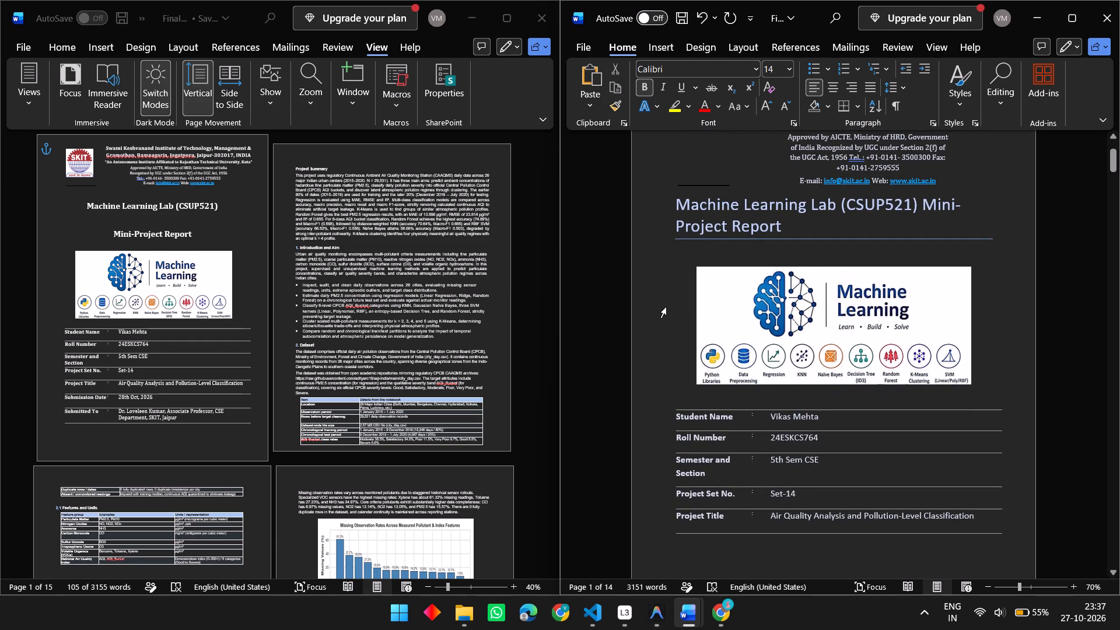
{"action": "scroll", "coordinate": [666, 307], "scroll_direction": "up", "scroll_amount": 2}
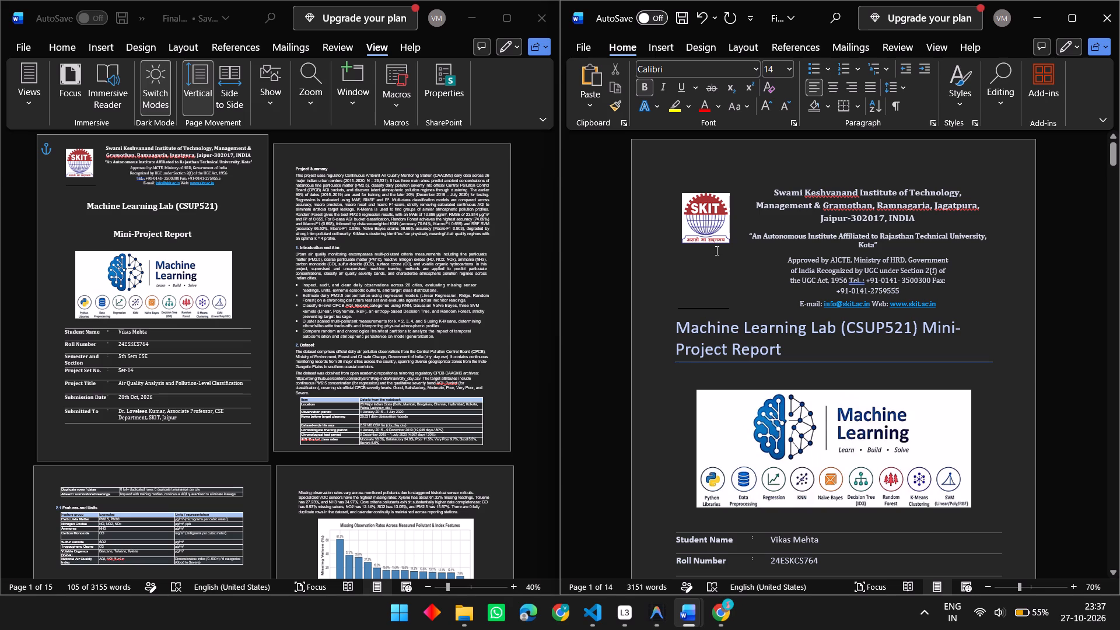
{"action": "scroll", "coordinate": [830, 339], "scroll_direction": "down", "scroll_amount": 3, "text": "ctrl"}
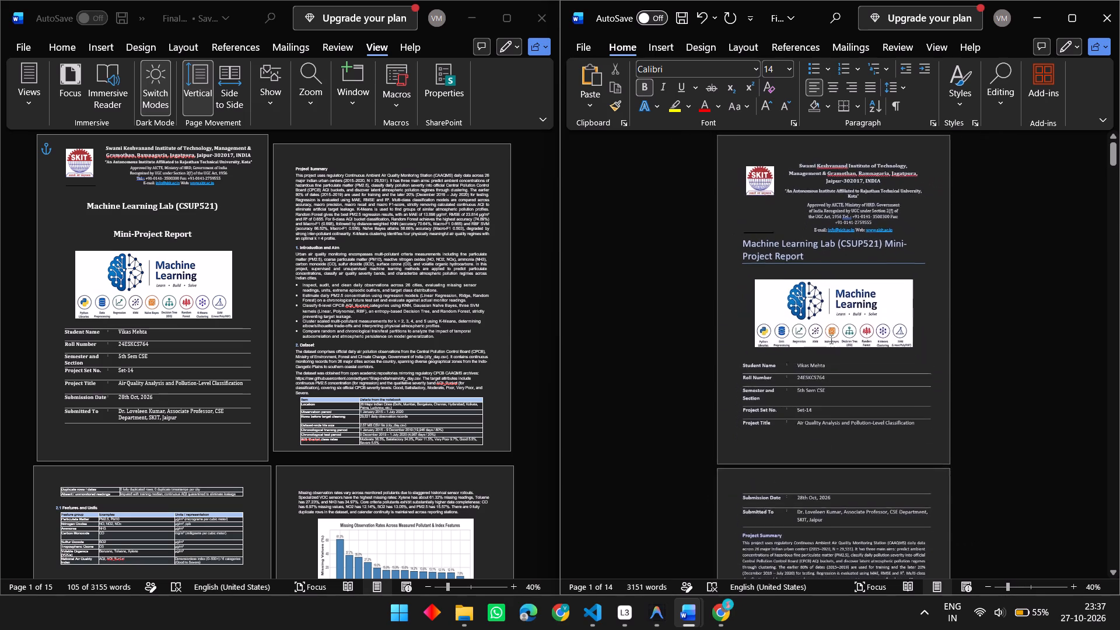
{"action": "scroll", "coordinate": [737, 318], "scroll_direction": "up", "scroll_amount": 1}
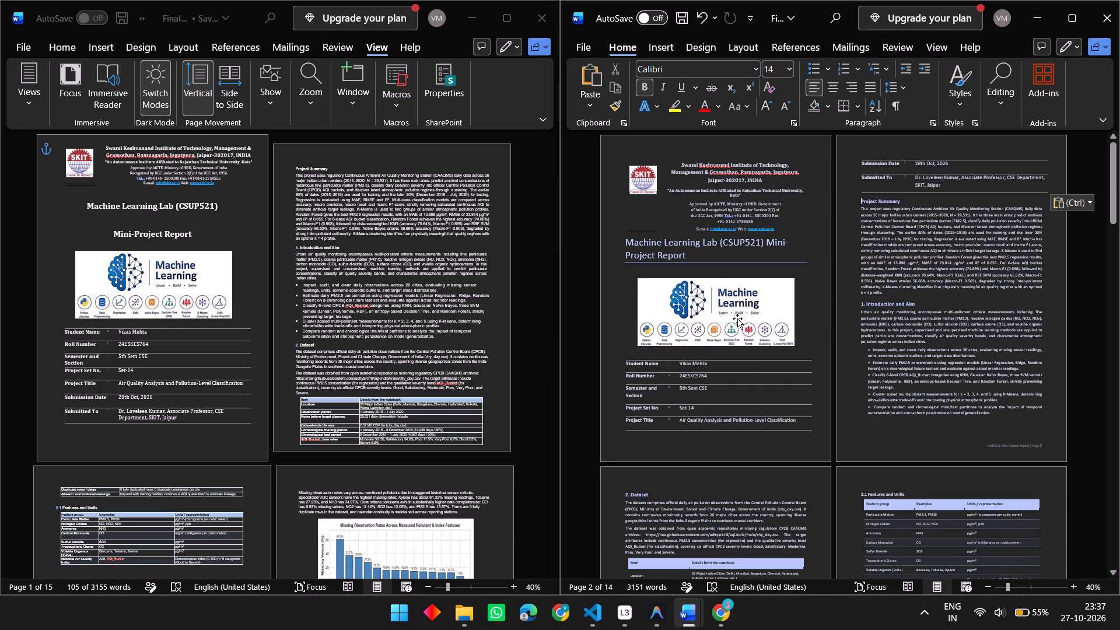
{"action": "scroll", "coordinate": [737, 318], "scroll_direction": "up", "scroll_amount": 1}
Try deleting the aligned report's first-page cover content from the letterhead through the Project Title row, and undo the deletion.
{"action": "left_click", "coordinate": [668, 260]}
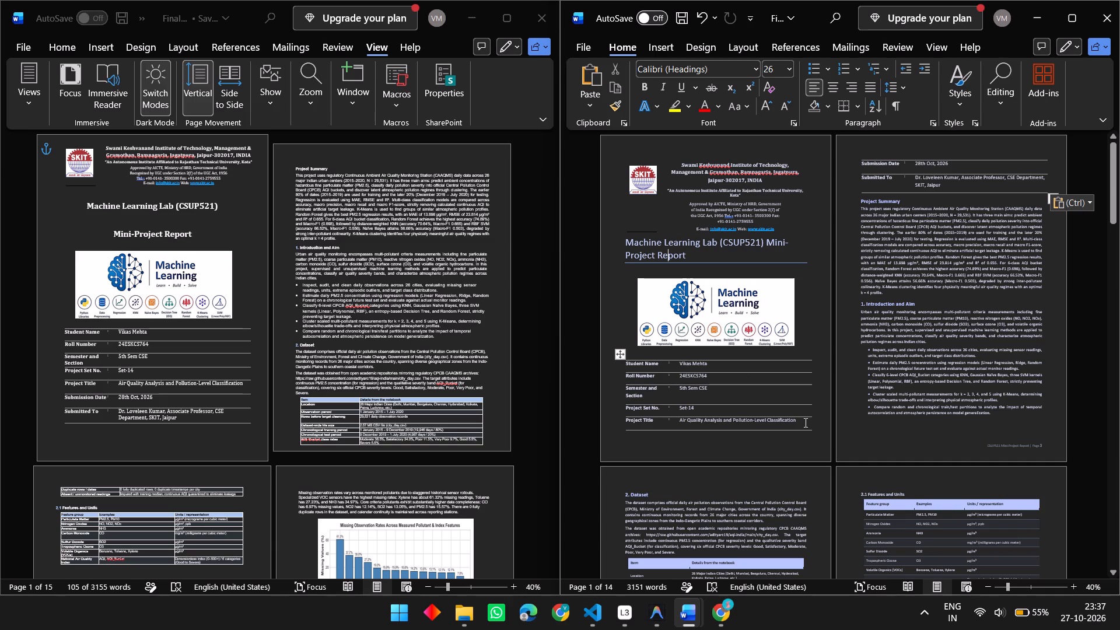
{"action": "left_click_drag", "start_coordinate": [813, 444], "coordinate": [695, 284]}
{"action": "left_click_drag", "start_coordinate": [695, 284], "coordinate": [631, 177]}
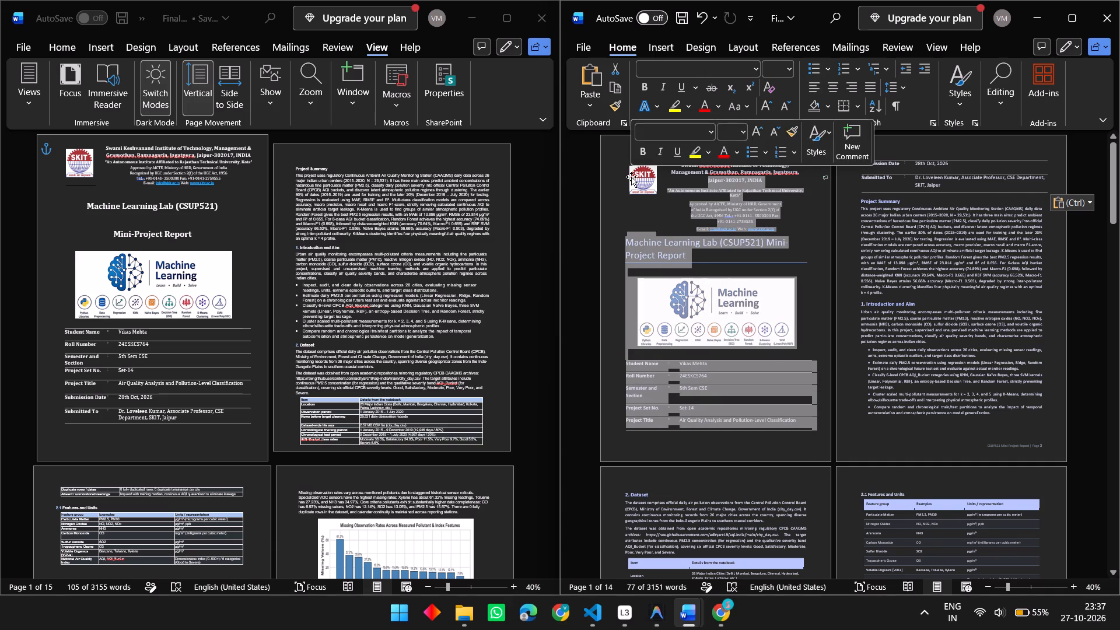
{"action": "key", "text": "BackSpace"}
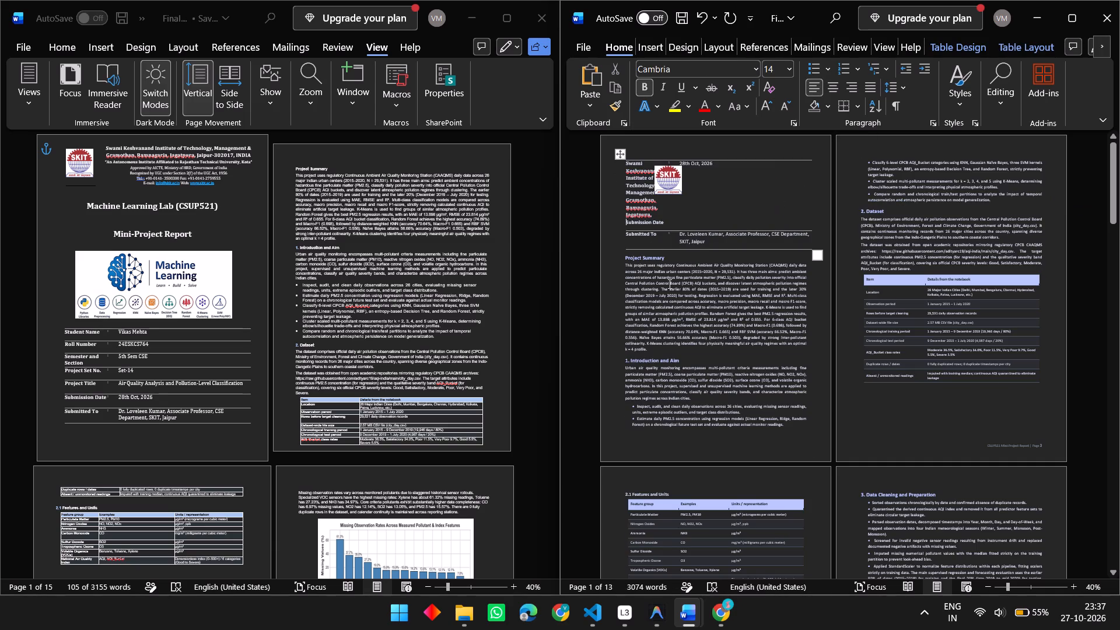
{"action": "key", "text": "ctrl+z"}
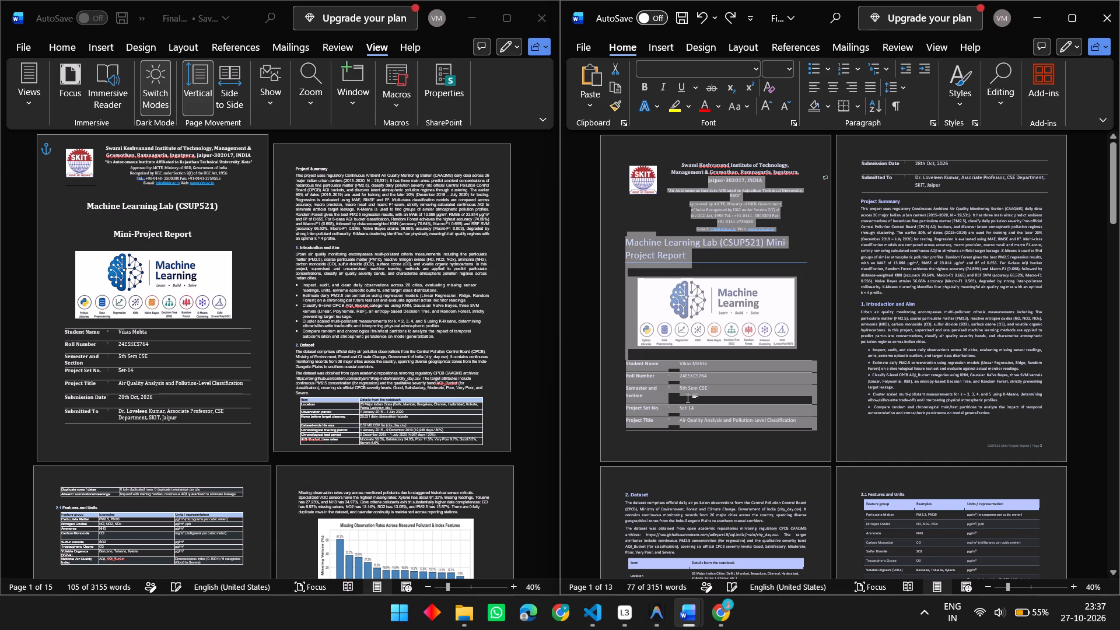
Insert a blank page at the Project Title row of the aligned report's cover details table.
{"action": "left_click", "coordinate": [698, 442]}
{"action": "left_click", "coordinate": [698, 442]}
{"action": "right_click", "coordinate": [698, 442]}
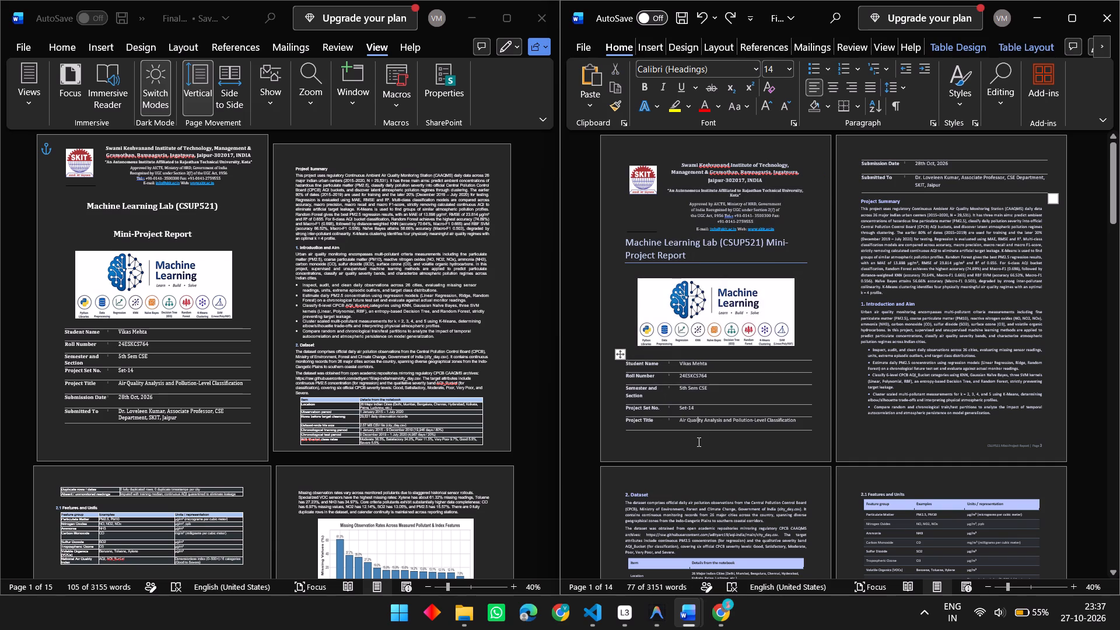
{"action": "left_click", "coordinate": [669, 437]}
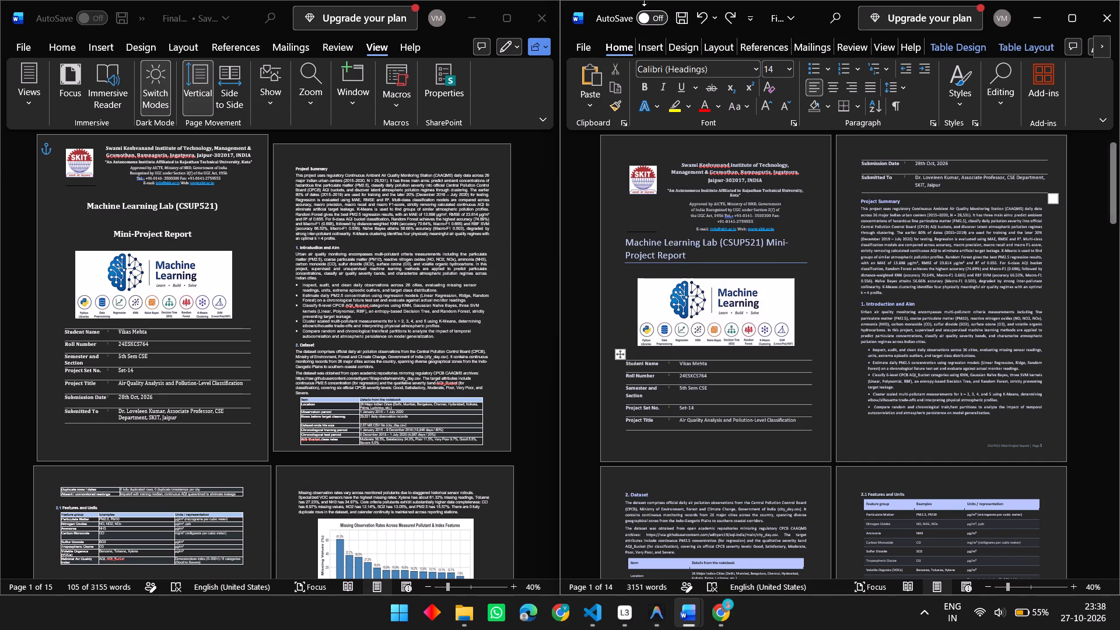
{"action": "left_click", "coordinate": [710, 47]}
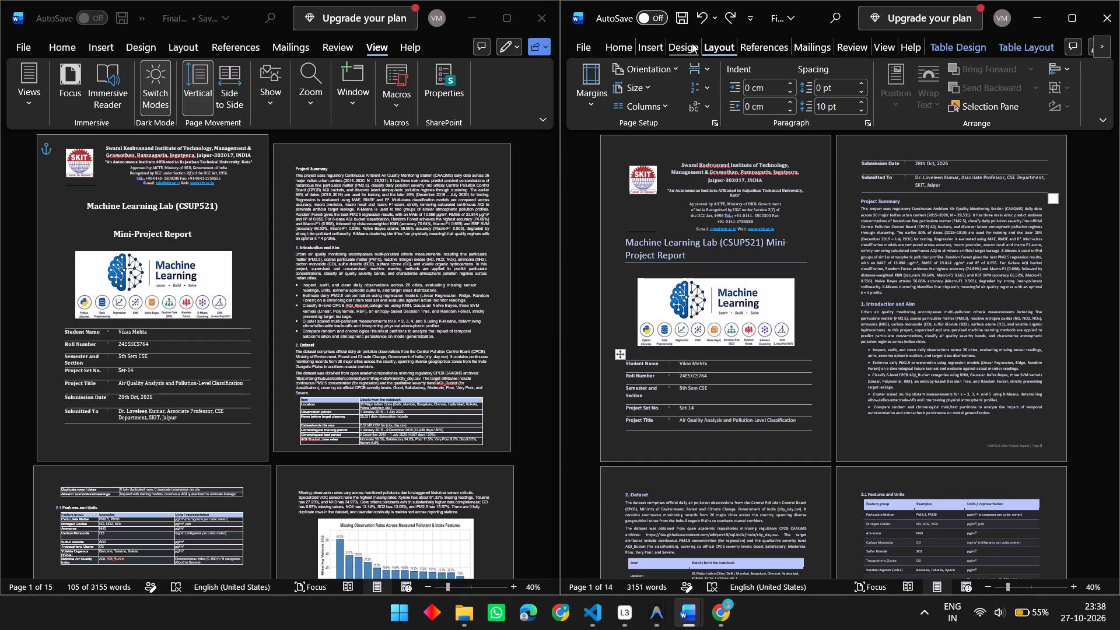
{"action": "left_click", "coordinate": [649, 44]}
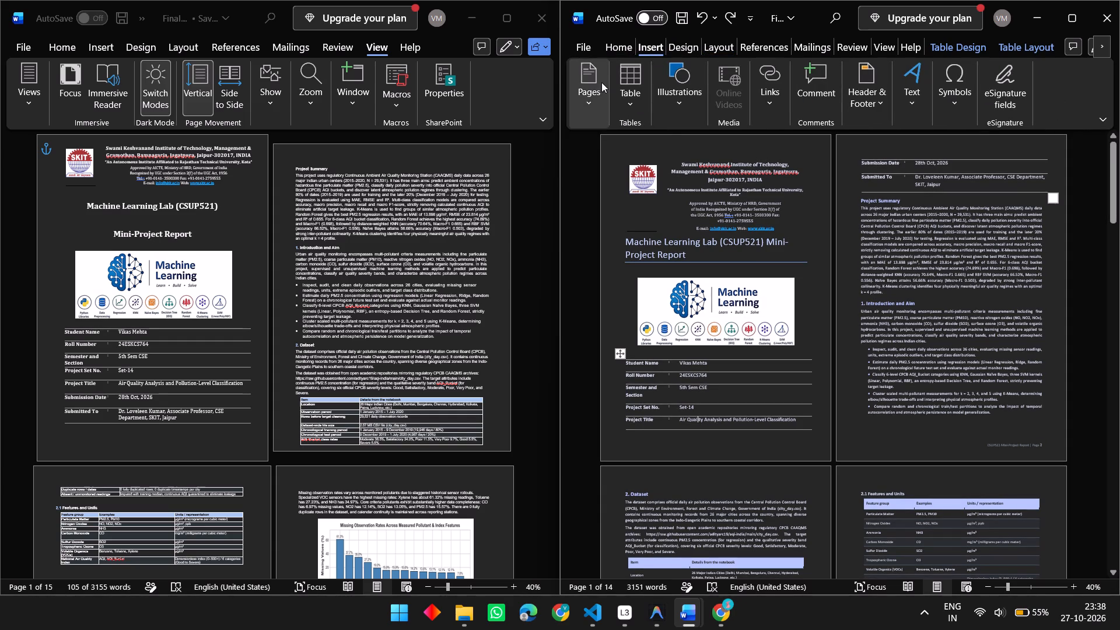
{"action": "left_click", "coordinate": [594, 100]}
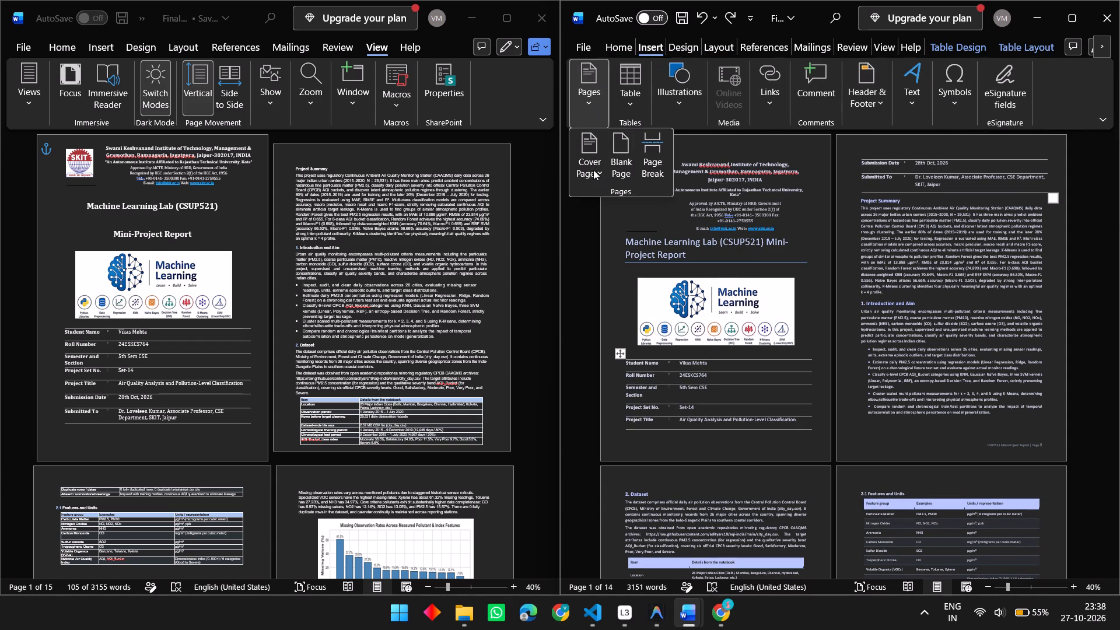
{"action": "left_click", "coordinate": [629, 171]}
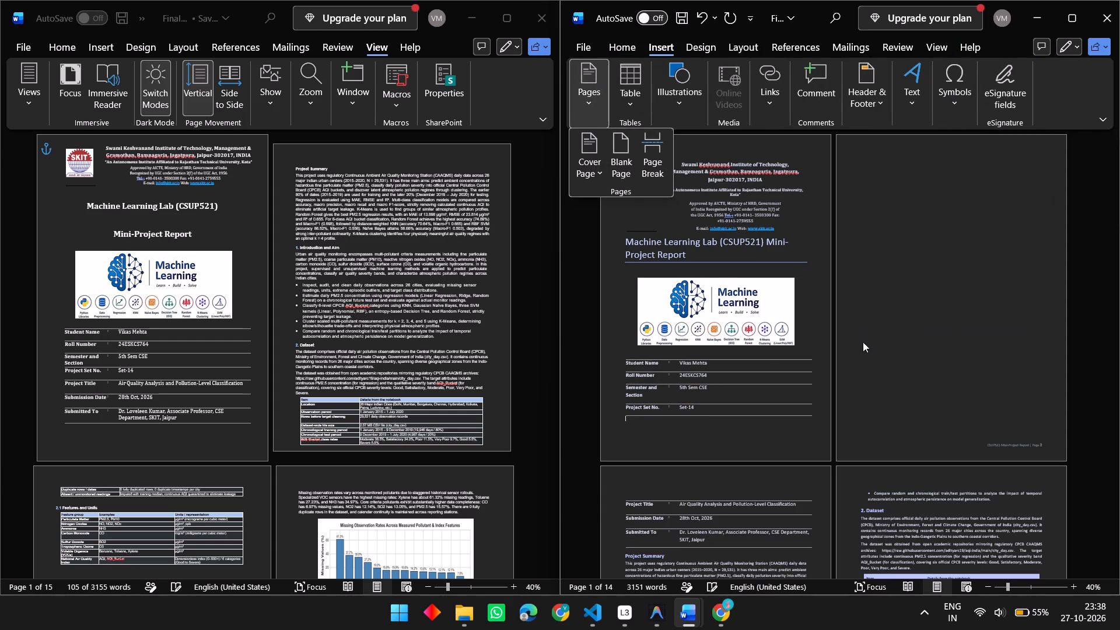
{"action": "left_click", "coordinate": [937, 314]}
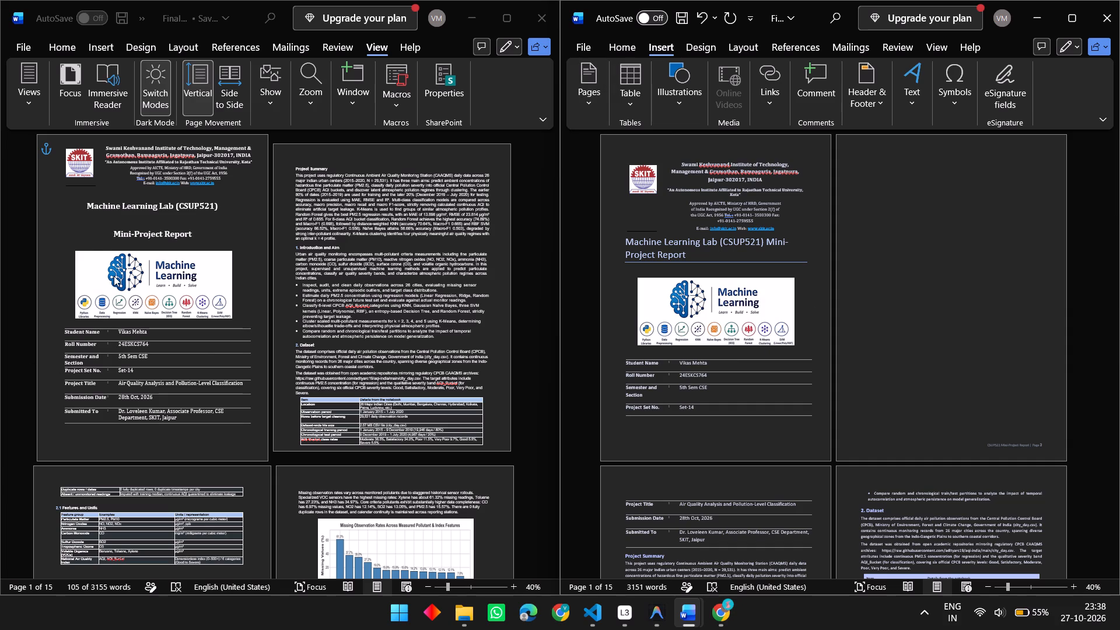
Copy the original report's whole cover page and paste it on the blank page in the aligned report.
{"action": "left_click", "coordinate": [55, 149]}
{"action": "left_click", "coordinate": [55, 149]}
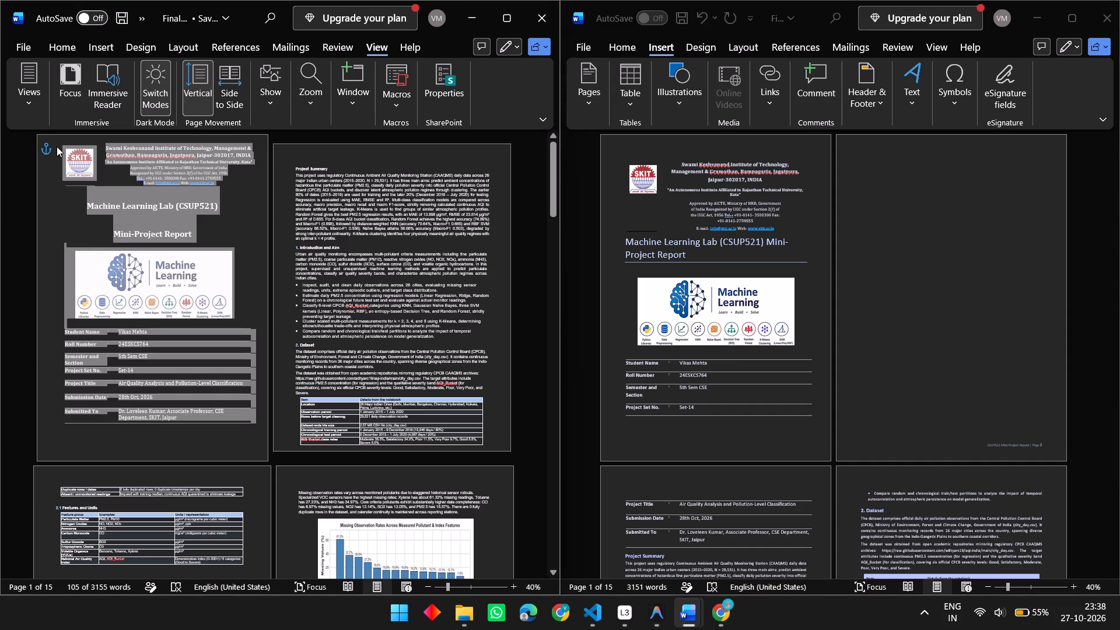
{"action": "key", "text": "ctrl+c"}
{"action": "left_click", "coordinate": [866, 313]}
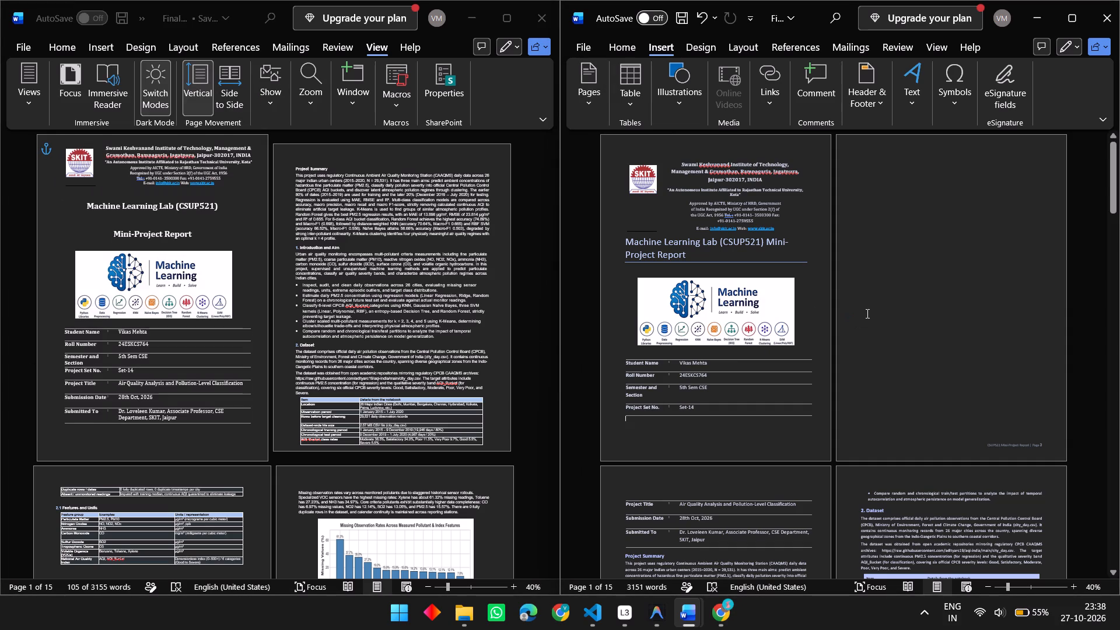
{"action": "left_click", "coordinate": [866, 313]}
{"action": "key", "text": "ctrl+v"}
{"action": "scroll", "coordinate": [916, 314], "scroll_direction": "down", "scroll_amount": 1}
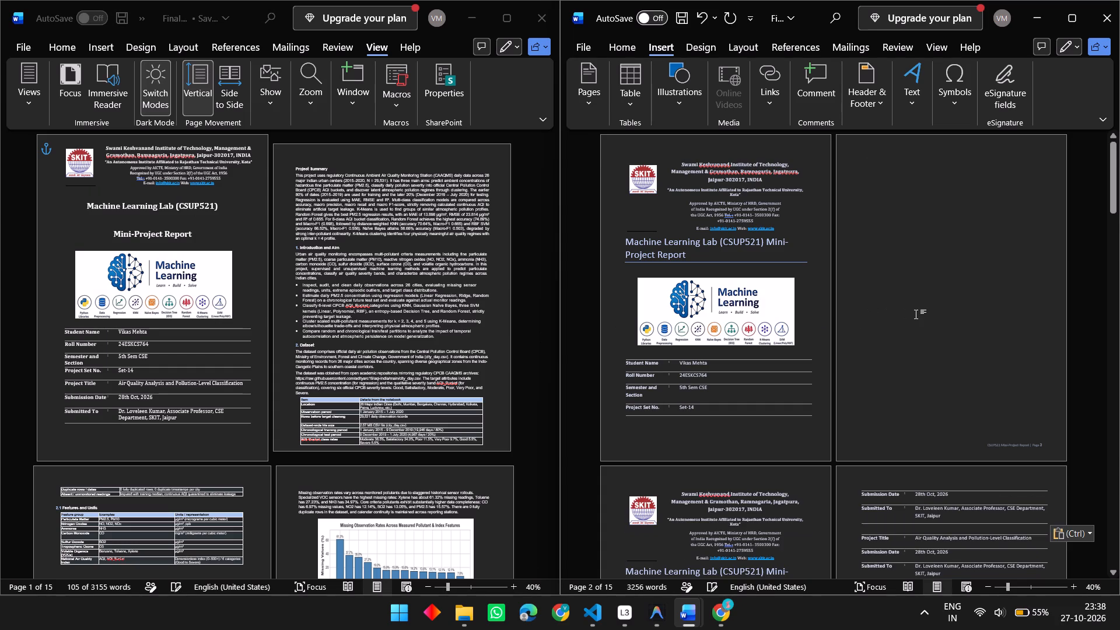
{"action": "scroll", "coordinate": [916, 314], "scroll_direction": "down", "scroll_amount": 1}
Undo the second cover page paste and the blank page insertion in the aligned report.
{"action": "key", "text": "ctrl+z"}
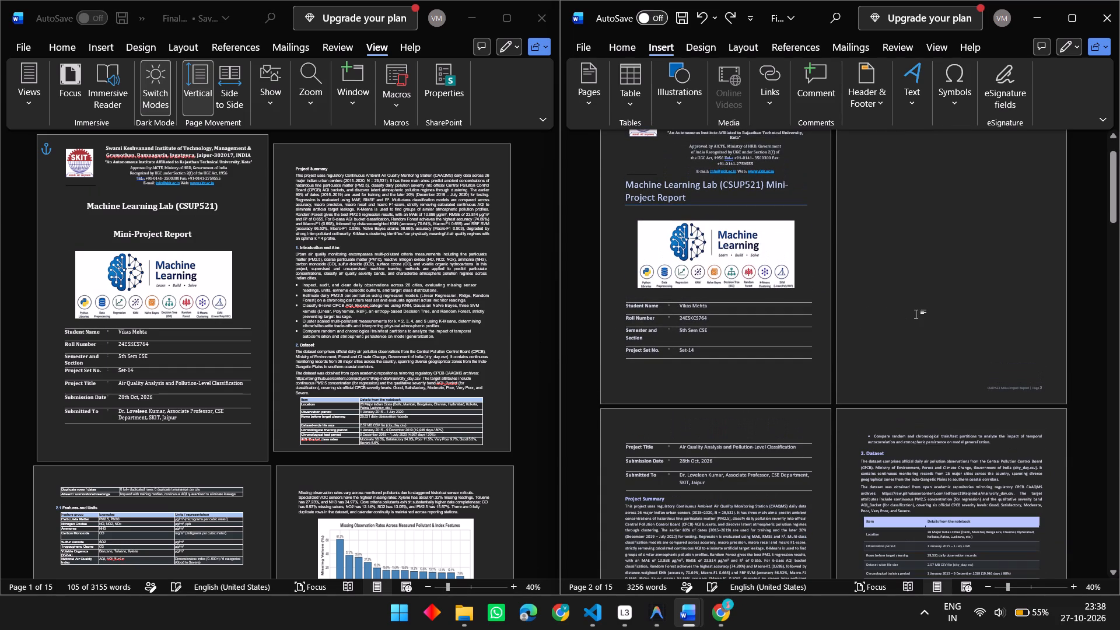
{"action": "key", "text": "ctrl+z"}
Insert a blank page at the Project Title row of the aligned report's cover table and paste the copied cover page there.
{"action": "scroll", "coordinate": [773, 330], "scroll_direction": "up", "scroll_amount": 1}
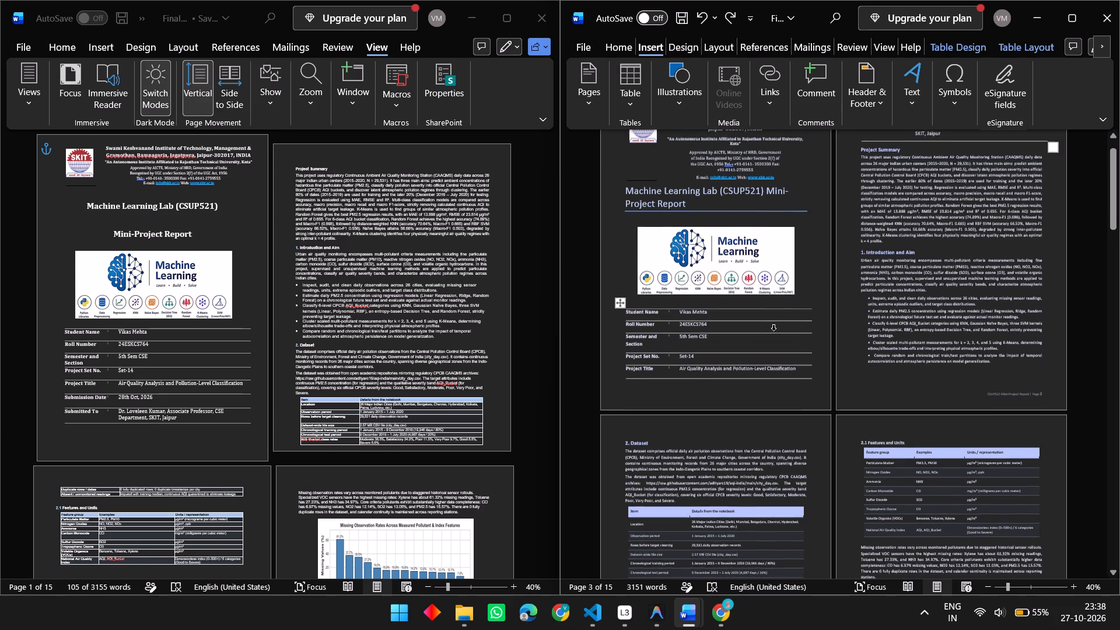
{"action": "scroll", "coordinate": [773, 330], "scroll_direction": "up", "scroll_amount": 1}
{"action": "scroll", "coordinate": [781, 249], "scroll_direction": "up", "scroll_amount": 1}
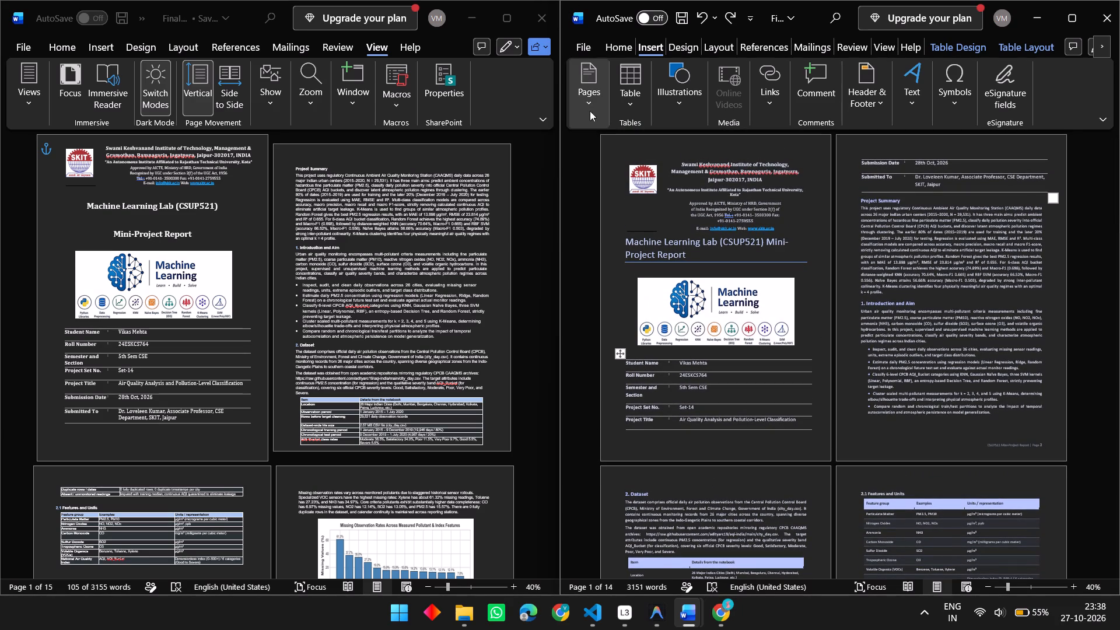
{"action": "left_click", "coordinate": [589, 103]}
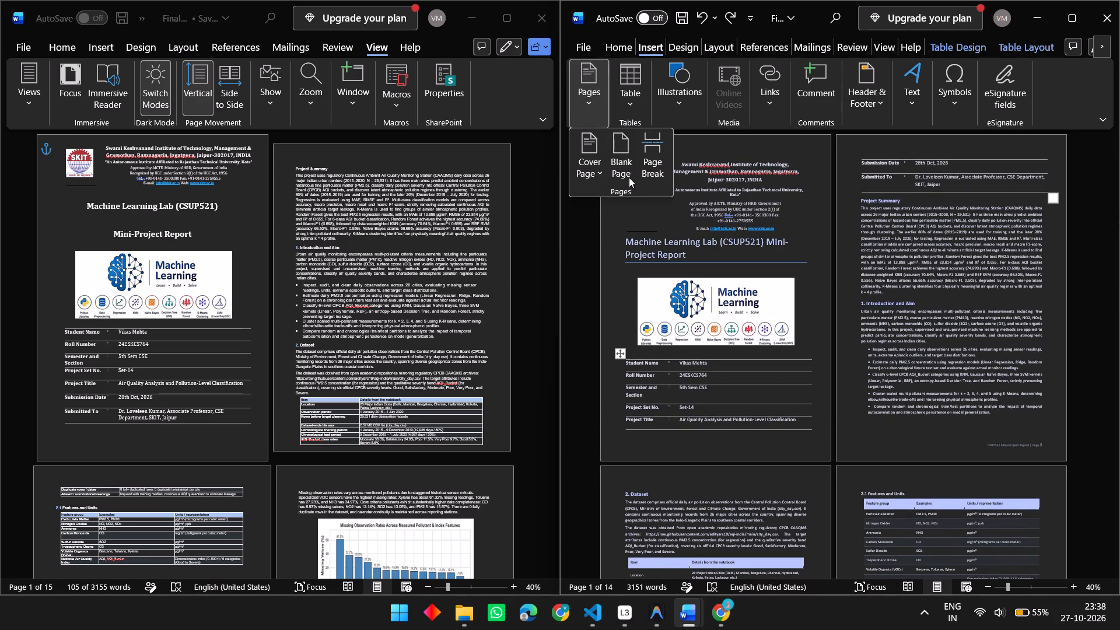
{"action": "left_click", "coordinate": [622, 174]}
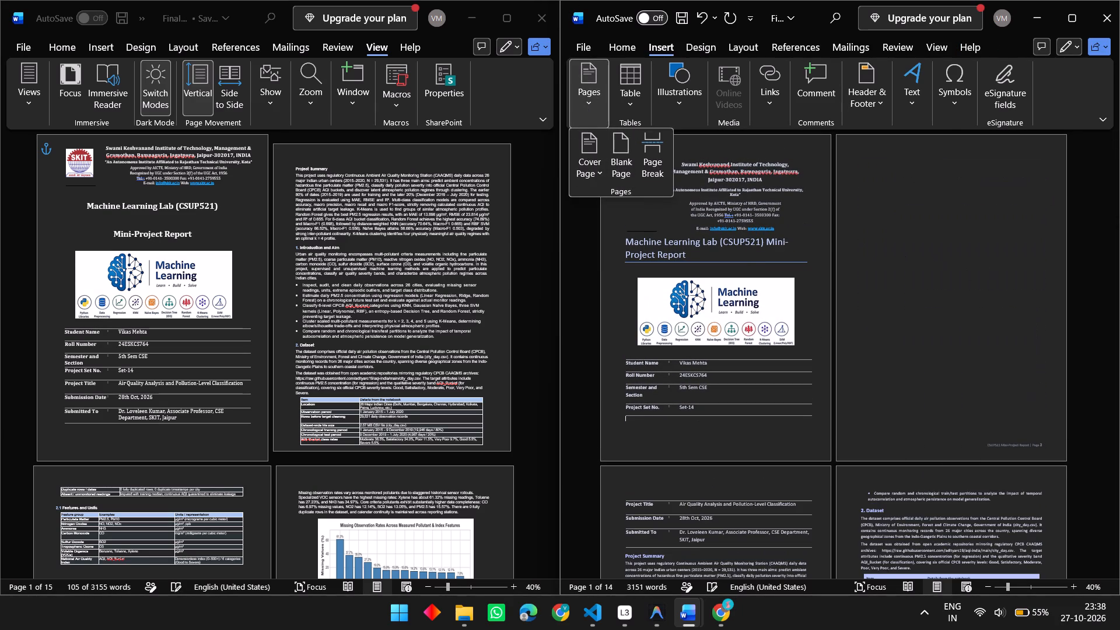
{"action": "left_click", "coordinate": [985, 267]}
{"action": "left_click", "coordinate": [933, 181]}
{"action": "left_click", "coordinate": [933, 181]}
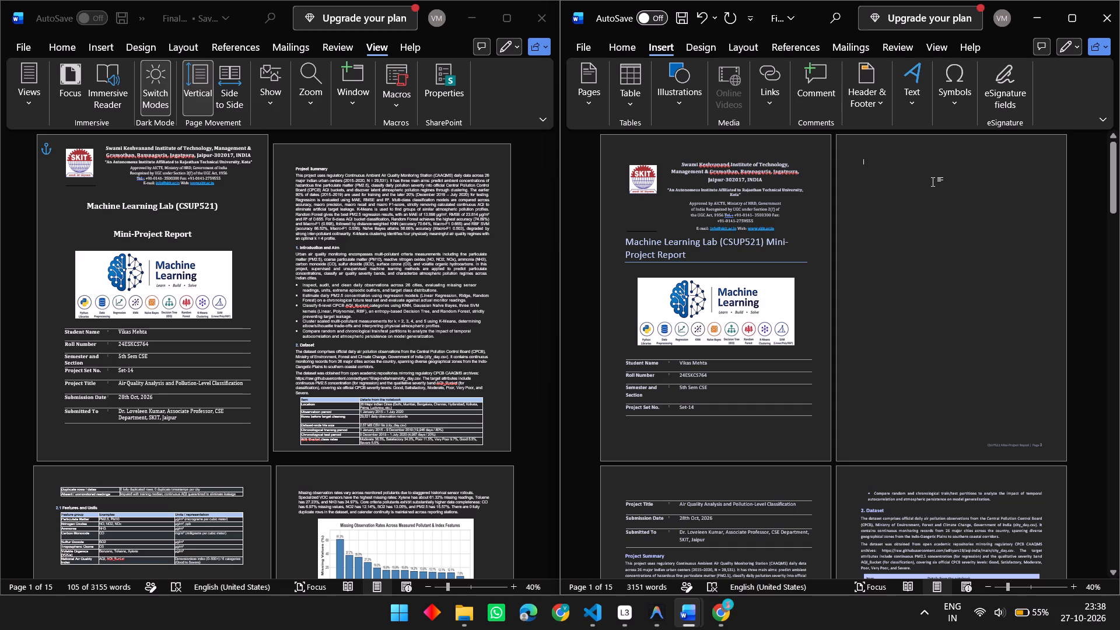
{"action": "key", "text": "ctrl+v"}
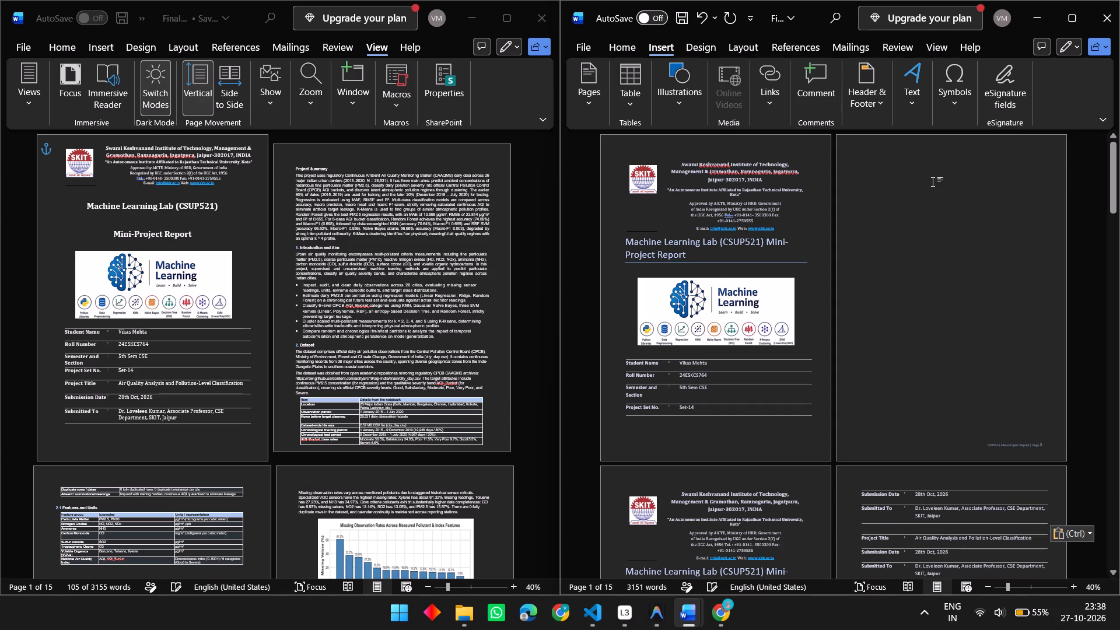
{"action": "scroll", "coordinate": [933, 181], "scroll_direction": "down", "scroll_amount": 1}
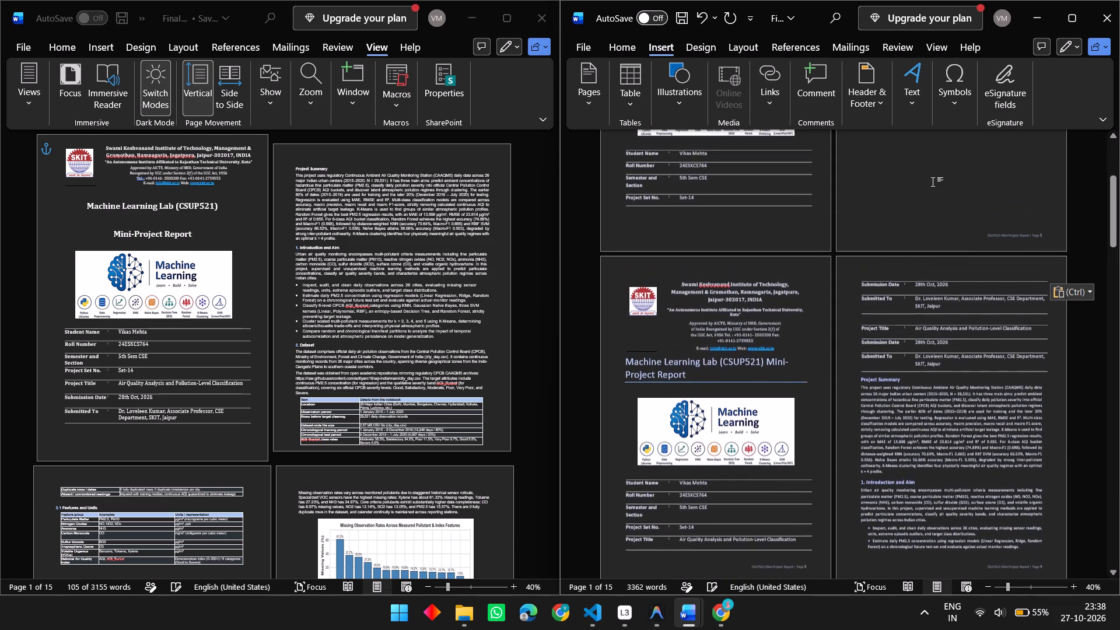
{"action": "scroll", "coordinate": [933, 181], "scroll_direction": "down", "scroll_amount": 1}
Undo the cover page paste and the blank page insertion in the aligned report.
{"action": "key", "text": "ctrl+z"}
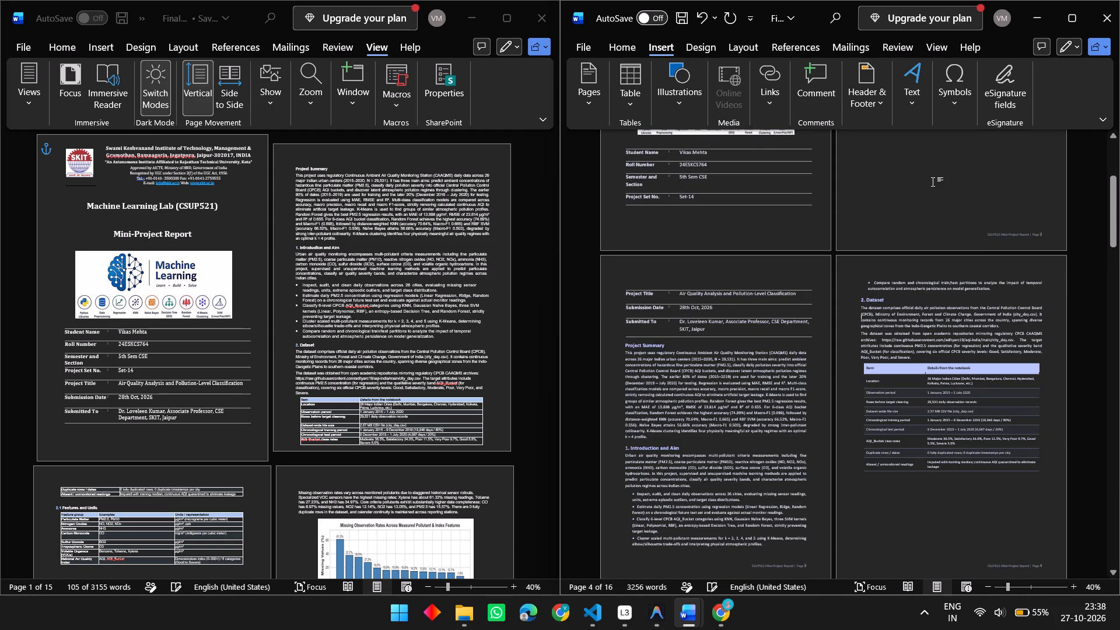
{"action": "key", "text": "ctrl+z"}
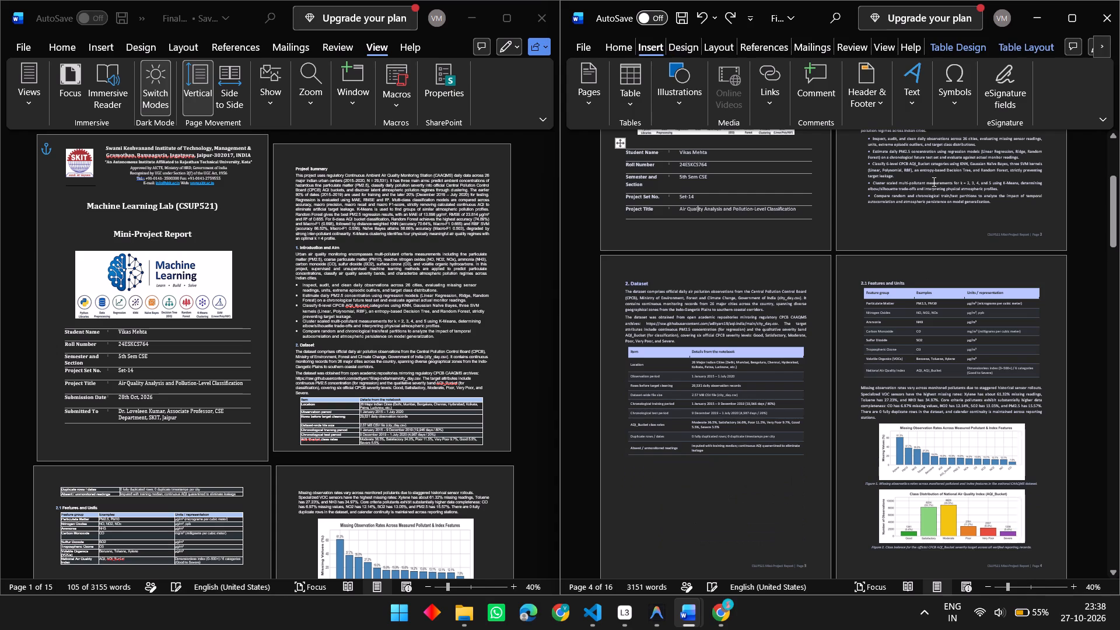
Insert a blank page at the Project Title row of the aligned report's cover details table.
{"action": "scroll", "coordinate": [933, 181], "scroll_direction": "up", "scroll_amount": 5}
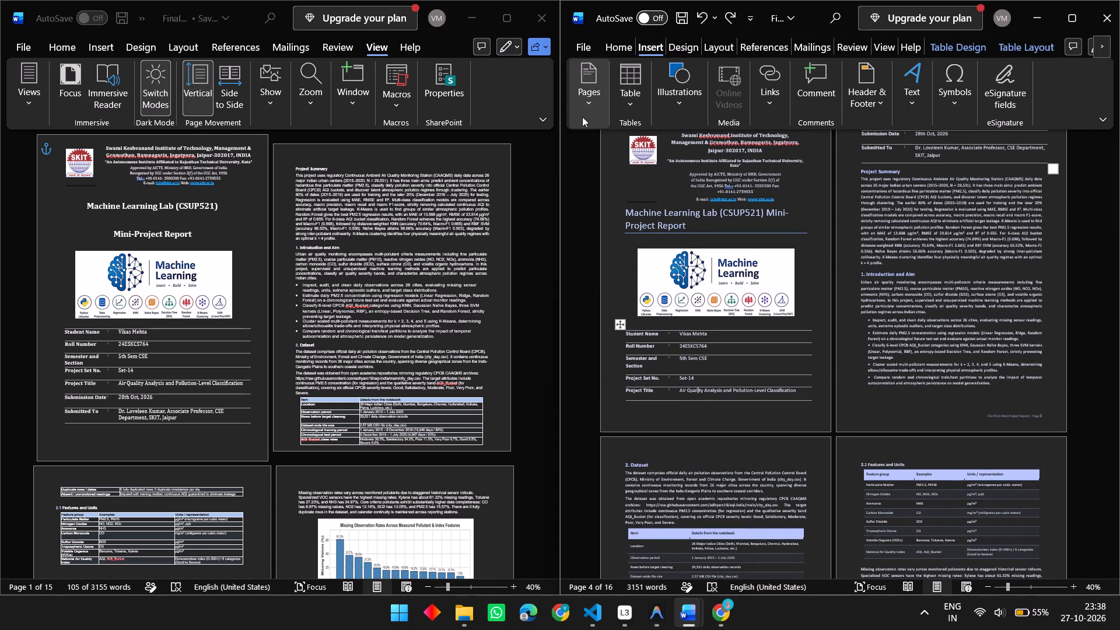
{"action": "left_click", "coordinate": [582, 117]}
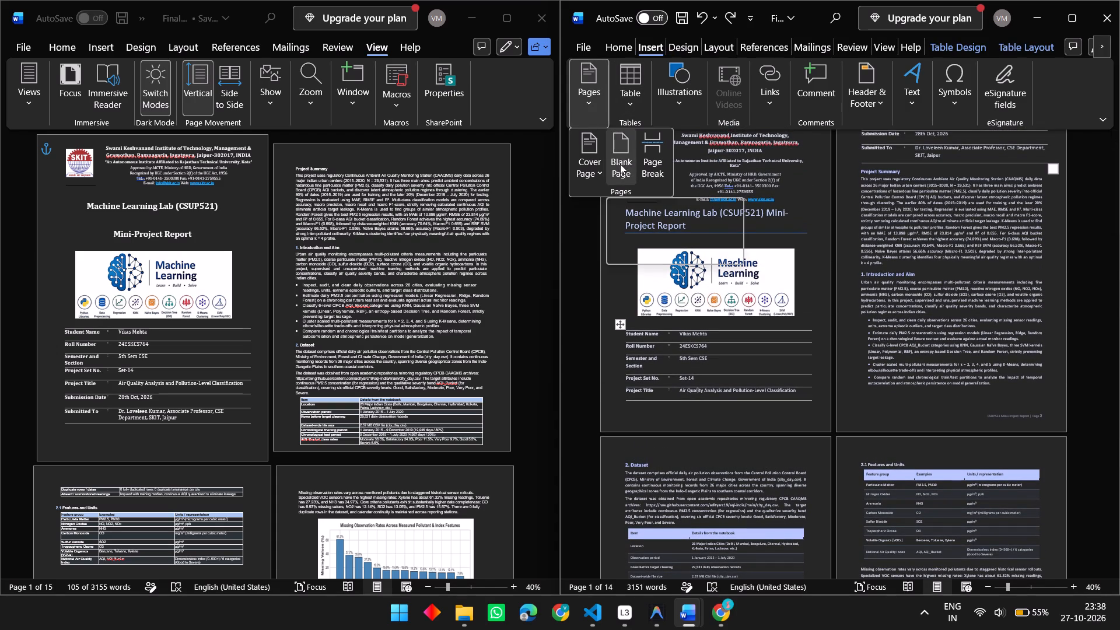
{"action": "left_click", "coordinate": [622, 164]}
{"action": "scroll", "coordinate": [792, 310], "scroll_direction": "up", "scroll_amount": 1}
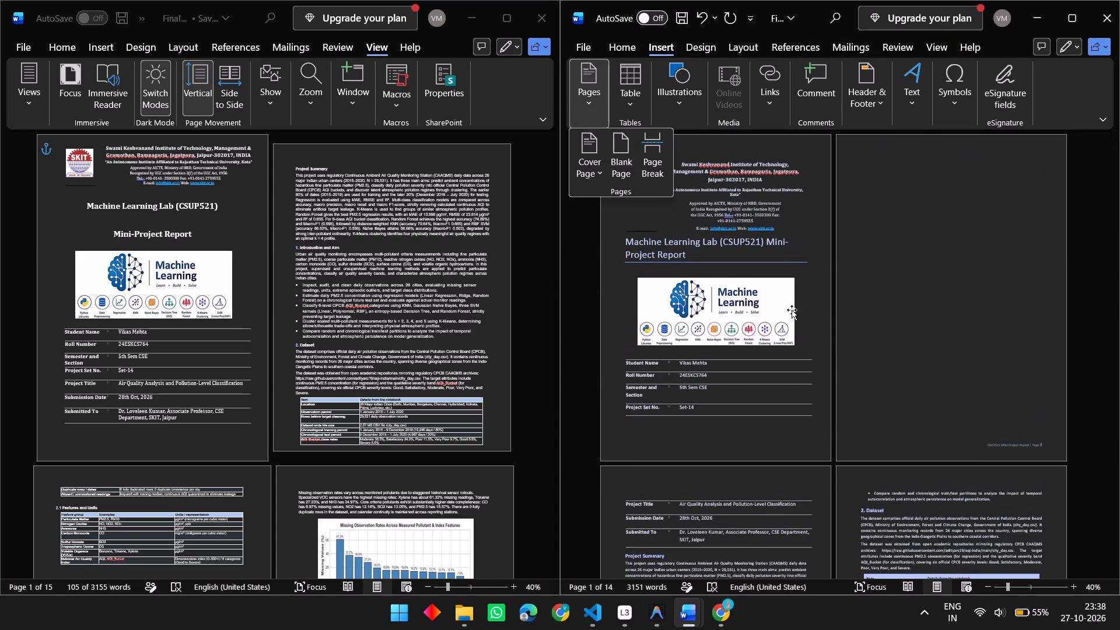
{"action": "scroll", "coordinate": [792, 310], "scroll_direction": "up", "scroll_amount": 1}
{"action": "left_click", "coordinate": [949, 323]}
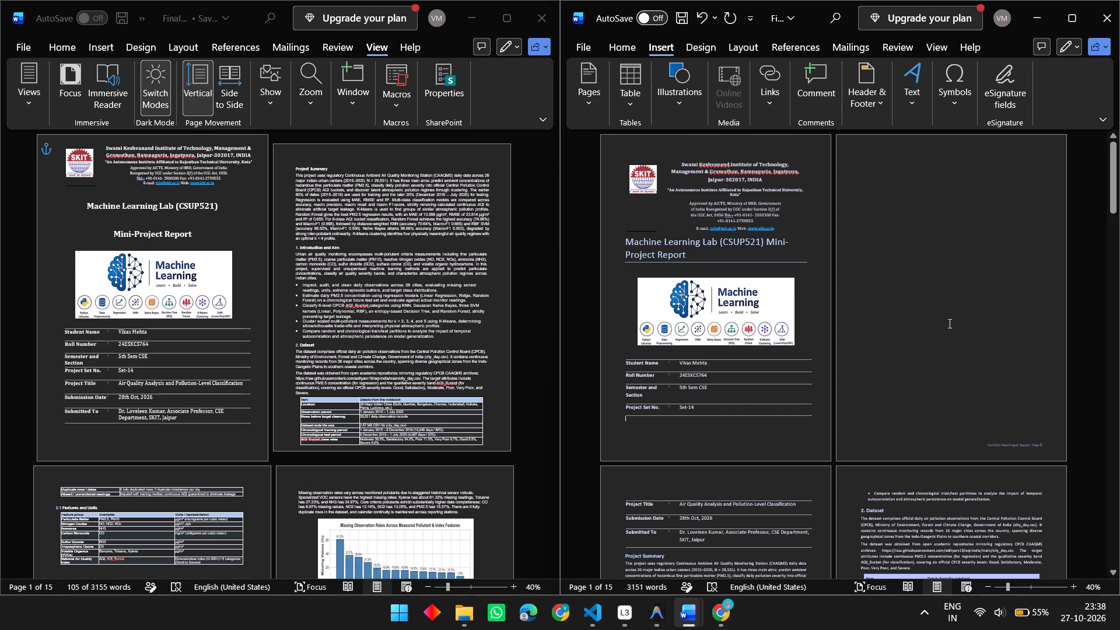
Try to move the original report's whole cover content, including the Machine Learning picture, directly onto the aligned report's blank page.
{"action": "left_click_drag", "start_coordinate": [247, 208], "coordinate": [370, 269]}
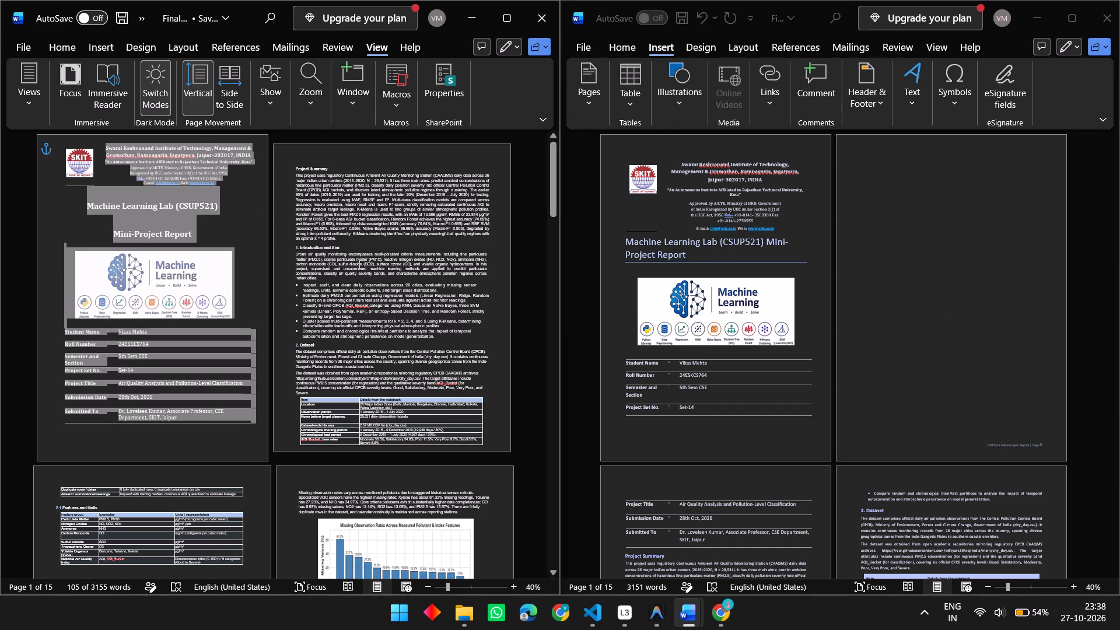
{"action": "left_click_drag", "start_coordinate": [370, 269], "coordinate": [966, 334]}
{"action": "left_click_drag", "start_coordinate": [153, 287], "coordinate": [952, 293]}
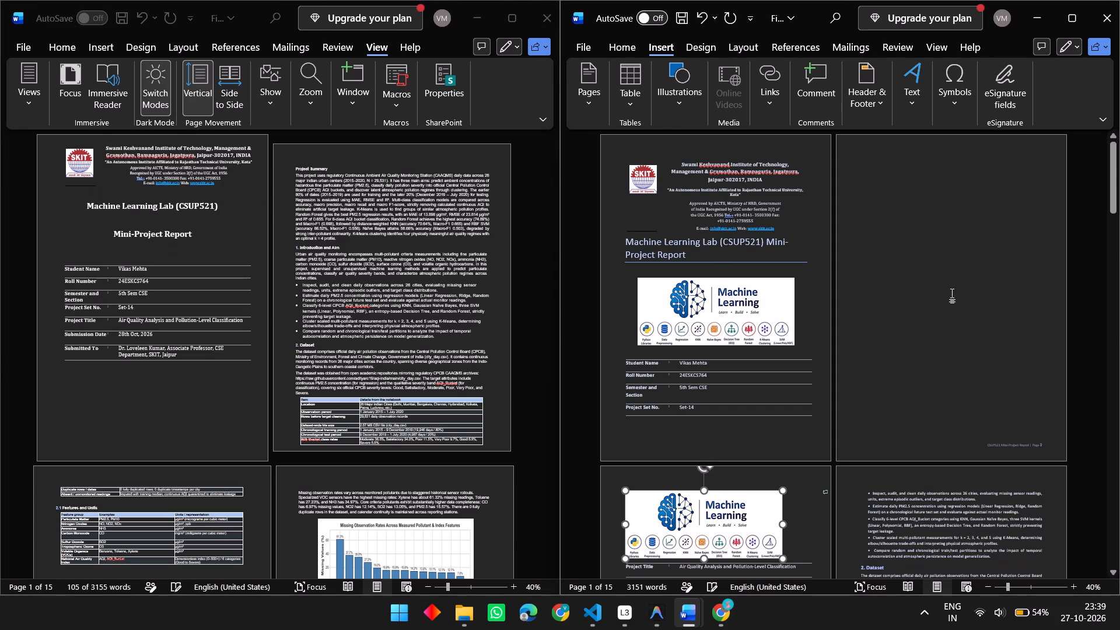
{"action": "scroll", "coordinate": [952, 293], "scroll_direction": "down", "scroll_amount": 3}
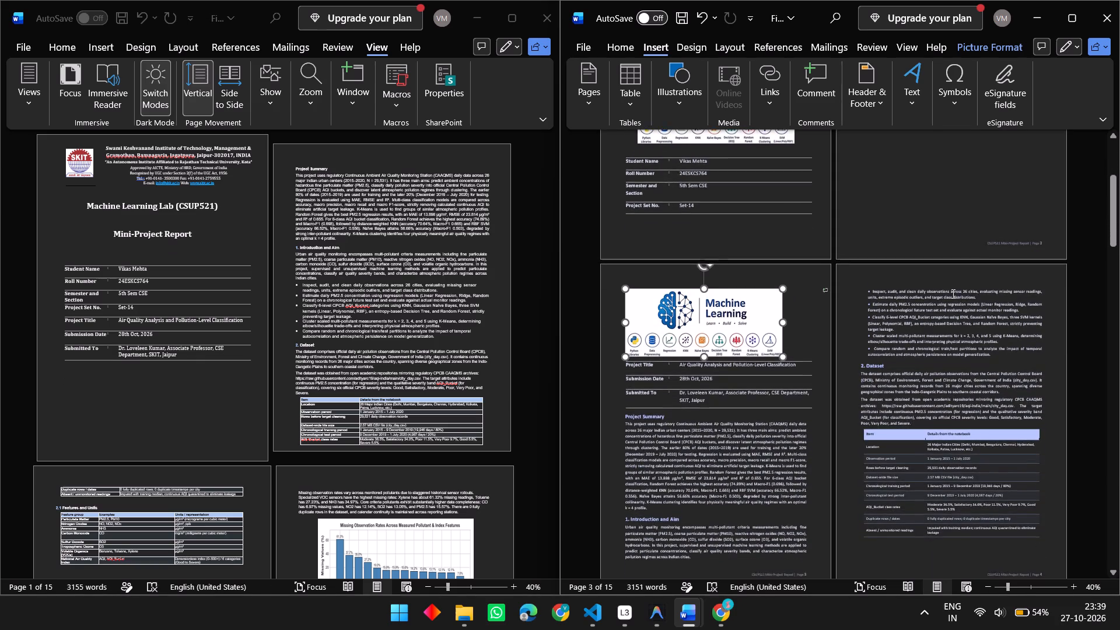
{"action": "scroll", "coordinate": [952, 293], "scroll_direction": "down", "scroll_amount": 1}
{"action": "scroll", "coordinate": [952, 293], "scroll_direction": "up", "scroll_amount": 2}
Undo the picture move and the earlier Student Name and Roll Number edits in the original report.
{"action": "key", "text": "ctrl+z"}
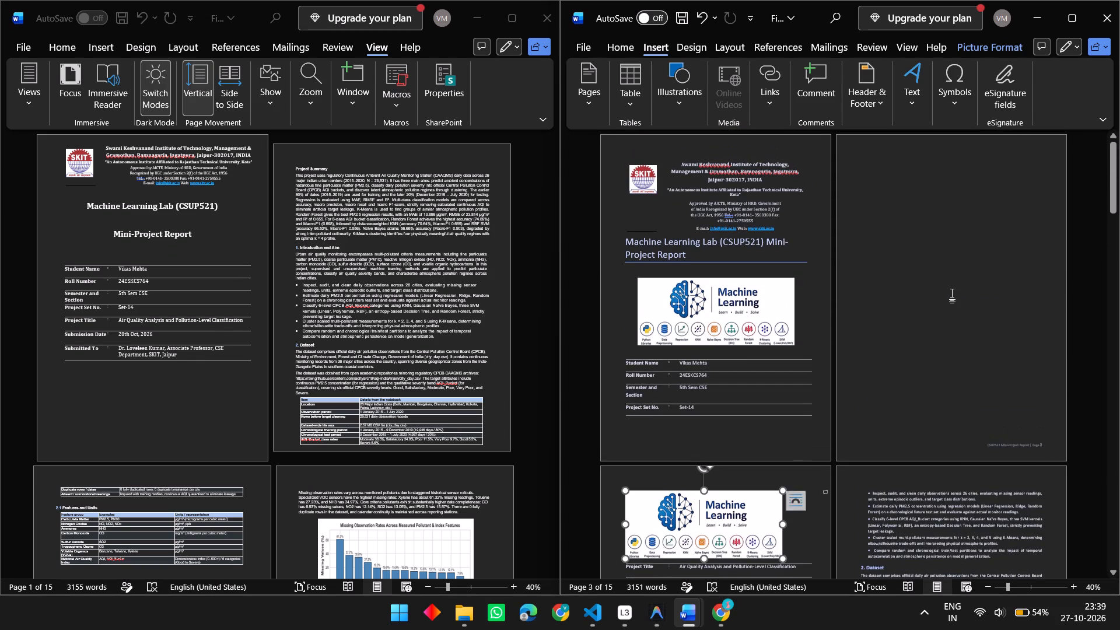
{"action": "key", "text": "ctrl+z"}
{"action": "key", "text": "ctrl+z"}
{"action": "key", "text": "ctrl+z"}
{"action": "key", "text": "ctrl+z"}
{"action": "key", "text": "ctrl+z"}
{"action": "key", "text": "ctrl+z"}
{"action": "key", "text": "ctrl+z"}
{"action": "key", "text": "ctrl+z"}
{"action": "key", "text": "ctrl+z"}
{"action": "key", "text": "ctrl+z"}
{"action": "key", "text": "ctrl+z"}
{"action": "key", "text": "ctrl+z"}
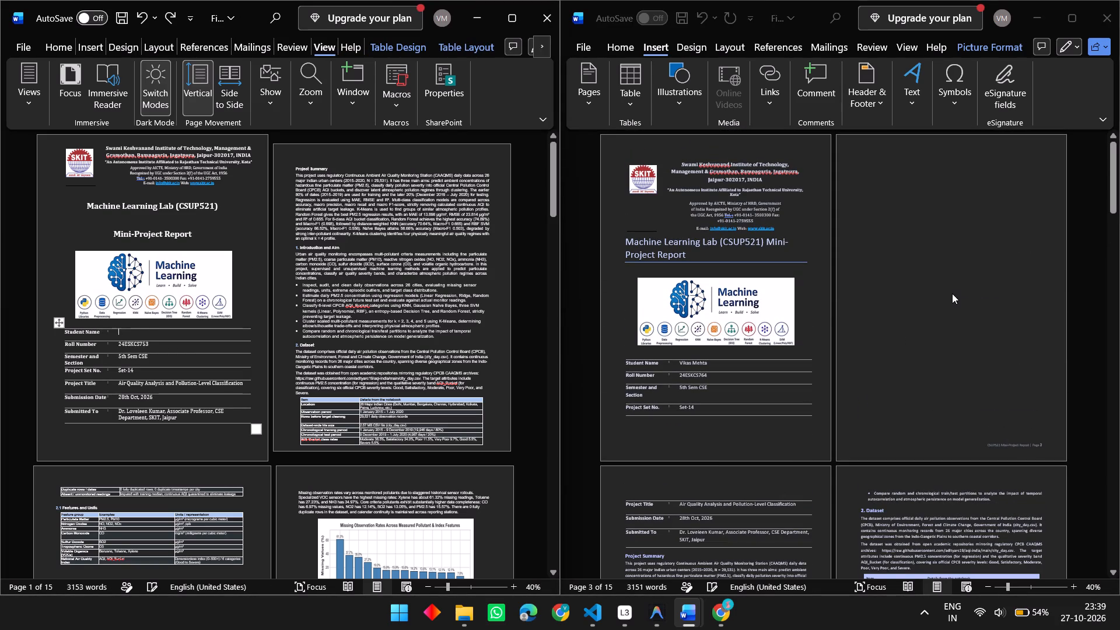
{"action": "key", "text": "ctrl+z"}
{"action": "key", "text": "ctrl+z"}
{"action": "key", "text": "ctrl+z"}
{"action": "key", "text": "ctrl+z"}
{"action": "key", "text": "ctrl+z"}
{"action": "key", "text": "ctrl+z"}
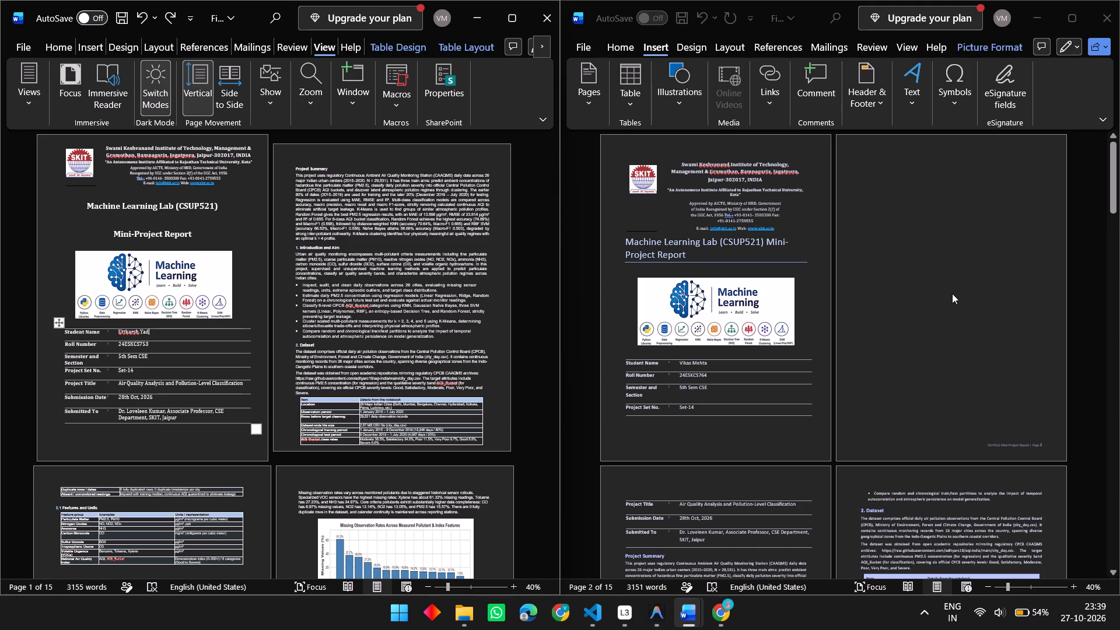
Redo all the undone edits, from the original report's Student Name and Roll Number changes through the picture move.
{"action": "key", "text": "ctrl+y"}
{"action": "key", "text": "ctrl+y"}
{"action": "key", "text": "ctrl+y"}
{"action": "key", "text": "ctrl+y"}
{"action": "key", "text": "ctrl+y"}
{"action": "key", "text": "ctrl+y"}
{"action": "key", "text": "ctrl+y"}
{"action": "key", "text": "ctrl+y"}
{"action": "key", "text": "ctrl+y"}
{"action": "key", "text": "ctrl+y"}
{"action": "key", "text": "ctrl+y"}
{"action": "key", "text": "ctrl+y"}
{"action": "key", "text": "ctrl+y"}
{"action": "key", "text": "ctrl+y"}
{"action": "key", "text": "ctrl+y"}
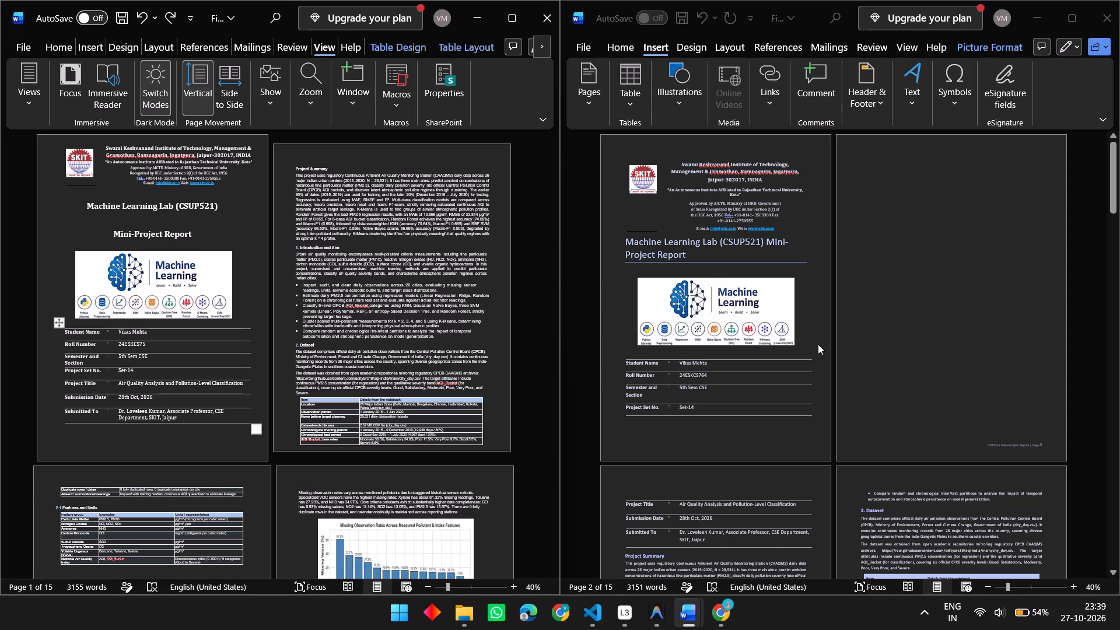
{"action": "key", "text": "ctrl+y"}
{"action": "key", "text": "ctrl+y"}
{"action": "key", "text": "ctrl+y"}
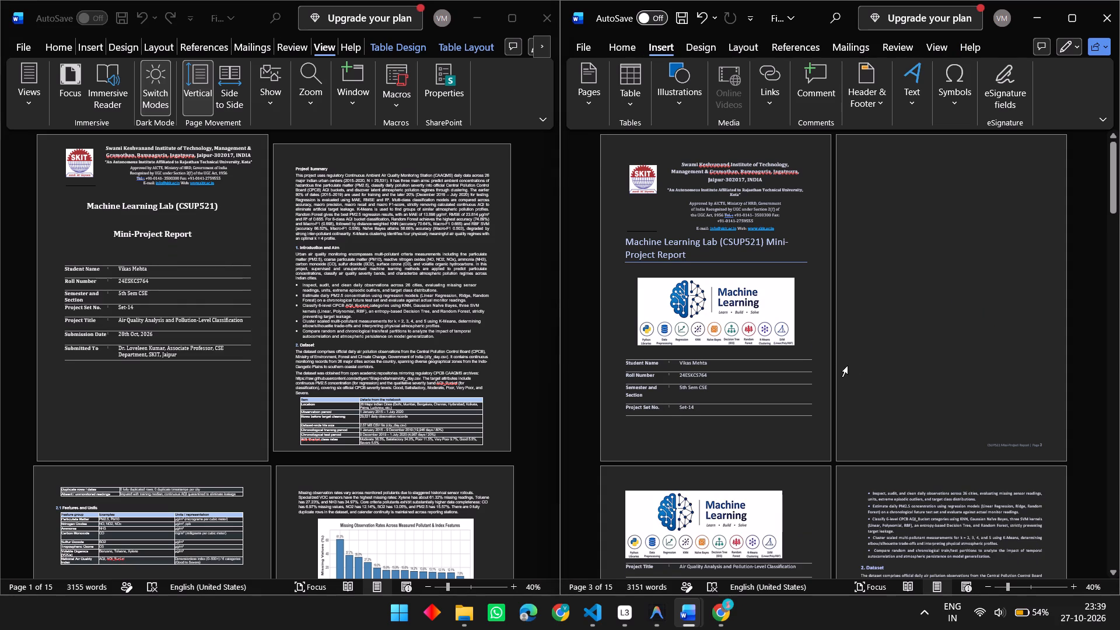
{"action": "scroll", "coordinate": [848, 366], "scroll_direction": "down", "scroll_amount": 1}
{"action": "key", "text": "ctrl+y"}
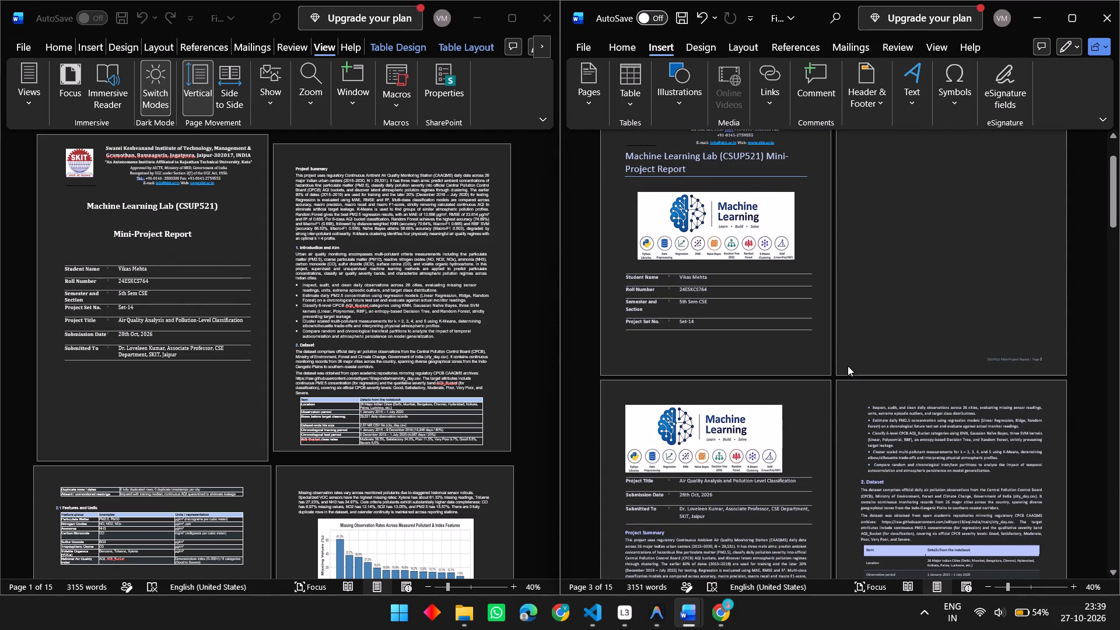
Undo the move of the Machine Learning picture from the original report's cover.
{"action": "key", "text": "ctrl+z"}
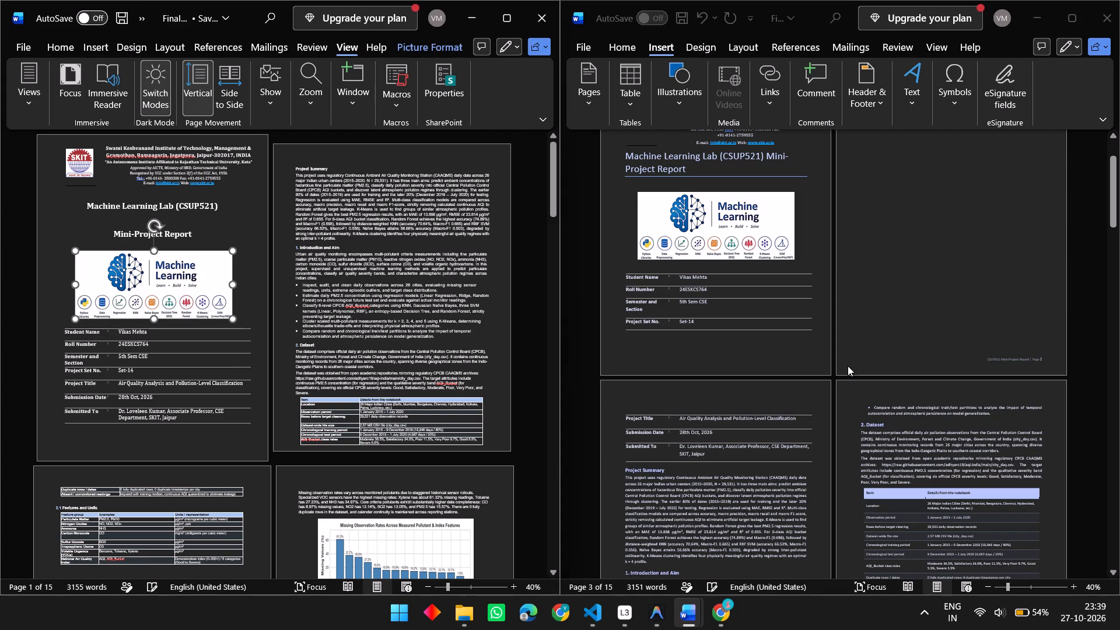
Undo the blank page insertion and the first cover page paste in the aligned report.
{"action": "left_click", "coordinate": [945, 313]}
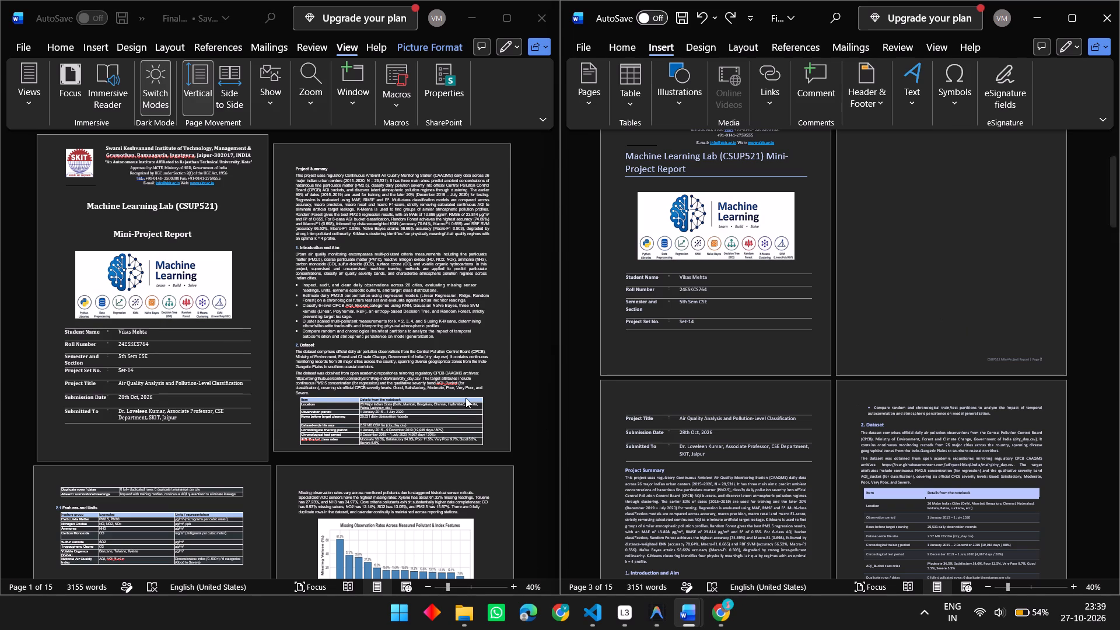
{"action": "scroll", "coordinate": [166, 240], "scroll_direction": "up", "scroll_amount": 1}
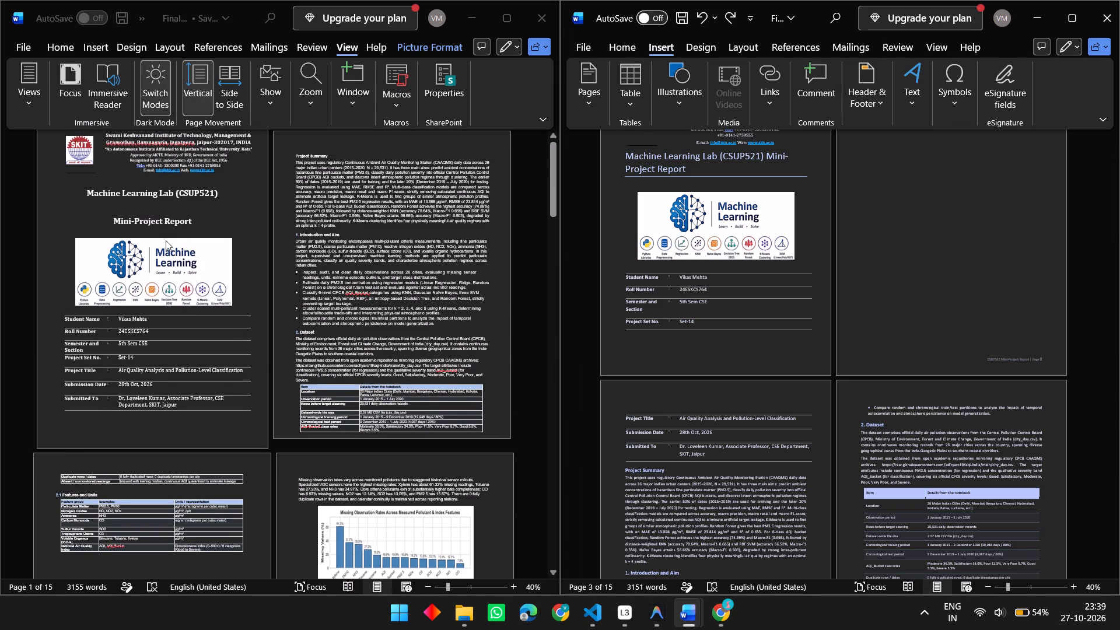
{"action": "scroll", "coordinate": [704, 325], "scroll_direction": "up", "scroll_amount": 1}
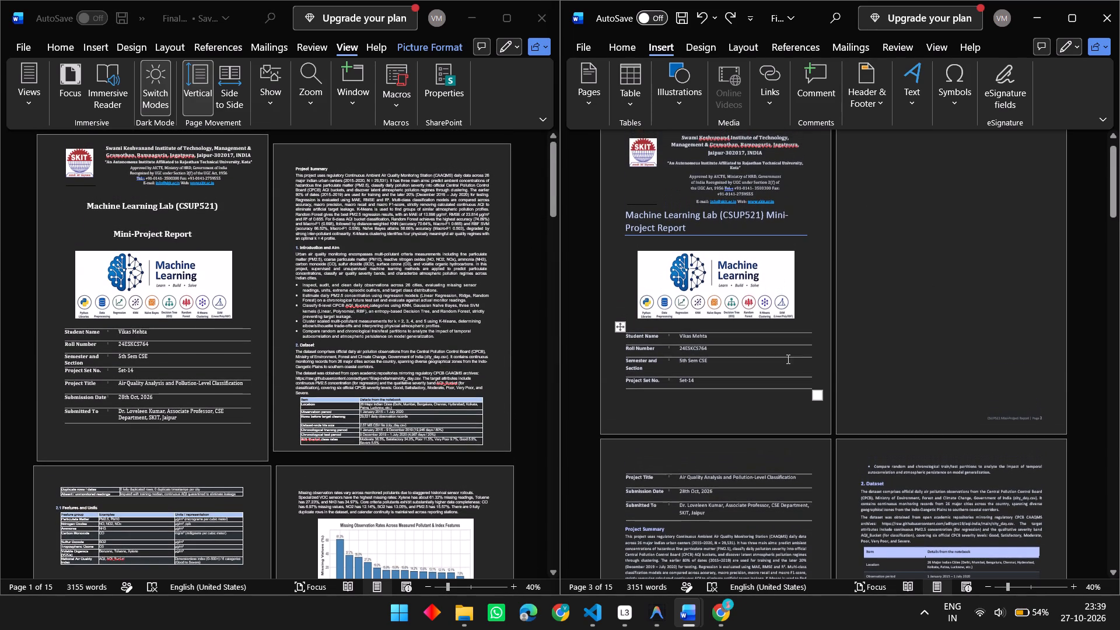
{"action": "scroll", "coordinate": [763, 428], "scroll_direction": "up", "scroll_amount": 1}
{"action": "left_click", "coordinate": [828, 203]}
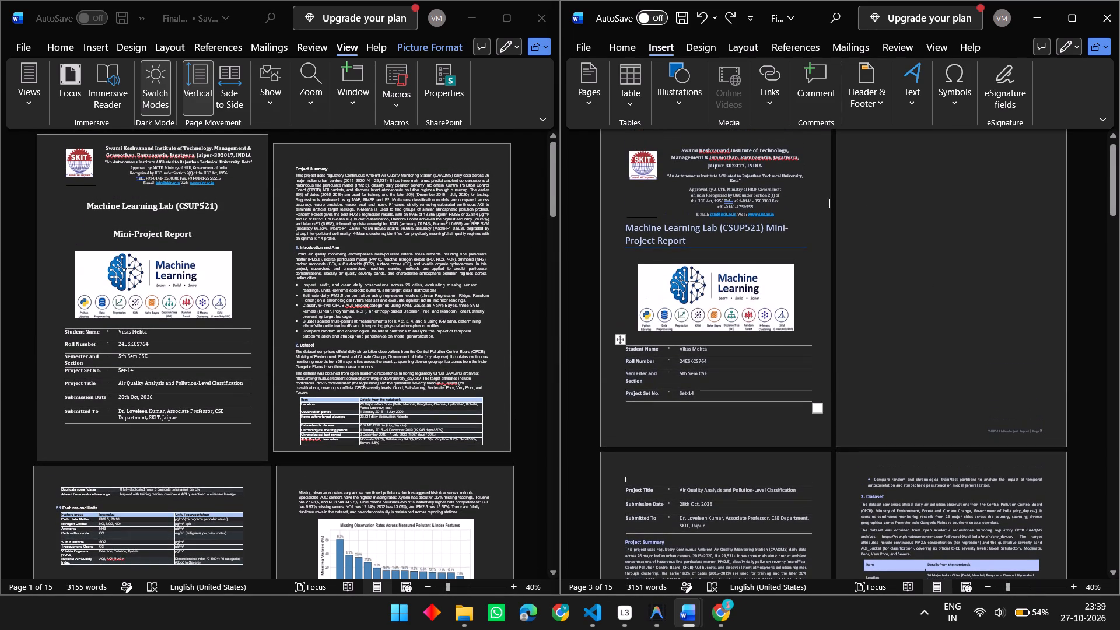
{"action": "scroll", "coordinate": [827, 202], "scroll_direction": "up", "scroll_amount": 1}
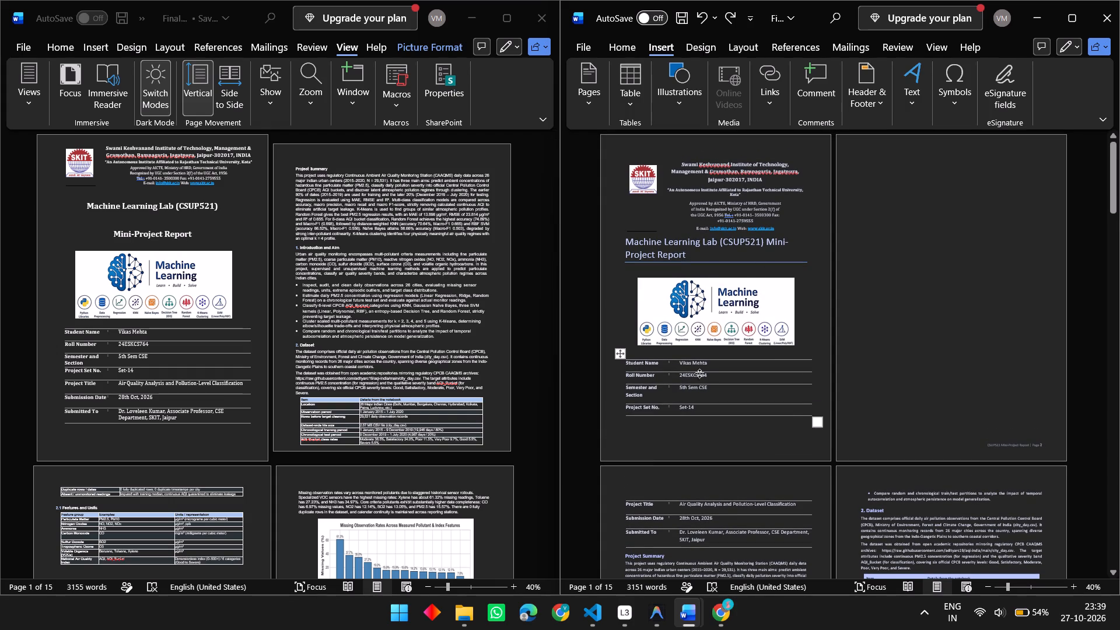
{"action": "left_click", "coordinate": [671, 433]}
{"action": "left_click", "coordinate": [676, 501]}
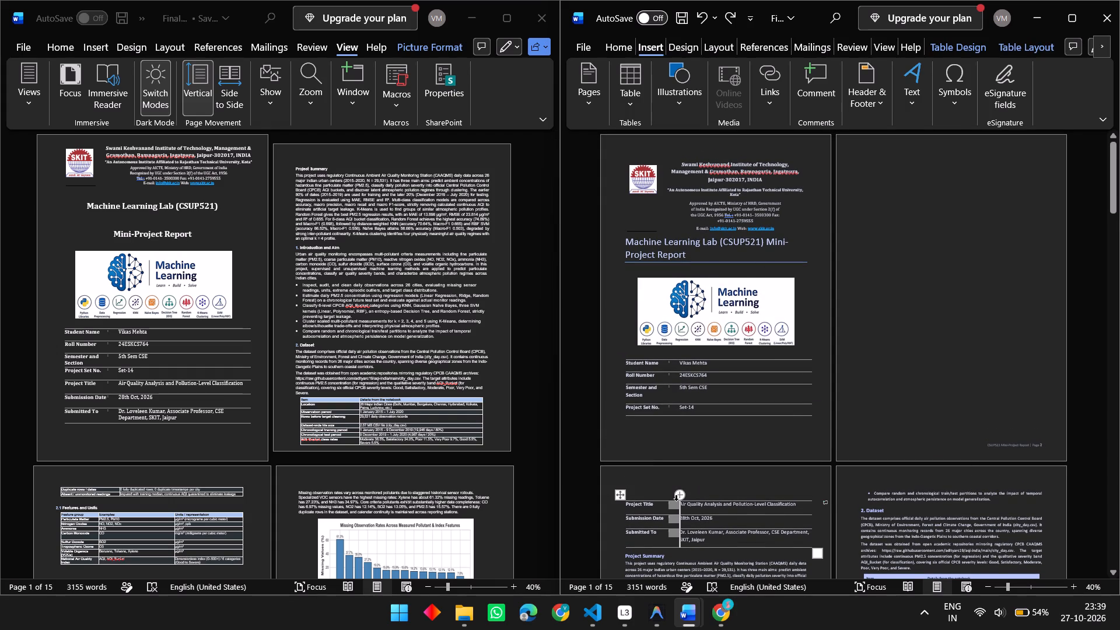
{"action": "key", "text": "ctrl+z"}
{"action": "key", "text": "ctrl+z"}
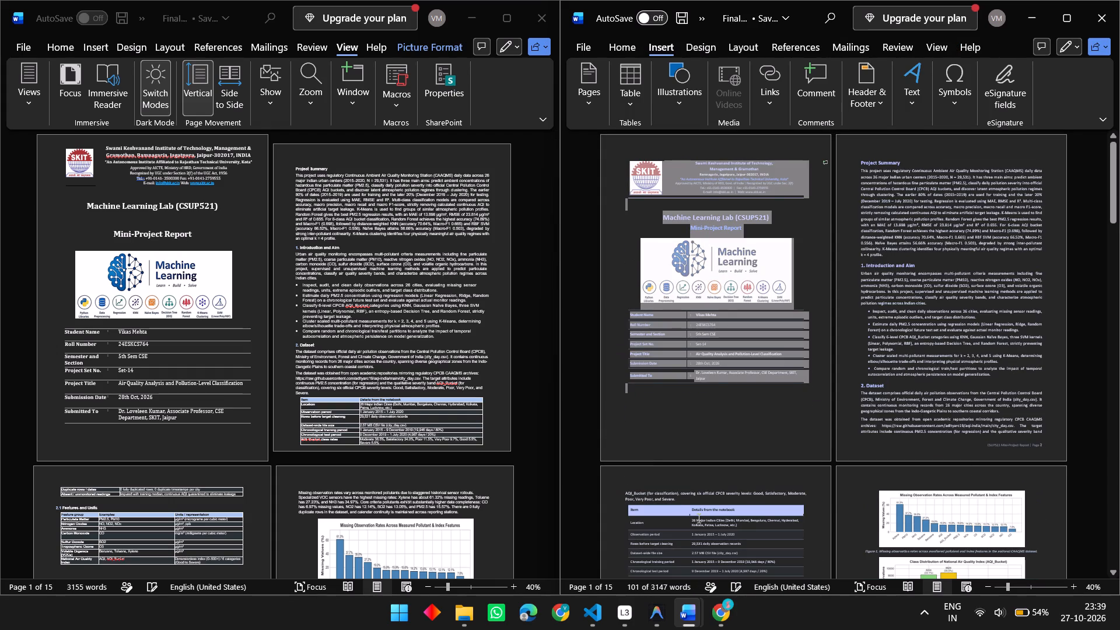
Look through the aligned report's pages, including its restored cover page and the layout of the following sections.
{"action": "left_click", "coordinate": [698, 519]}
{"action": "scroll", "coordinate": [761, 604], "scroll_direction": "up", "scroll_amount": 1}
{"action": "scroll", "coordinate": [744, 402], "scroll_direction": "up", "scroll_amount": 1}
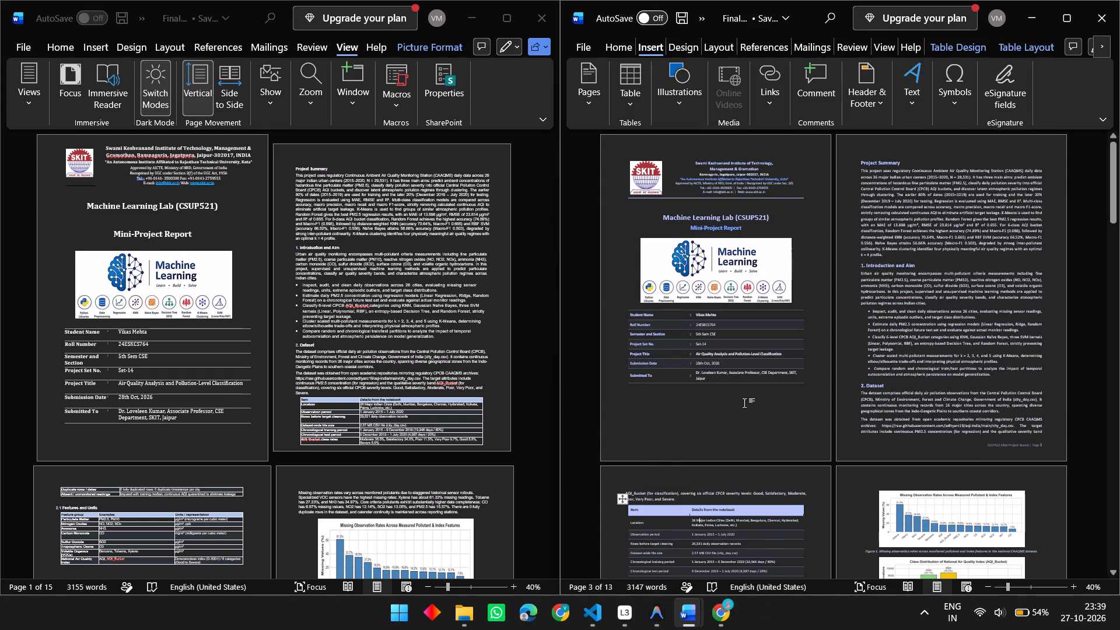
{"action": "scroll", "coordinate": [744, 402], "scroll_direction": "up", "scroll_amount": 2}
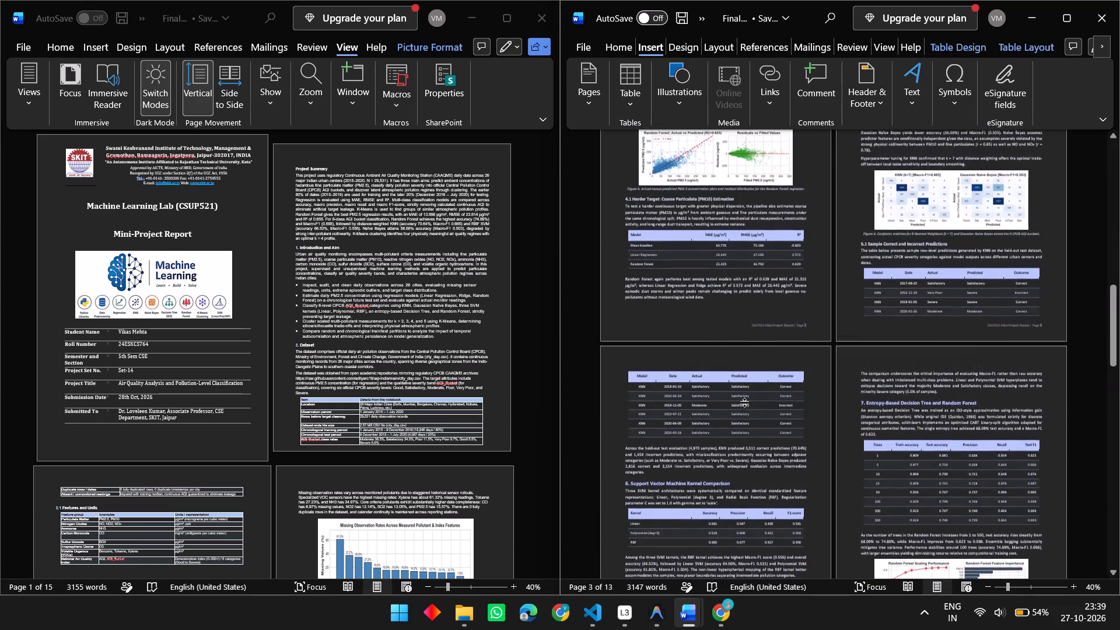
{"action": "scroll", "coordinate": [744, 402], "scroll_direction": "up", "scroll_amount": 14}
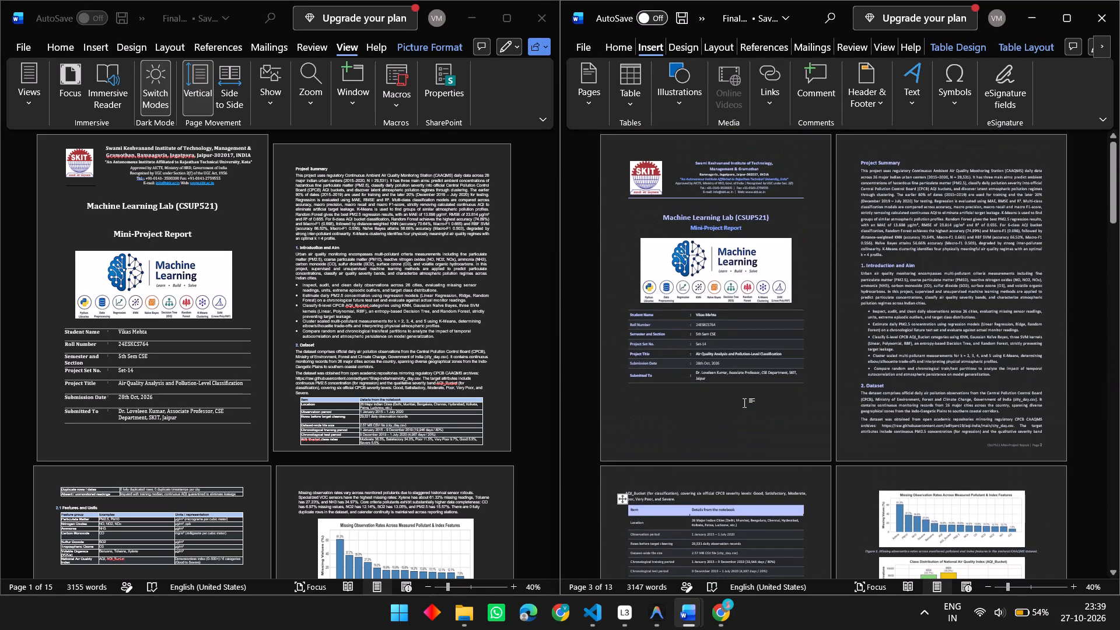
{"action": "scroll", "coordinate": [744, 402], "scroll_direction": "up", "scroll_amount": 1}
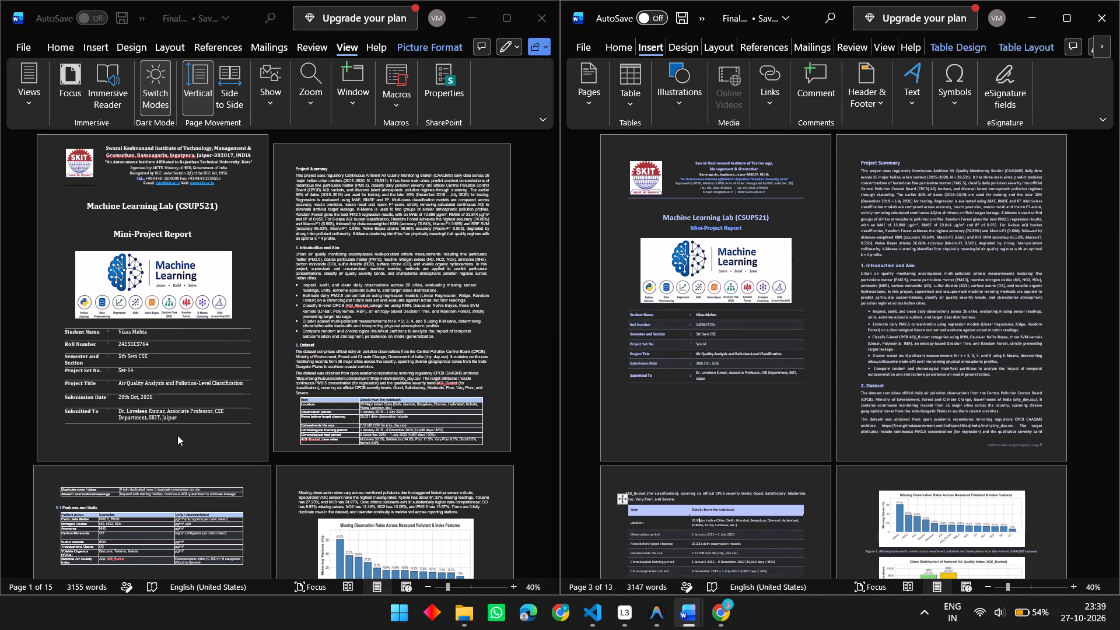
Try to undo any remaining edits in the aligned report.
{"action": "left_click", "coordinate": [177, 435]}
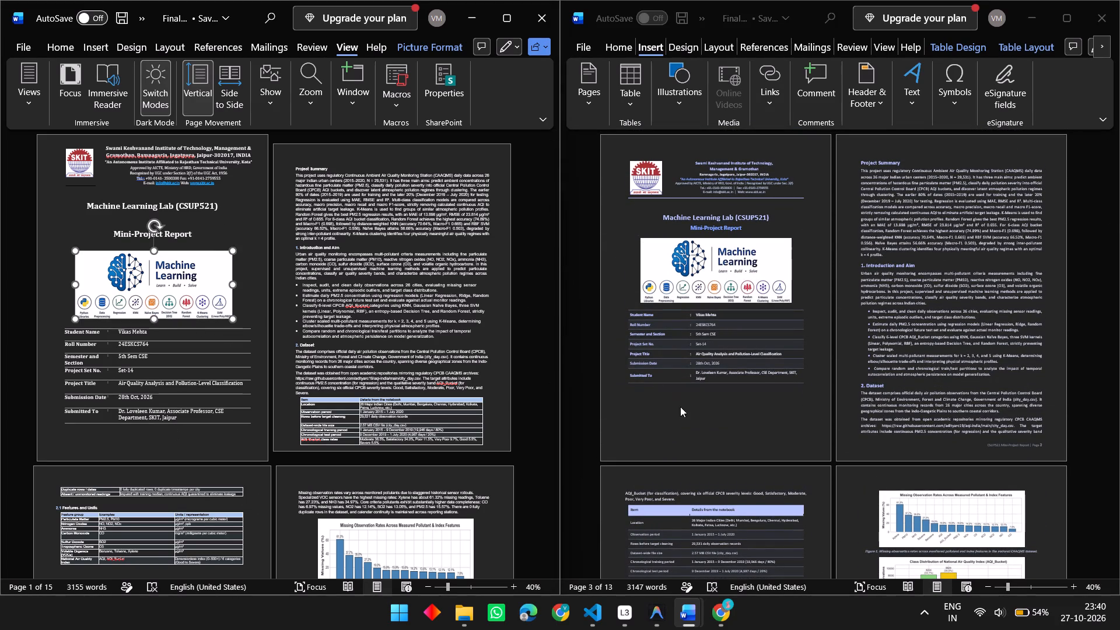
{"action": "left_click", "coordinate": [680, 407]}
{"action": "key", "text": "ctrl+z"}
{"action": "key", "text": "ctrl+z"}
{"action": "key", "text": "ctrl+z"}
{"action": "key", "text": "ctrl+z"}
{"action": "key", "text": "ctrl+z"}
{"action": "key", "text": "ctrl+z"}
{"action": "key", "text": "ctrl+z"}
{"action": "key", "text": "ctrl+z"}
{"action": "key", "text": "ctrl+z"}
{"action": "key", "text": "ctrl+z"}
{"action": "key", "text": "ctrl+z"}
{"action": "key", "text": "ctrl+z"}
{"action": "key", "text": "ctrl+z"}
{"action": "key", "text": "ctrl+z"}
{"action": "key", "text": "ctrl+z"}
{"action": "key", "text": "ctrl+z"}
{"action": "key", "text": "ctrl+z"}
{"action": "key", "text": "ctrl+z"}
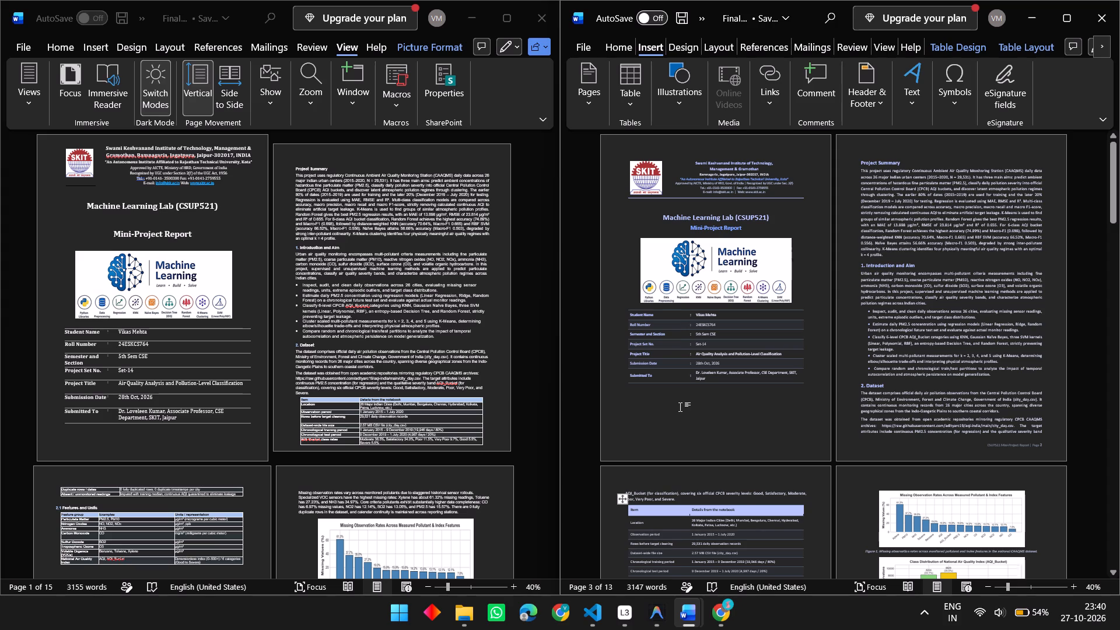
Place the text cursor at the end of the original report's cover page, in the Submitted To row.
{"action": "left_click", "coordinate": [139, 447]}
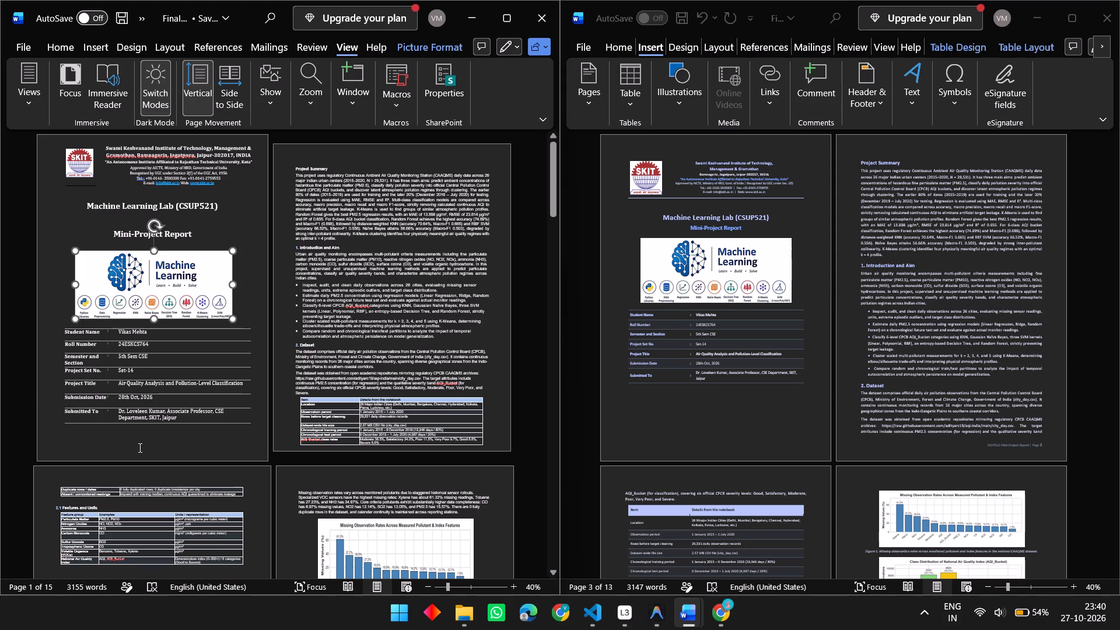
{"action": "left_click", "coordinate": [139, 447]}
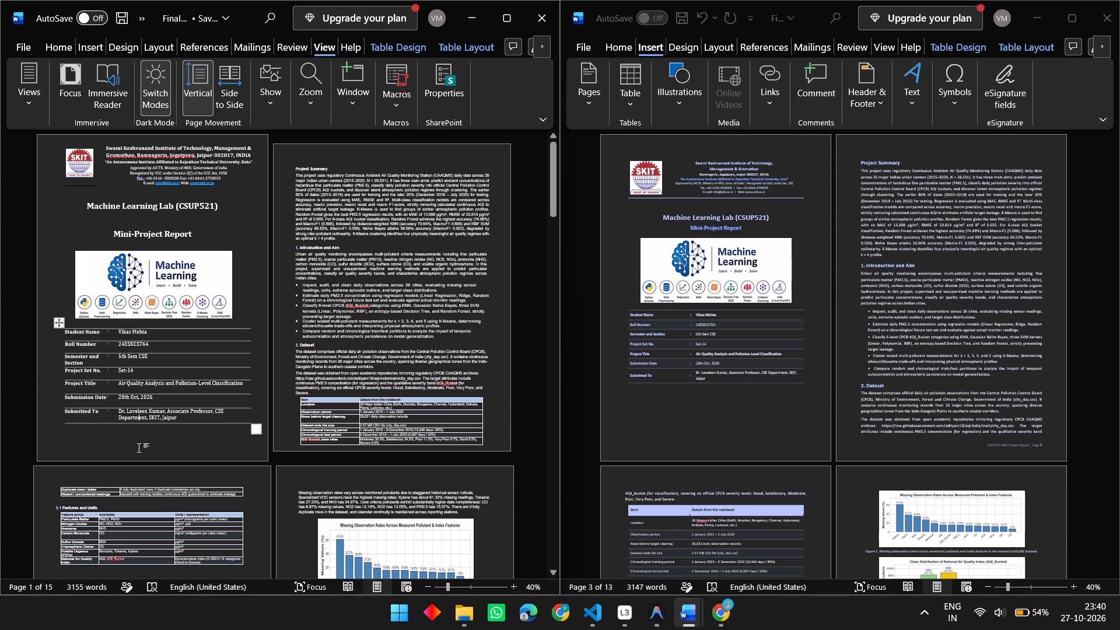
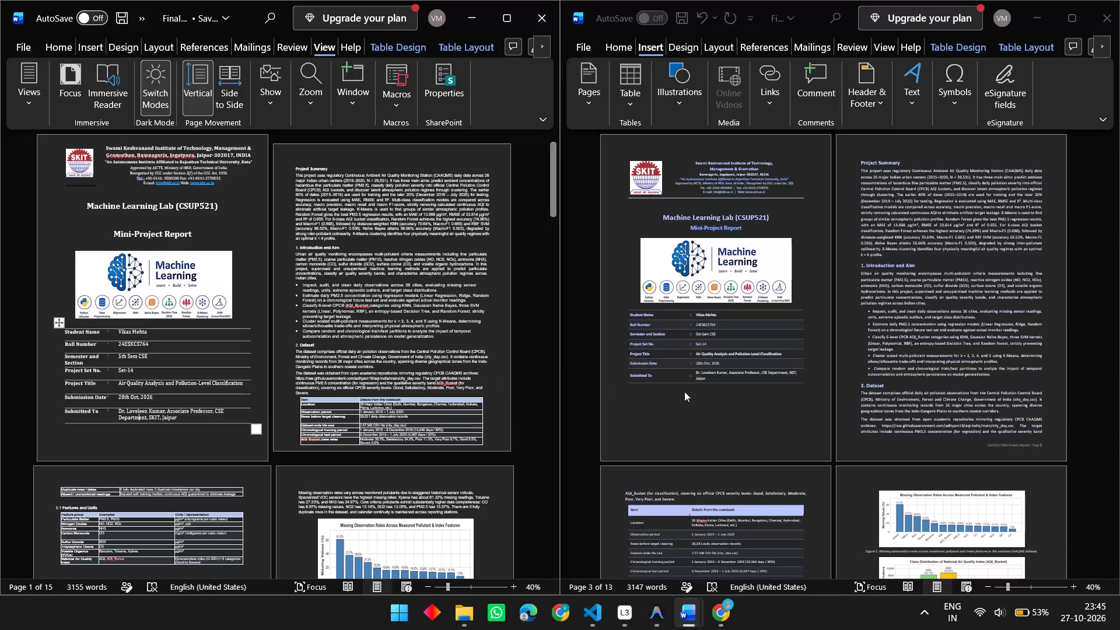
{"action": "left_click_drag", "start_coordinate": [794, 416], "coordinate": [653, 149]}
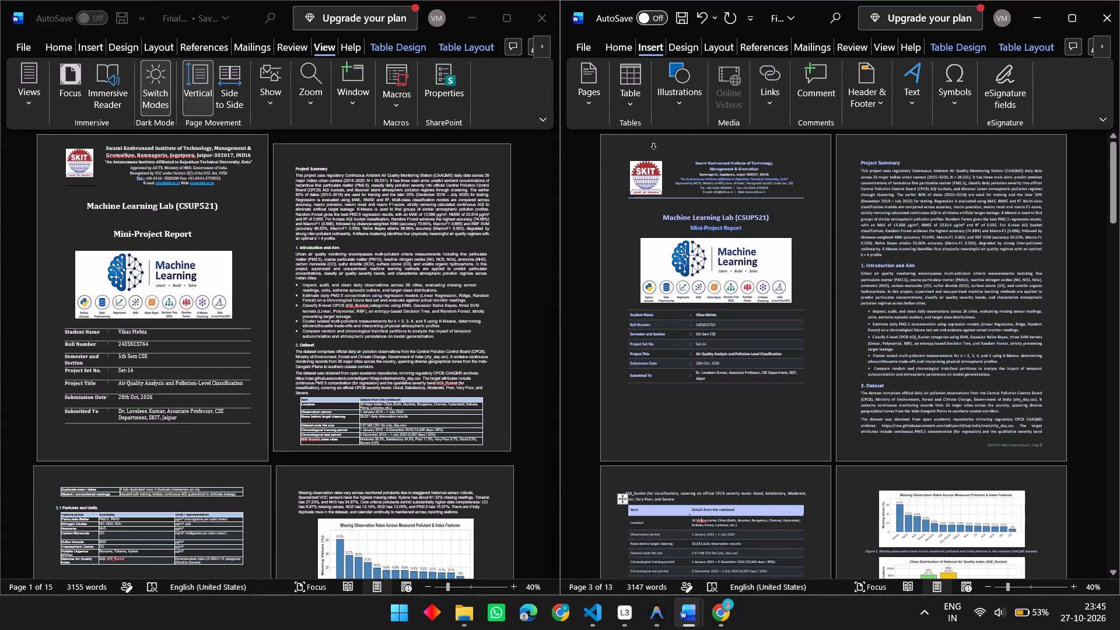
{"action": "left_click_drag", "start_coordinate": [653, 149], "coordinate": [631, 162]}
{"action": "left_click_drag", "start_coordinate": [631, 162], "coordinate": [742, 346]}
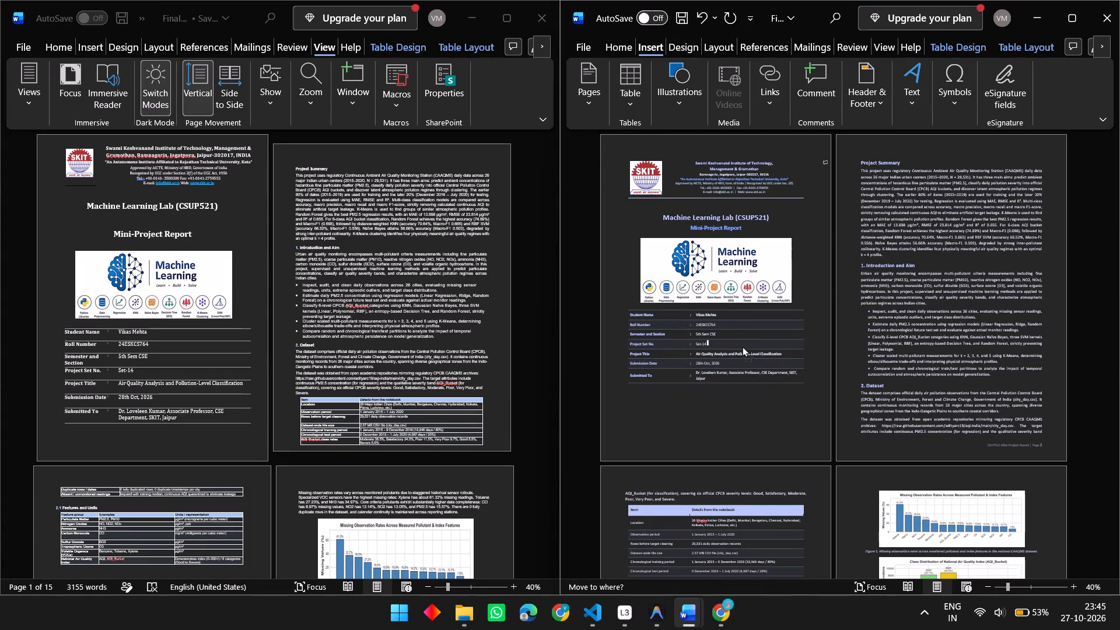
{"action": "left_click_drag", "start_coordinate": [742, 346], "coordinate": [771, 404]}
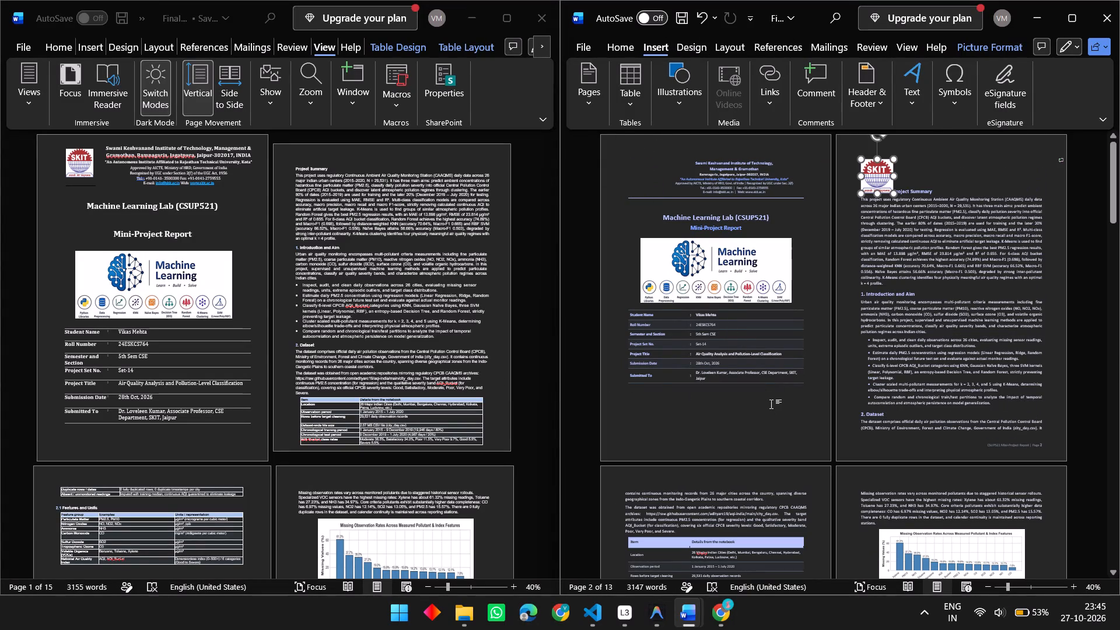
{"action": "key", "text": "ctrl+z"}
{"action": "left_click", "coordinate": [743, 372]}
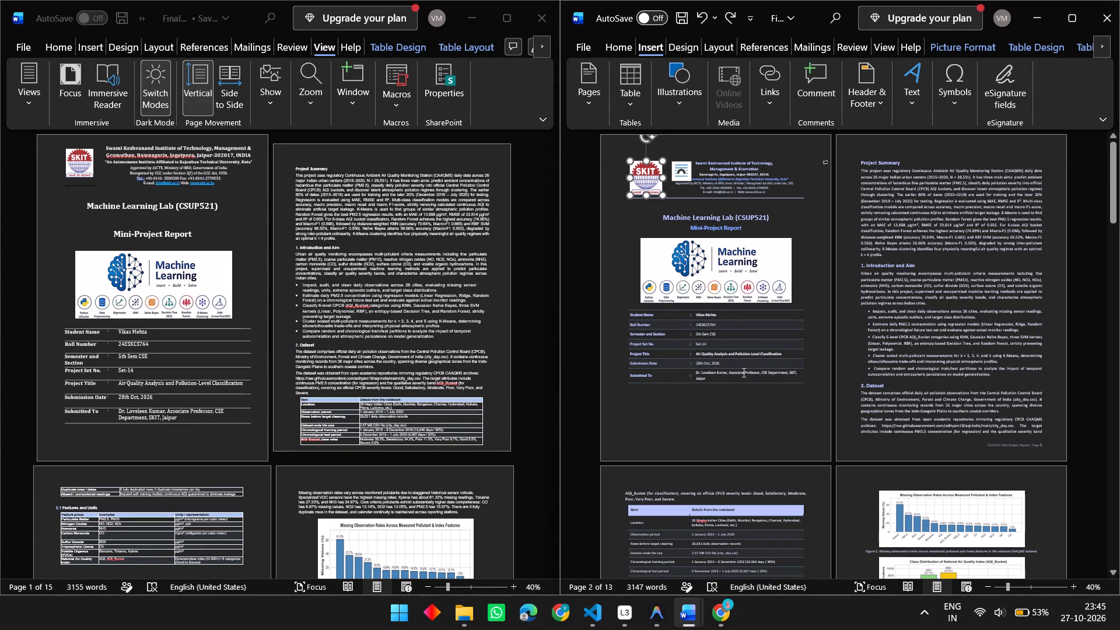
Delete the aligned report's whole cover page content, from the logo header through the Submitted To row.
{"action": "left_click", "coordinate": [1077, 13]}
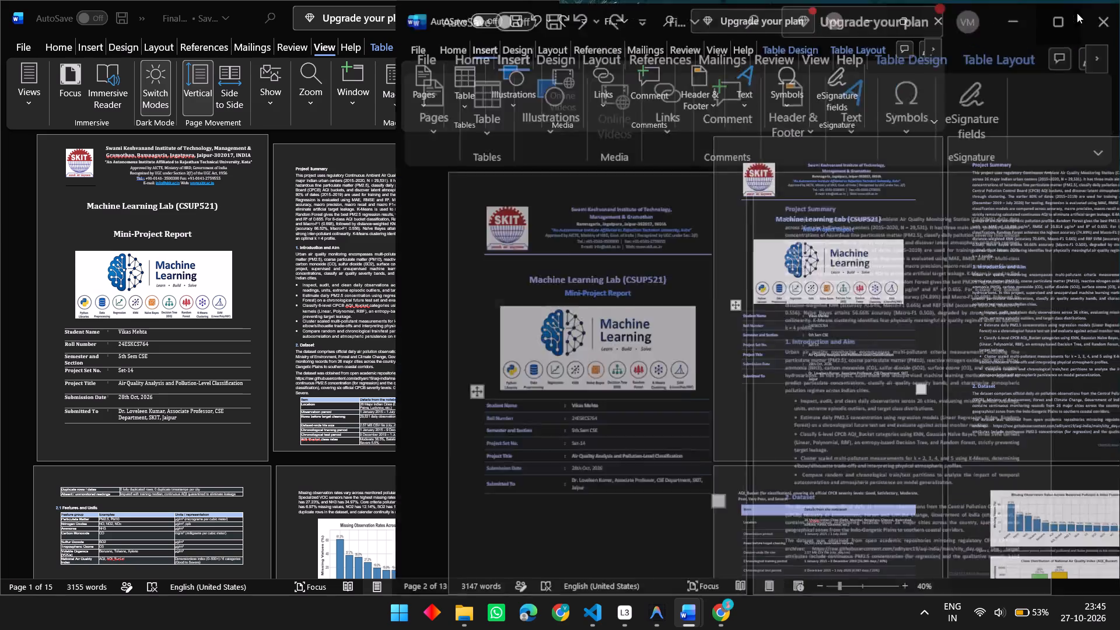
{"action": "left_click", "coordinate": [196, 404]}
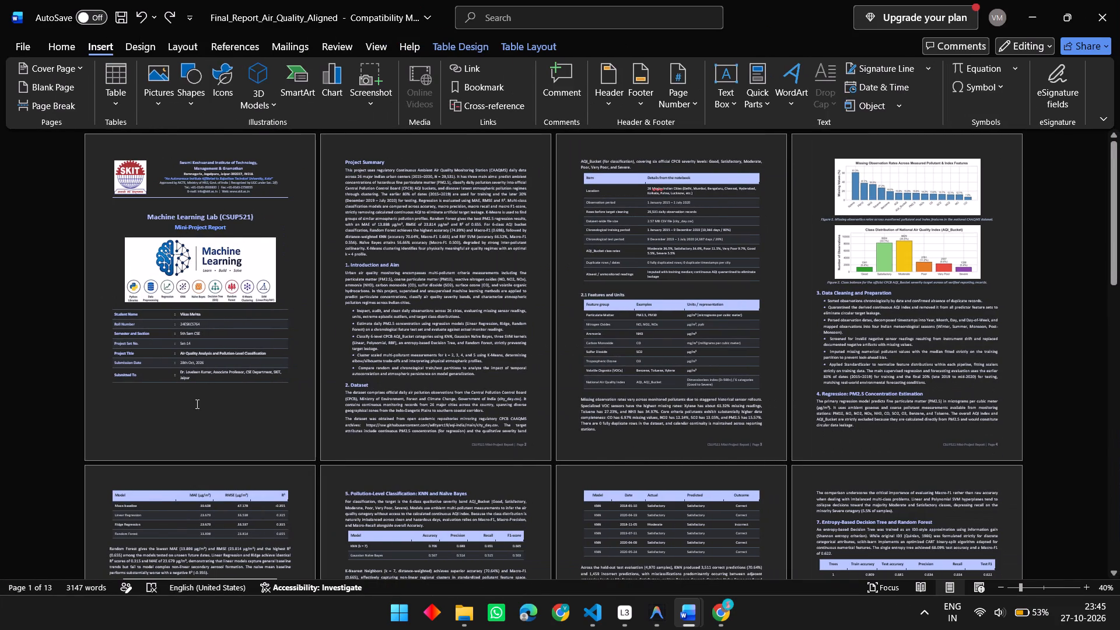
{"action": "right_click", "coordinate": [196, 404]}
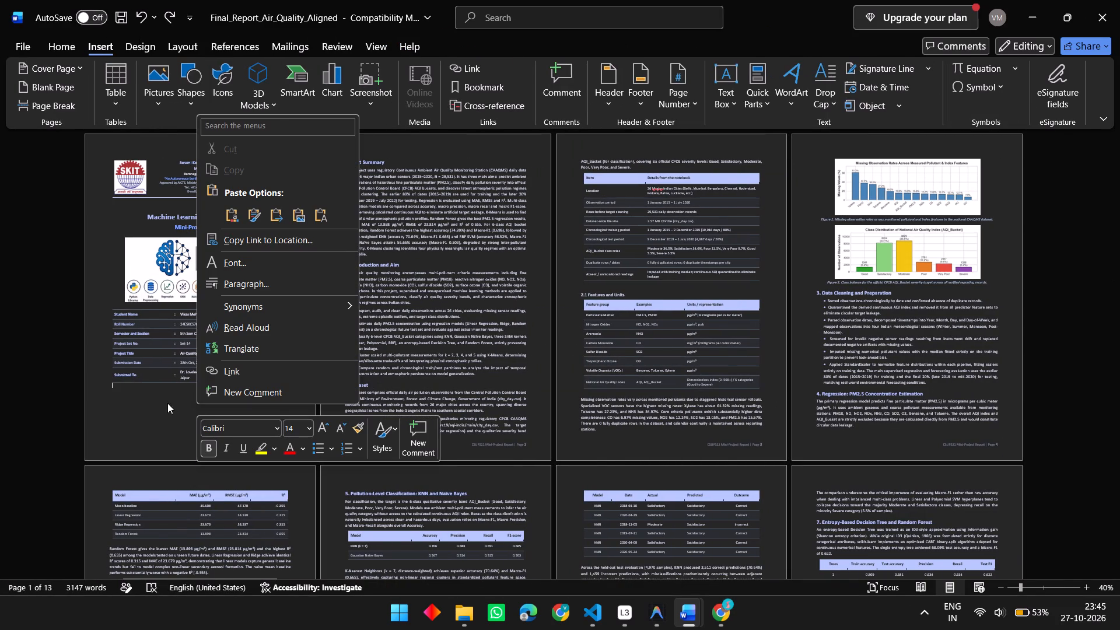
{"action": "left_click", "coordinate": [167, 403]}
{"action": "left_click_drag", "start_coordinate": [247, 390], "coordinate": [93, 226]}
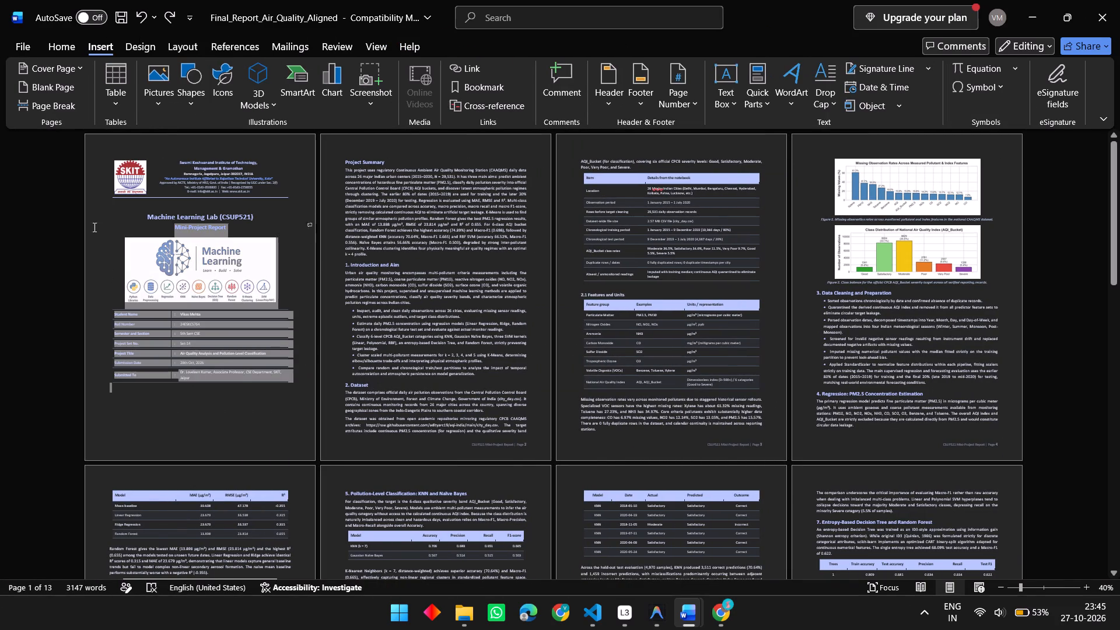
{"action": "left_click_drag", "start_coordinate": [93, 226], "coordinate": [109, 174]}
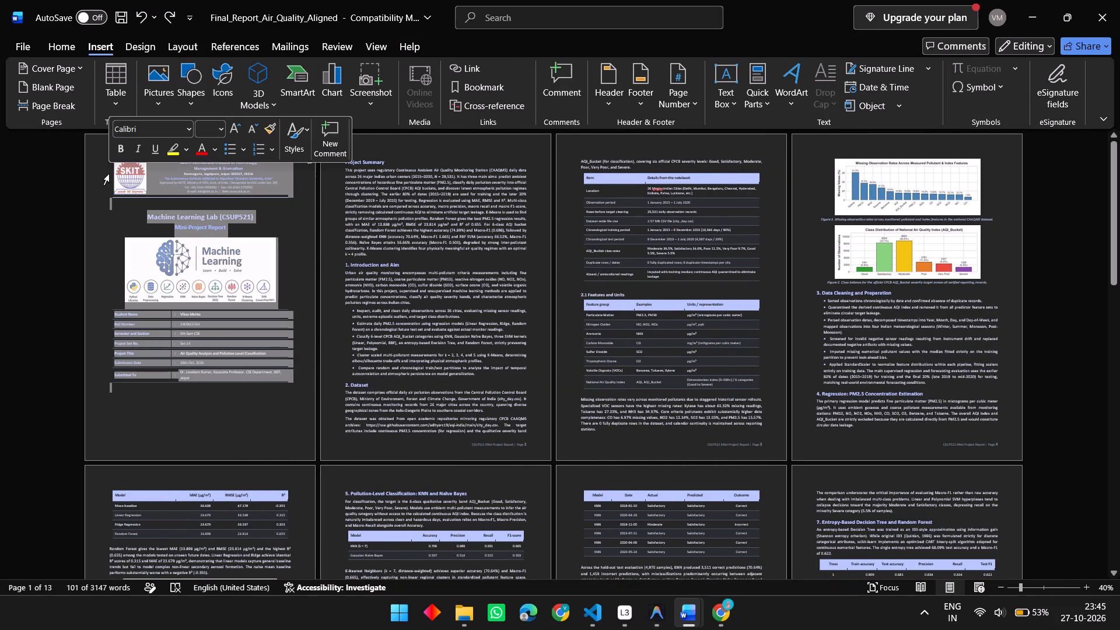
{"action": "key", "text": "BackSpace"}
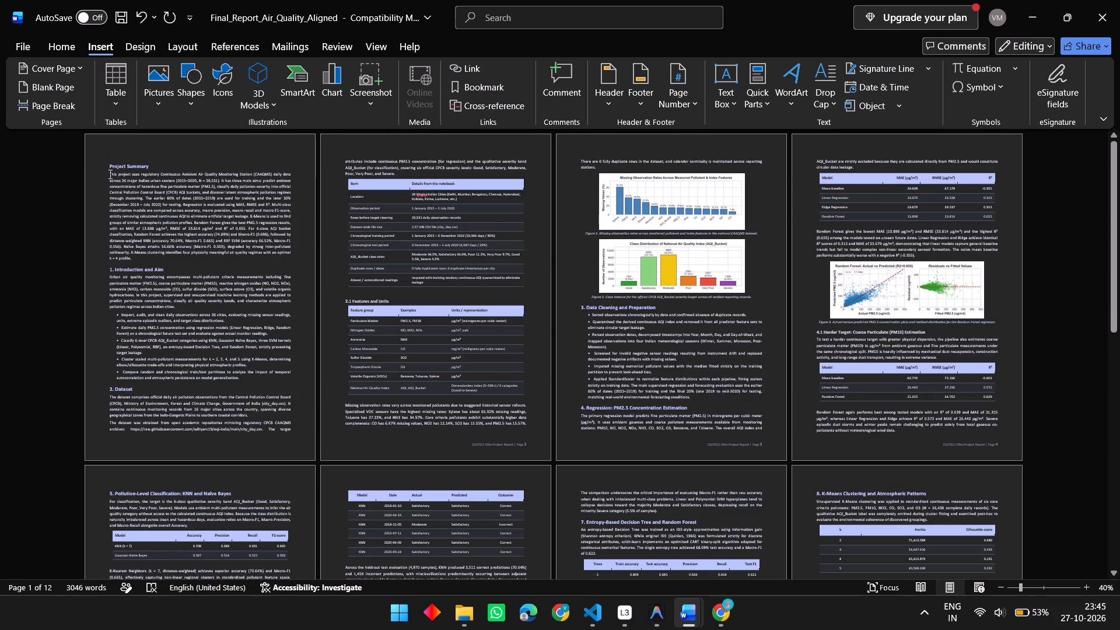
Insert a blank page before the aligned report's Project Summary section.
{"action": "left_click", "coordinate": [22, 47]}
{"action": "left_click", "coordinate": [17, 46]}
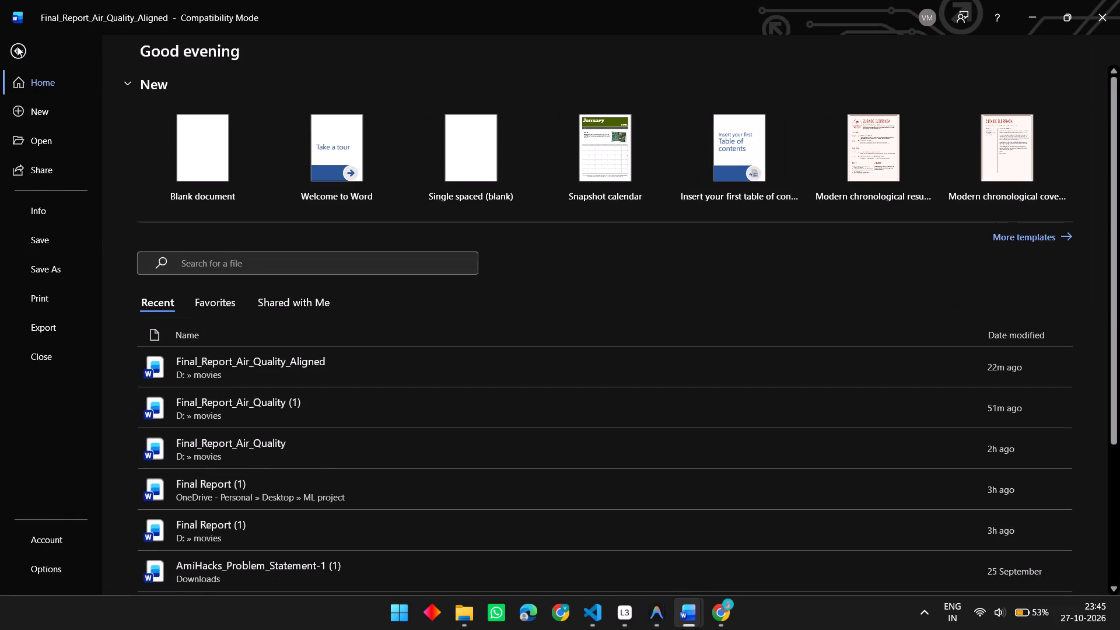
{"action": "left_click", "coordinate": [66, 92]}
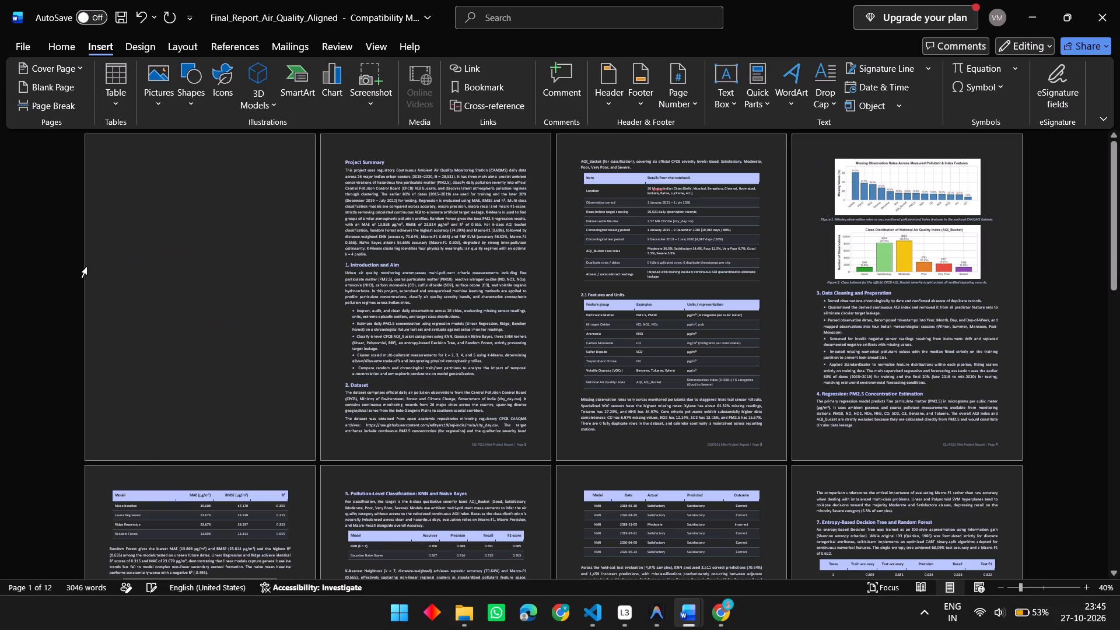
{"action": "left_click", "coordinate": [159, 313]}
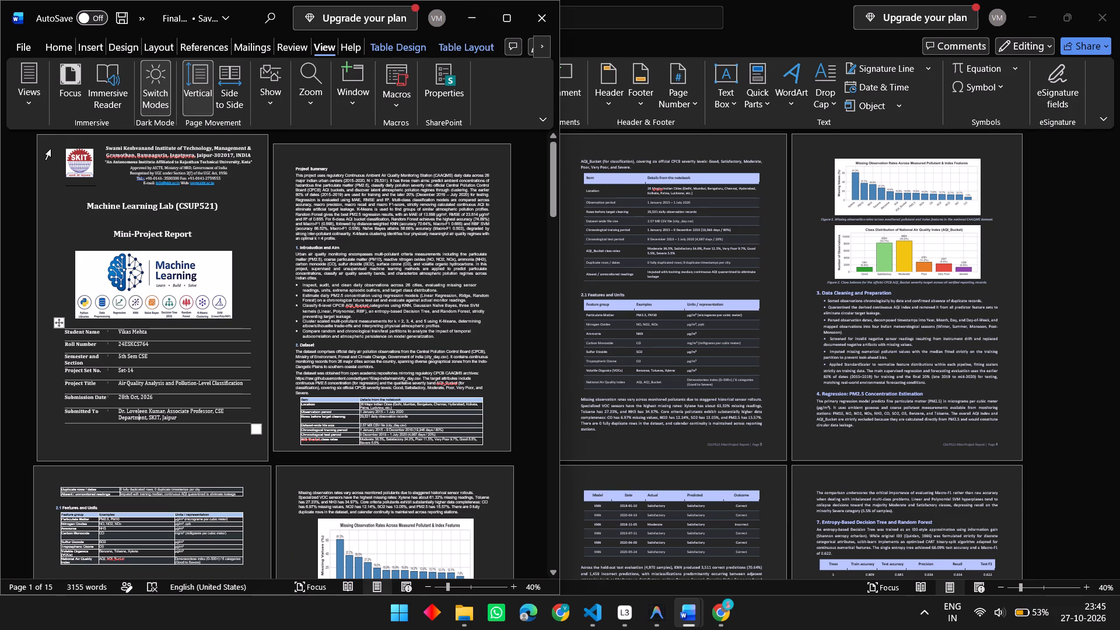
Copy the original report's whole cover page, from the institute header through the Submitted To row.
{"action": "left_click_drag", "start_coordinate": [51, 148], "coordinate": [213, 449]}
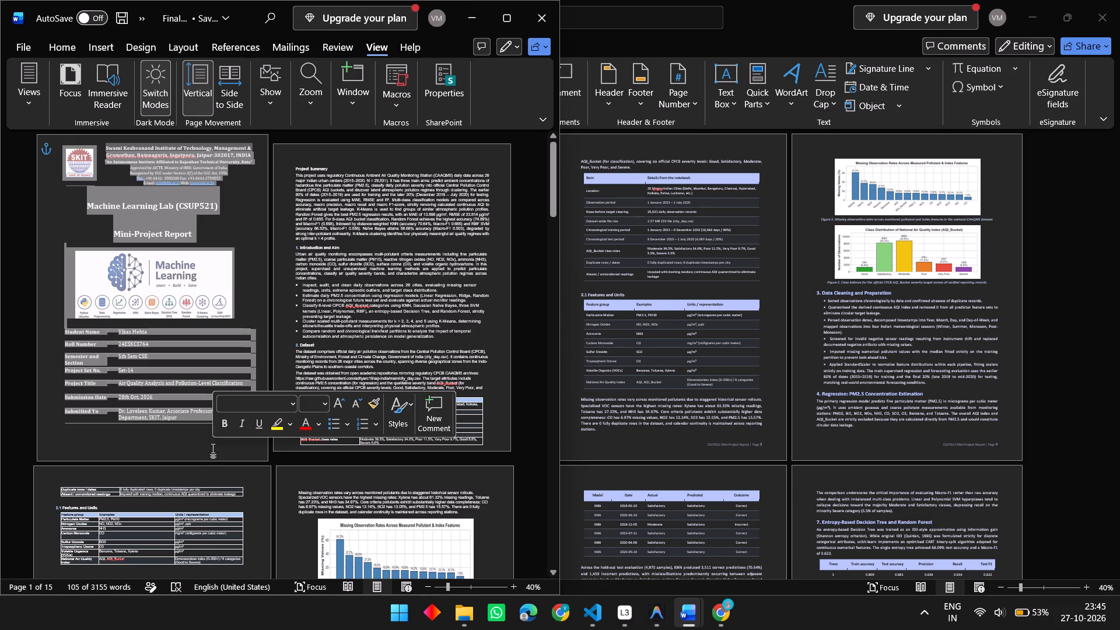
{"action": "key", "text": "ctrl+c"}
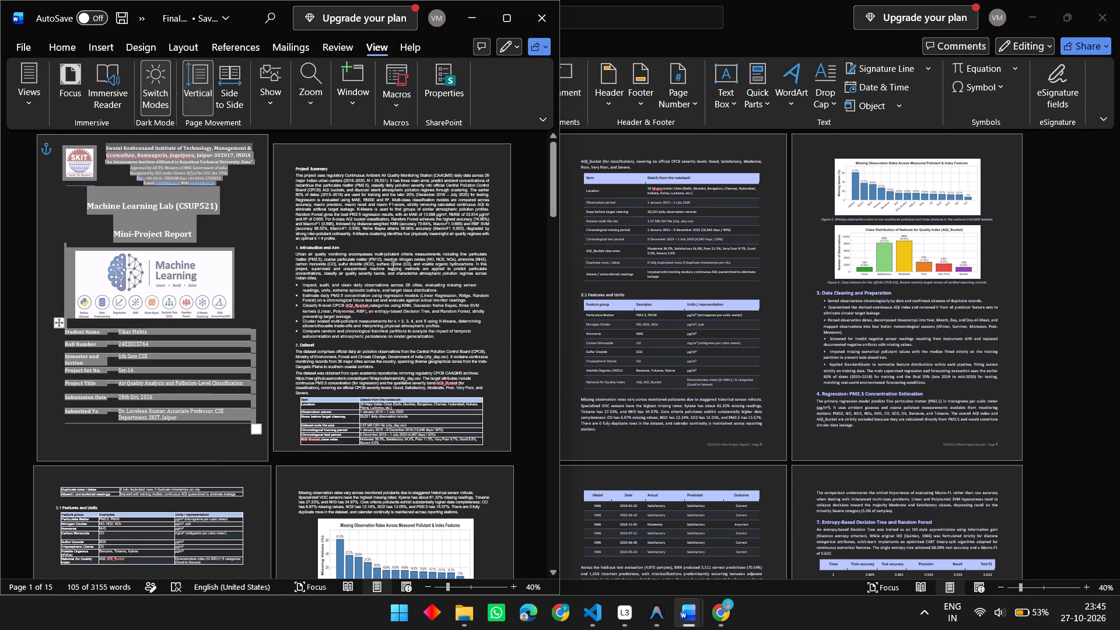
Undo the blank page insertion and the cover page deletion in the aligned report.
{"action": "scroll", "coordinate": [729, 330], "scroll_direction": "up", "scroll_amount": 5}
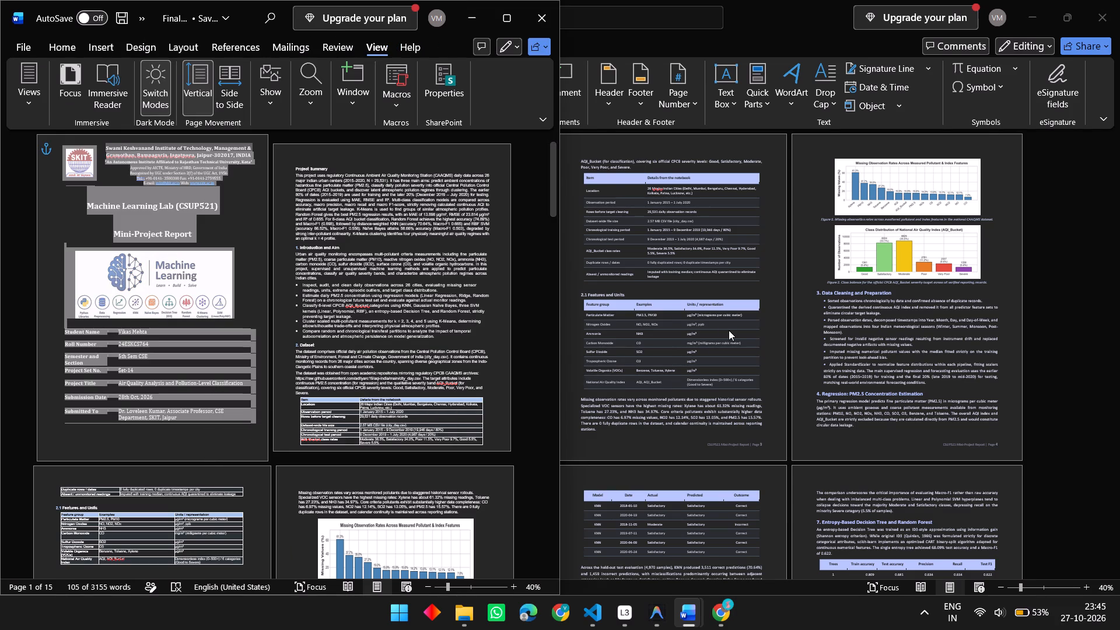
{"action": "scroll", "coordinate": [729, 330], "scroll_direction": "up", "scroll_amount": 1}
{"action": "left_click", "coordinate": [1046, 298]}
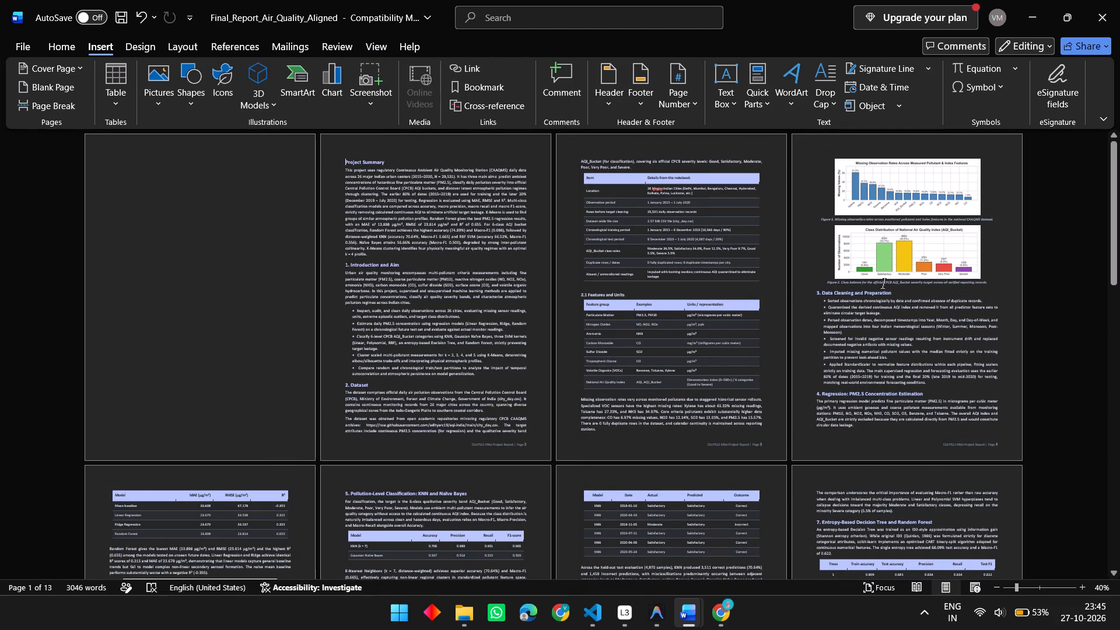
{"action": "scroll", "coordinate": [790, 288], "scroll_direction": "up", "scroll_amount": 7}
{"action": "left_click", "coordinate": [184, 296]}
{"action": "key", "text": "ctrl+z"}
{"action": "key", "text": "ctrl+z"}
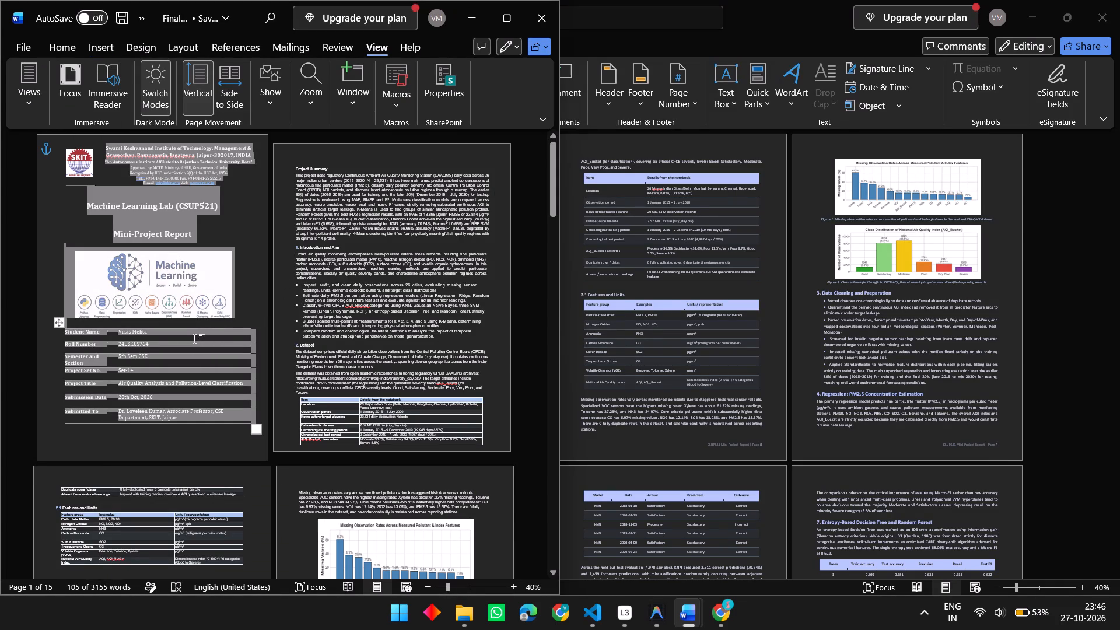
Copy the original report's selected cover page content again.
{"action": "key", "text": "ctrl+c"}
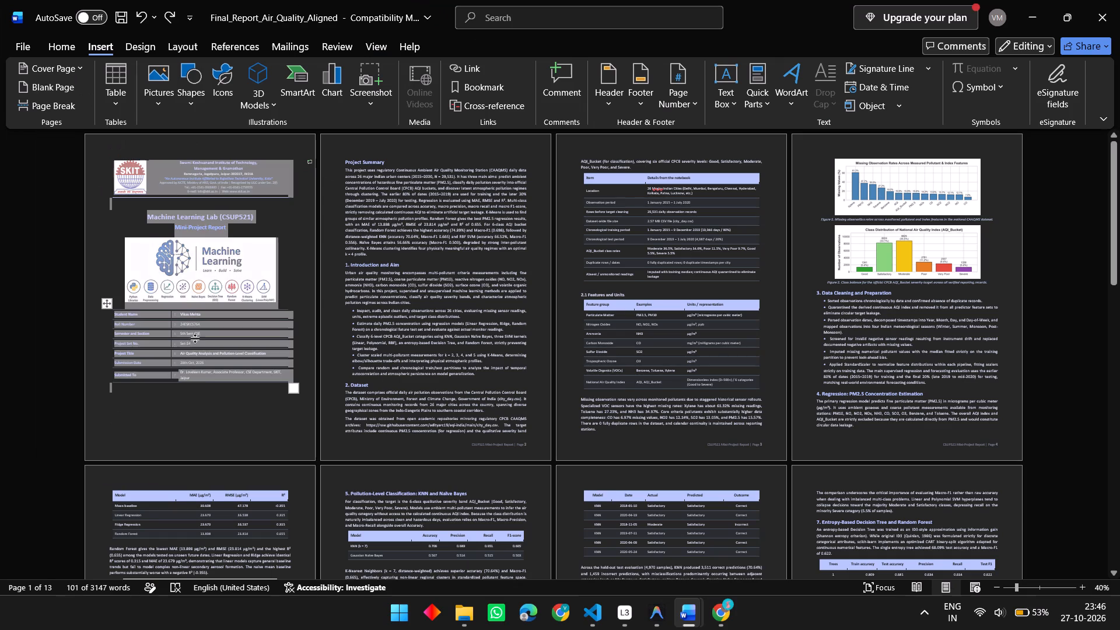
Replace the aligned report's selected cover page content with a blank page before Project Summary.
{"action": "key", "text": "BackSpace"}
{"action": "left_click", "coordinate": [55, 94]}
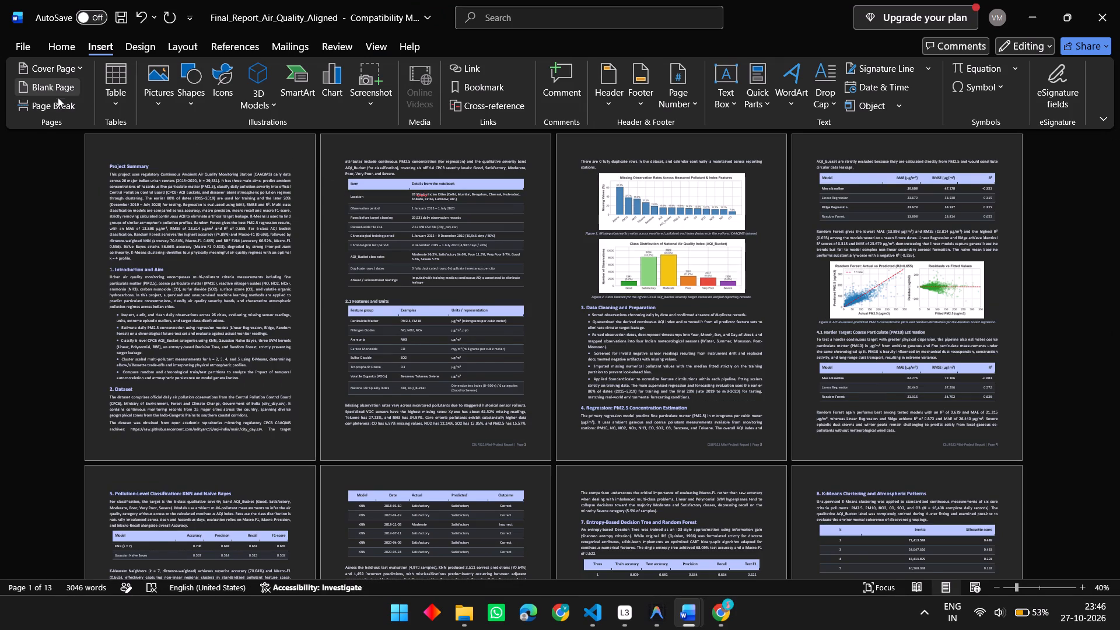
Paste the original report's cover page at the very top of the aligned report's blank first page.
{"action": "left_click", "coordinate": [164, 326]}
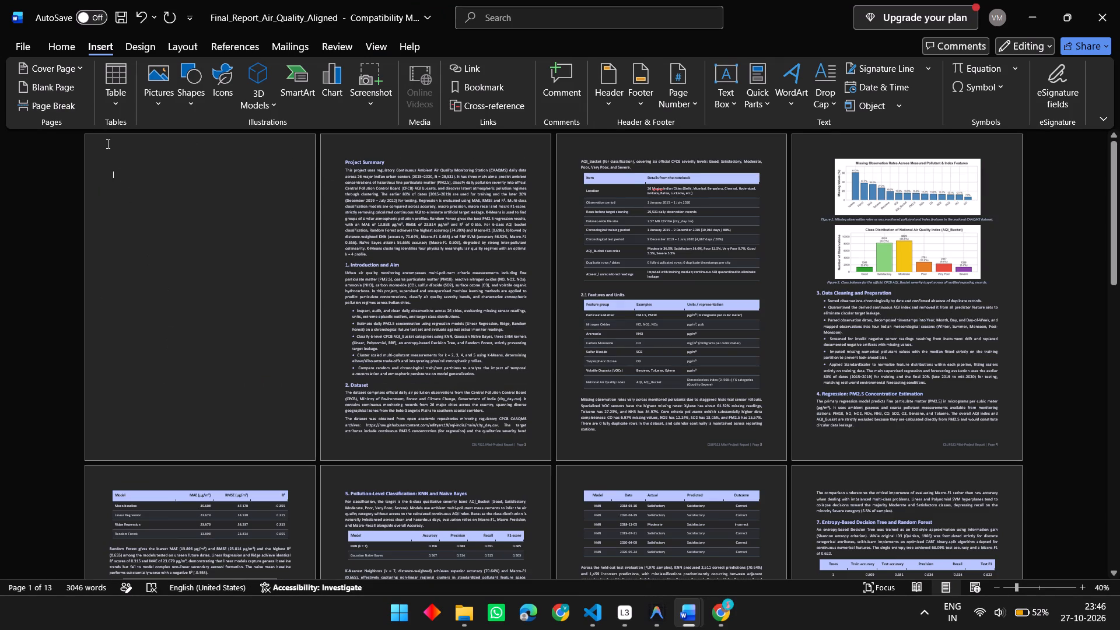
{"action": "left_click", "coordinate": [107, 143]}
{"action": "left_click", "coordinate": [113, 153]}
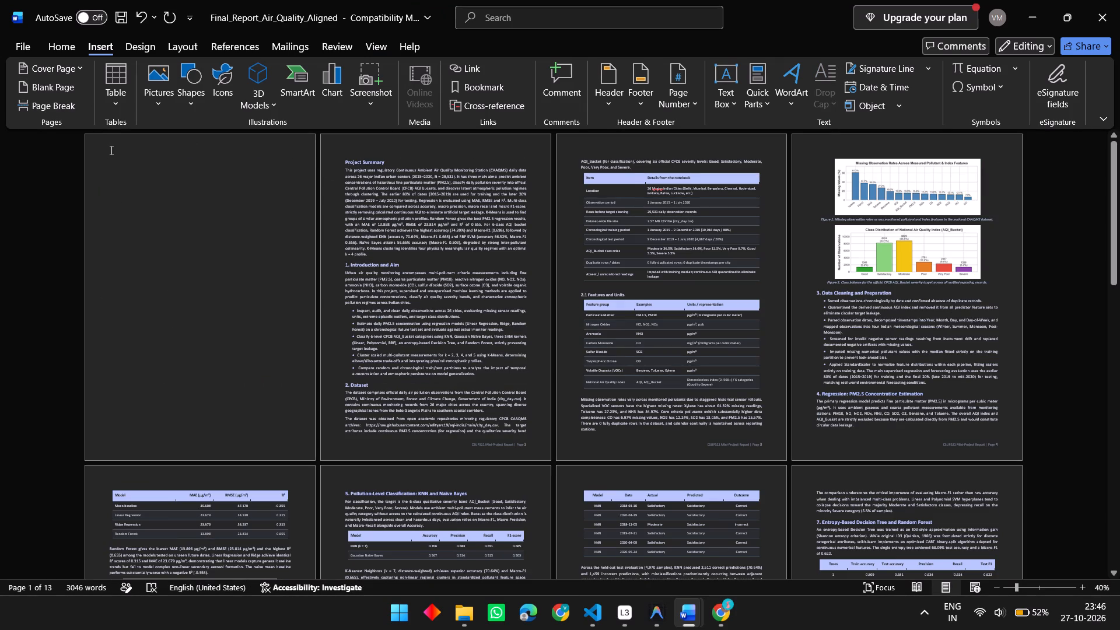
{"action": "left_click", "coordinate": [110, 150]}
{"action": "key", "text": "Up"}
{"action": "key", "text": "Up"}
{"action": "key", "text": "Up"}
{"action": "key", "text": "Up"}
{"action": "key", "text": "BackSpace"}
{"action": "key", "text": "BackSpace"}
{"action": "key", "text": "BackSpace"}
{"action": "key", "text": "BackSpace"}
{"action": "key", "text": "BackSpace"}
{"action": "key", "text": "ctrl+v"}
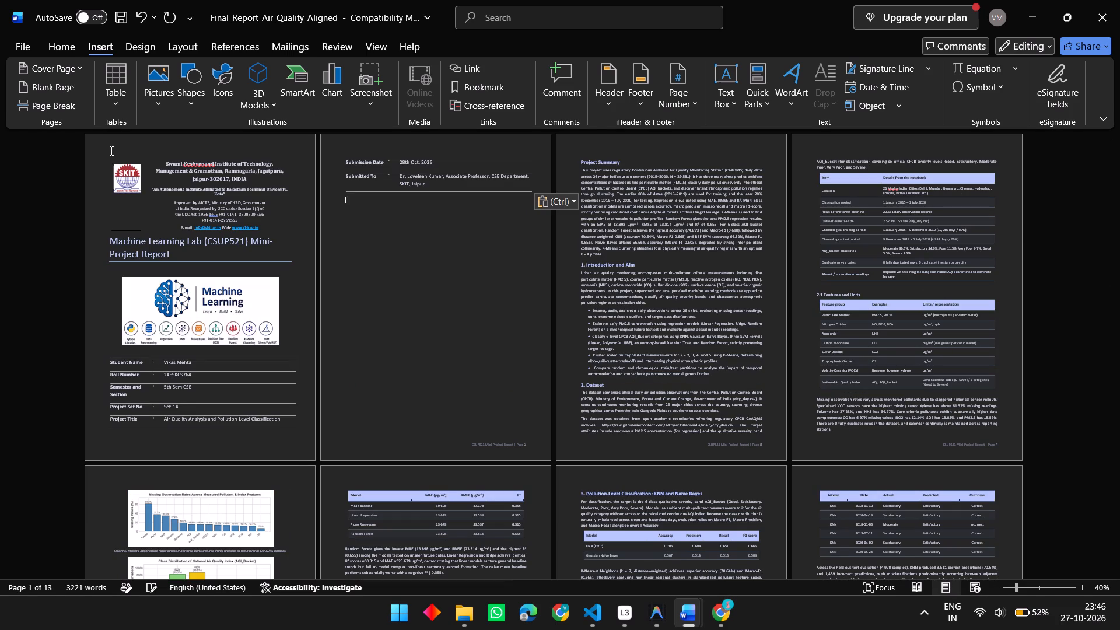
Move the SKIT logo up and slightly left within the pasted cover page's header.
{"action": "left_click", "coordinate": [122, 195]}
{"action": "left_click", "coordinate": [123, 174]}
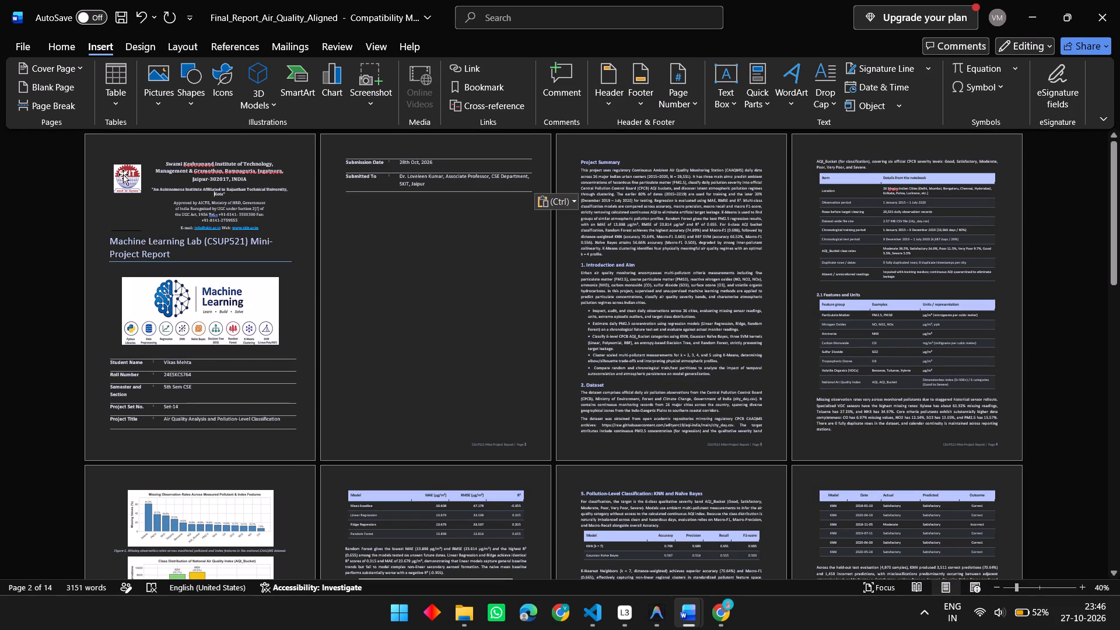
{"action": "left_click_drag", "start_coordinate": [123, 174], "coordinate": [122, 160]}
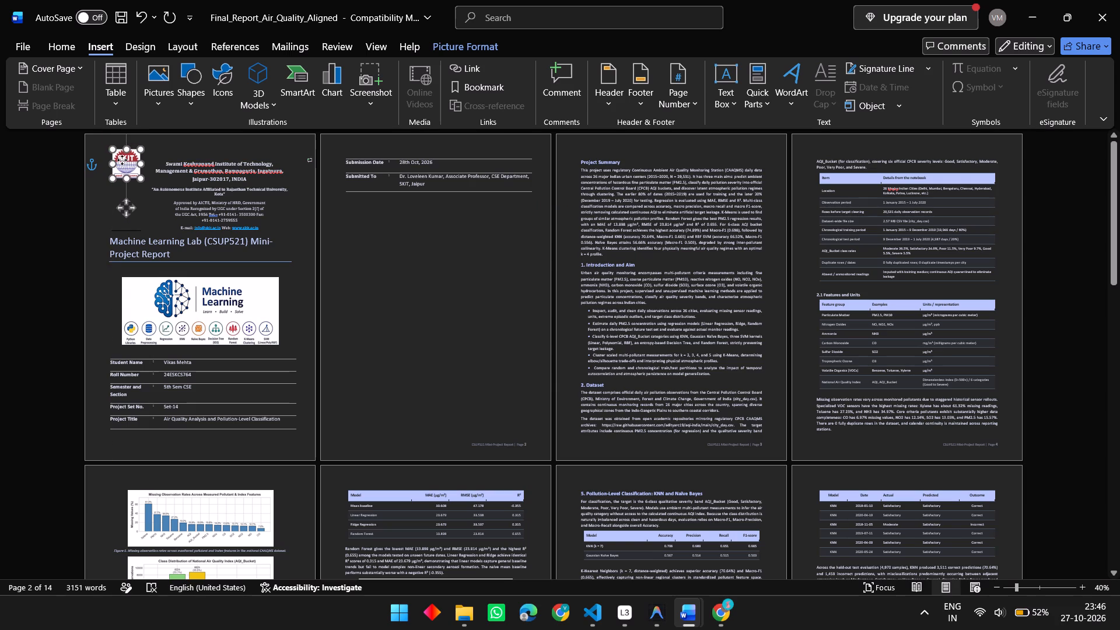
{"action": "left_click_drag", "start_coordinate": [122, 160], "coordinate": [115, 152]}
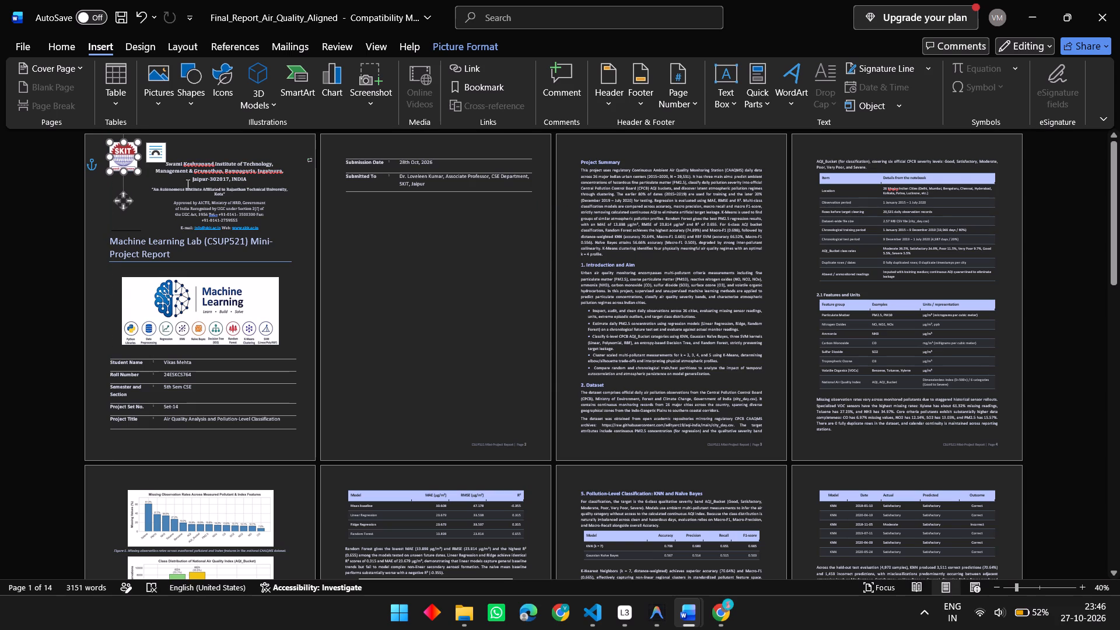
{"action": "left_click", "coordinate": [162, 152]}
{"action": "left_click", "coordinate": [153, 193]}
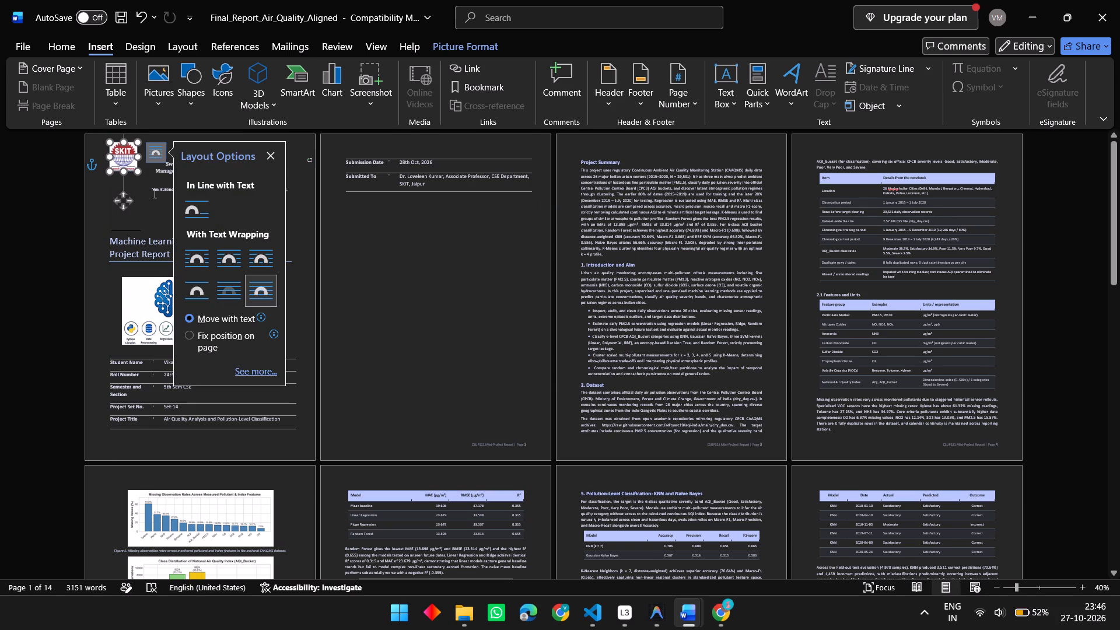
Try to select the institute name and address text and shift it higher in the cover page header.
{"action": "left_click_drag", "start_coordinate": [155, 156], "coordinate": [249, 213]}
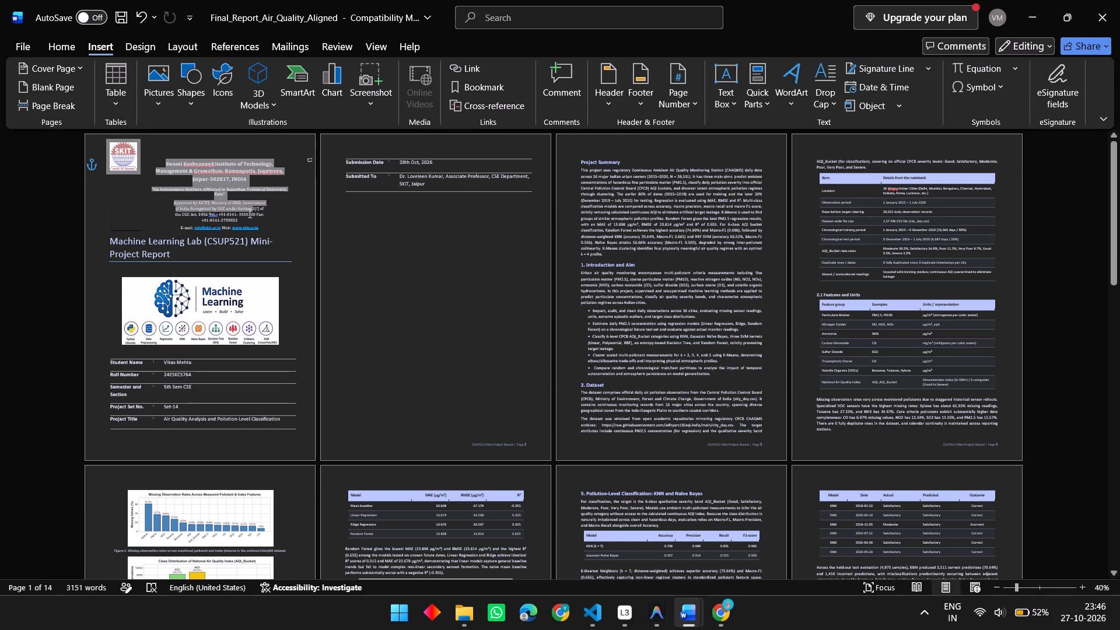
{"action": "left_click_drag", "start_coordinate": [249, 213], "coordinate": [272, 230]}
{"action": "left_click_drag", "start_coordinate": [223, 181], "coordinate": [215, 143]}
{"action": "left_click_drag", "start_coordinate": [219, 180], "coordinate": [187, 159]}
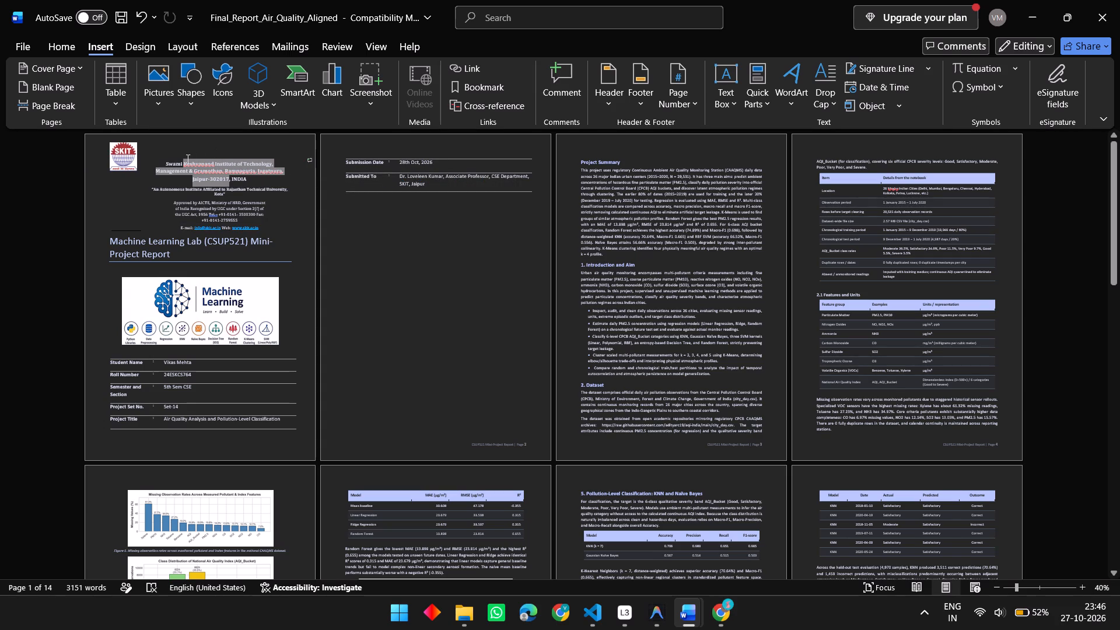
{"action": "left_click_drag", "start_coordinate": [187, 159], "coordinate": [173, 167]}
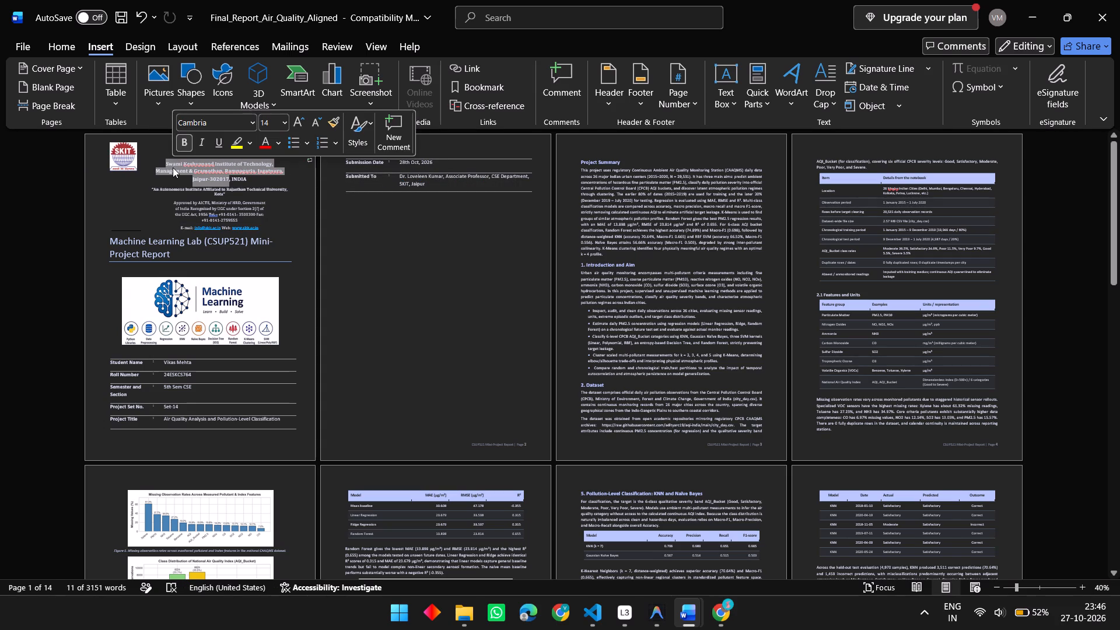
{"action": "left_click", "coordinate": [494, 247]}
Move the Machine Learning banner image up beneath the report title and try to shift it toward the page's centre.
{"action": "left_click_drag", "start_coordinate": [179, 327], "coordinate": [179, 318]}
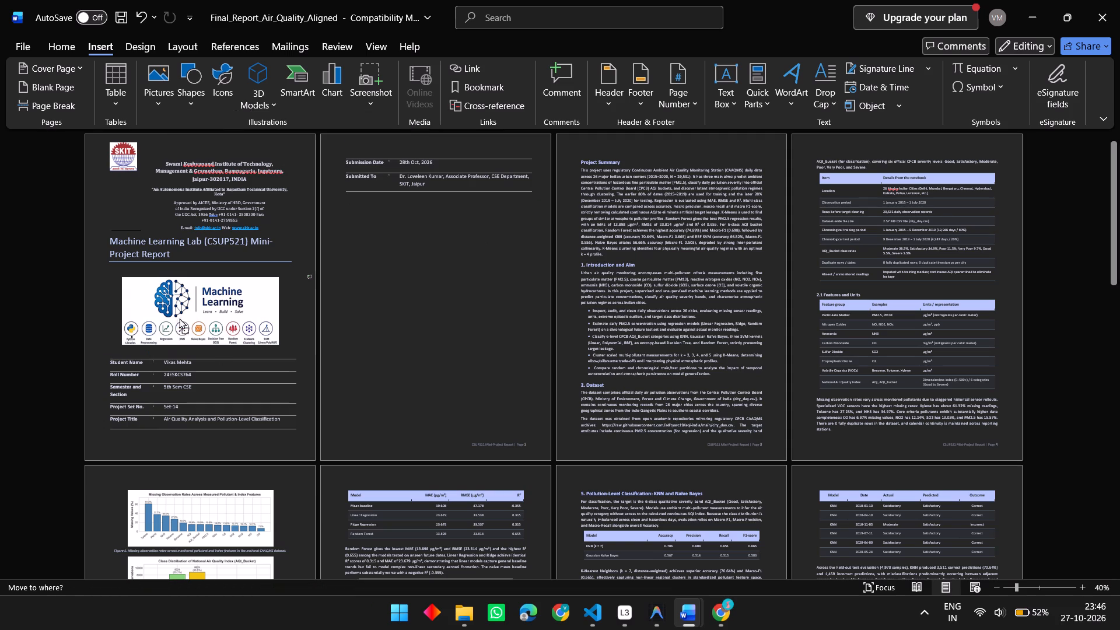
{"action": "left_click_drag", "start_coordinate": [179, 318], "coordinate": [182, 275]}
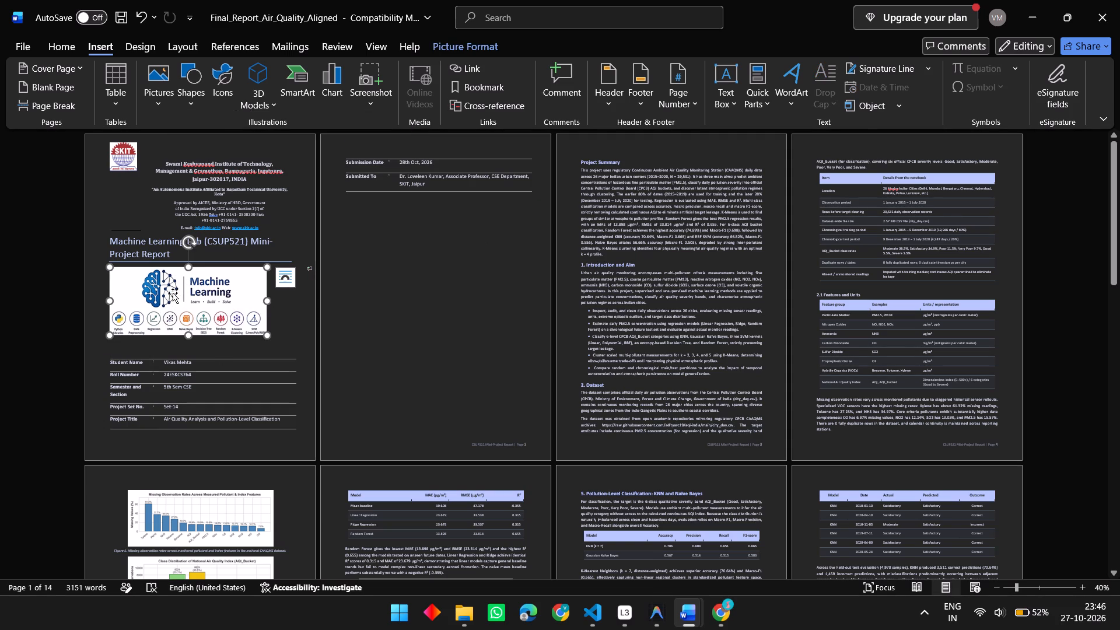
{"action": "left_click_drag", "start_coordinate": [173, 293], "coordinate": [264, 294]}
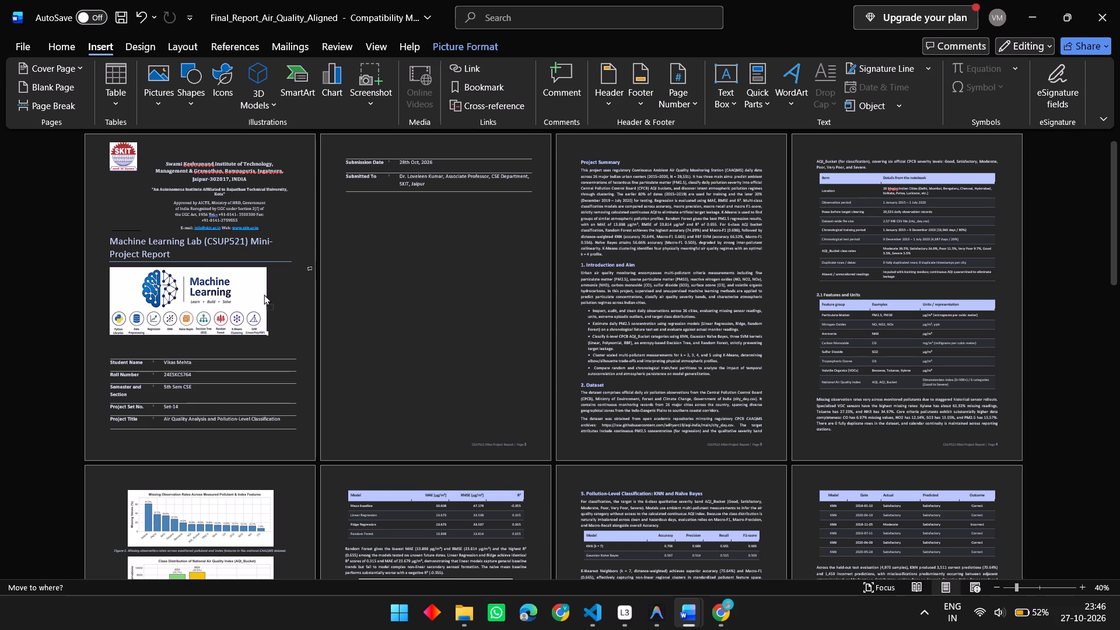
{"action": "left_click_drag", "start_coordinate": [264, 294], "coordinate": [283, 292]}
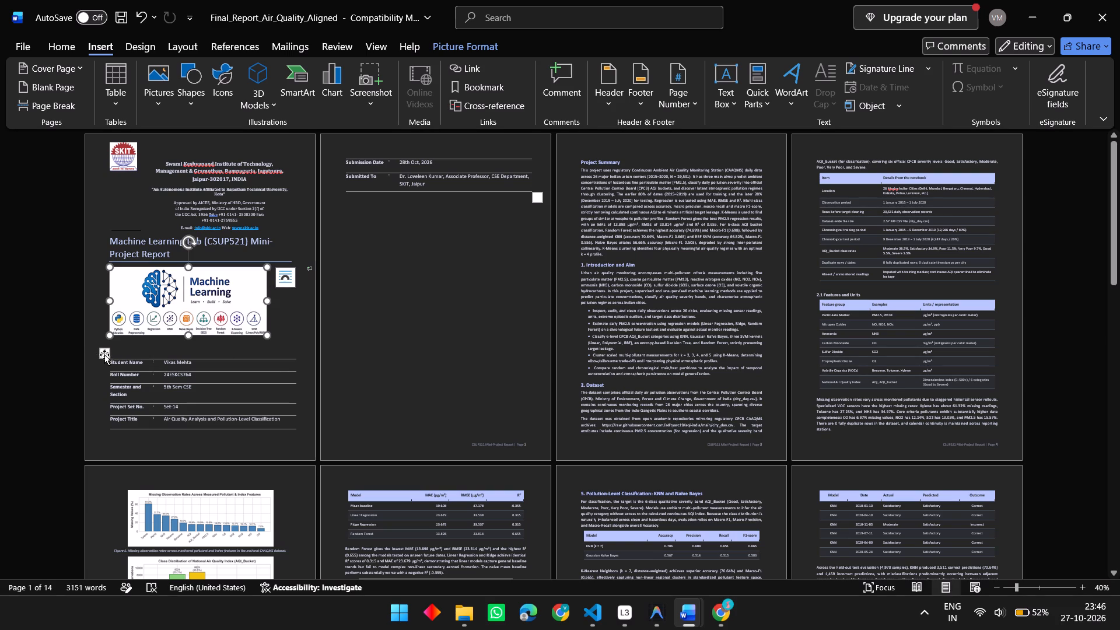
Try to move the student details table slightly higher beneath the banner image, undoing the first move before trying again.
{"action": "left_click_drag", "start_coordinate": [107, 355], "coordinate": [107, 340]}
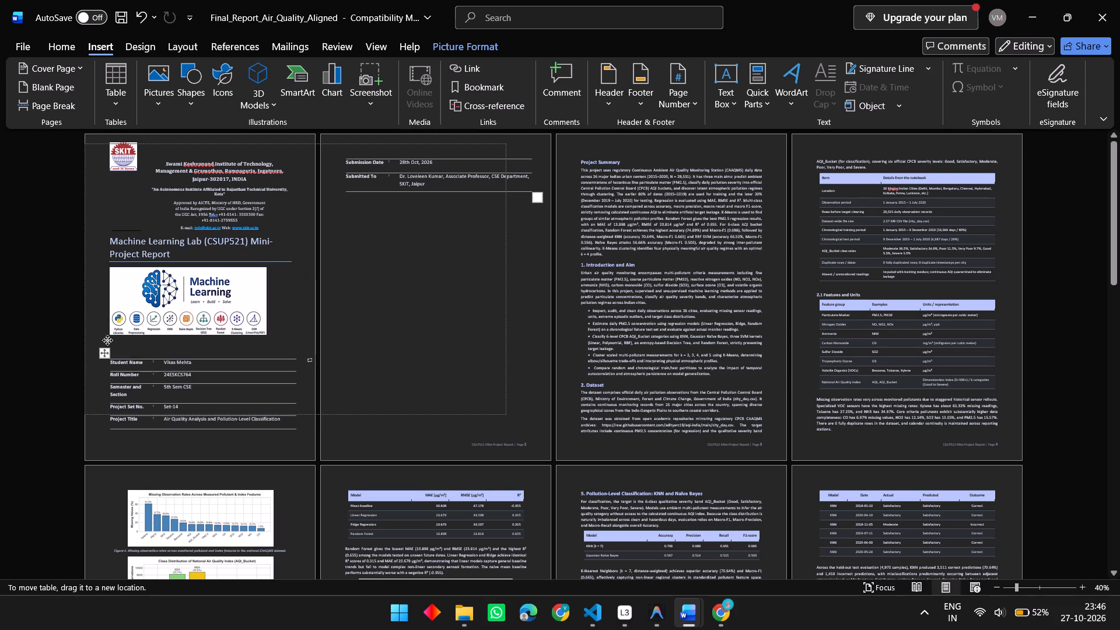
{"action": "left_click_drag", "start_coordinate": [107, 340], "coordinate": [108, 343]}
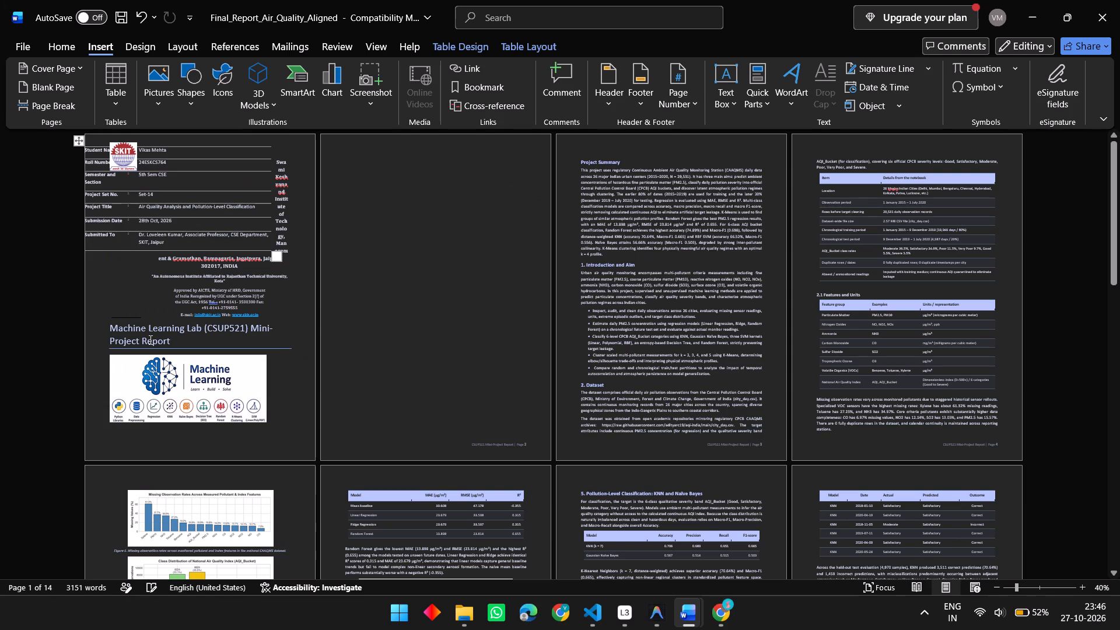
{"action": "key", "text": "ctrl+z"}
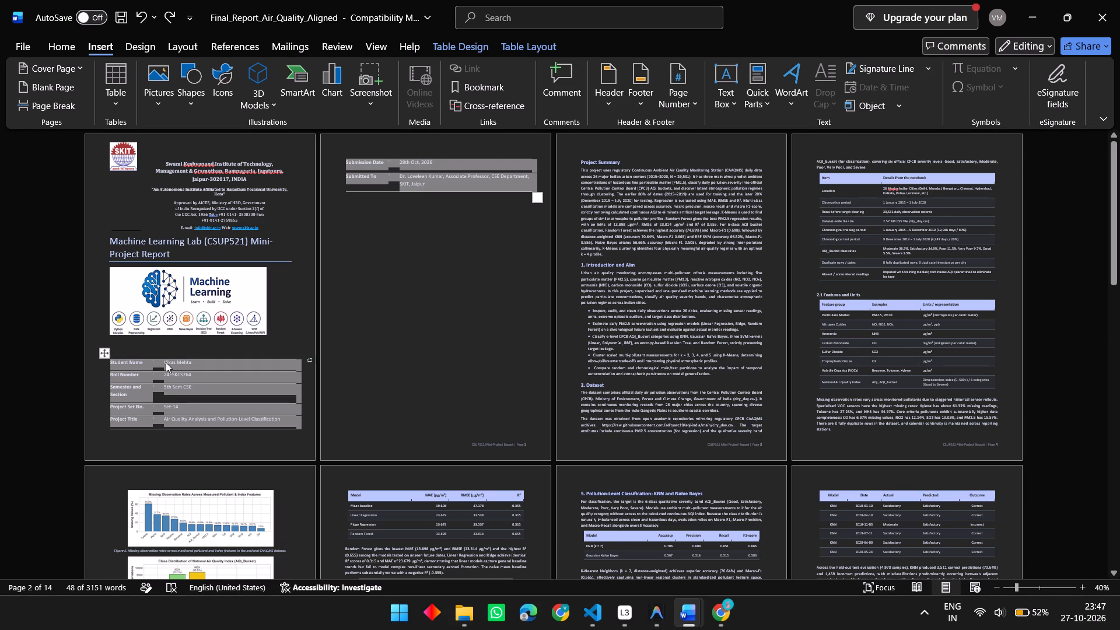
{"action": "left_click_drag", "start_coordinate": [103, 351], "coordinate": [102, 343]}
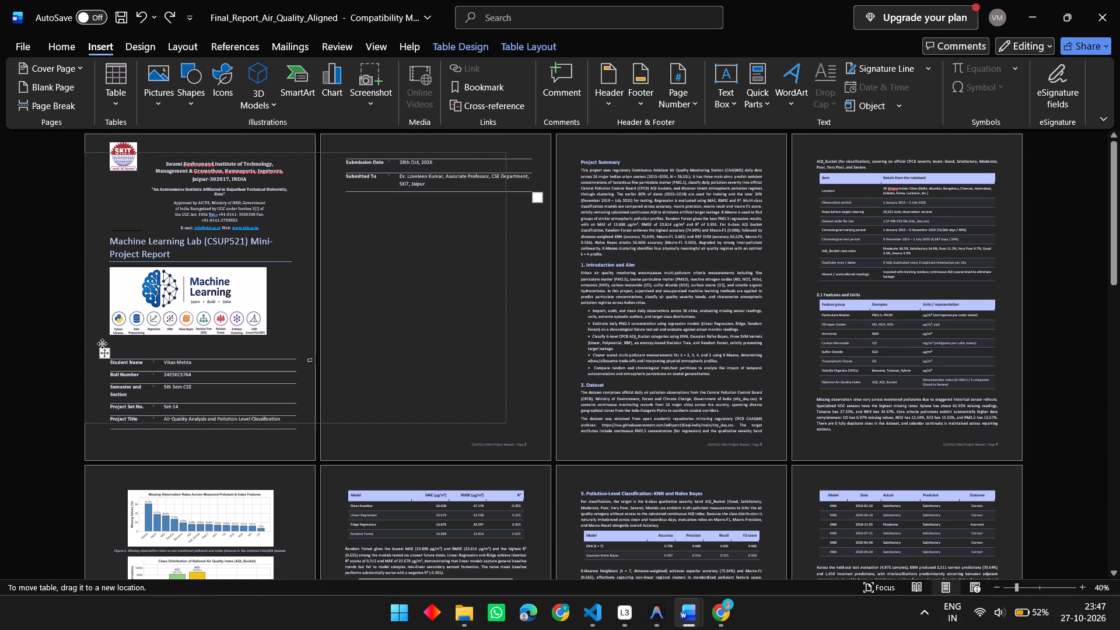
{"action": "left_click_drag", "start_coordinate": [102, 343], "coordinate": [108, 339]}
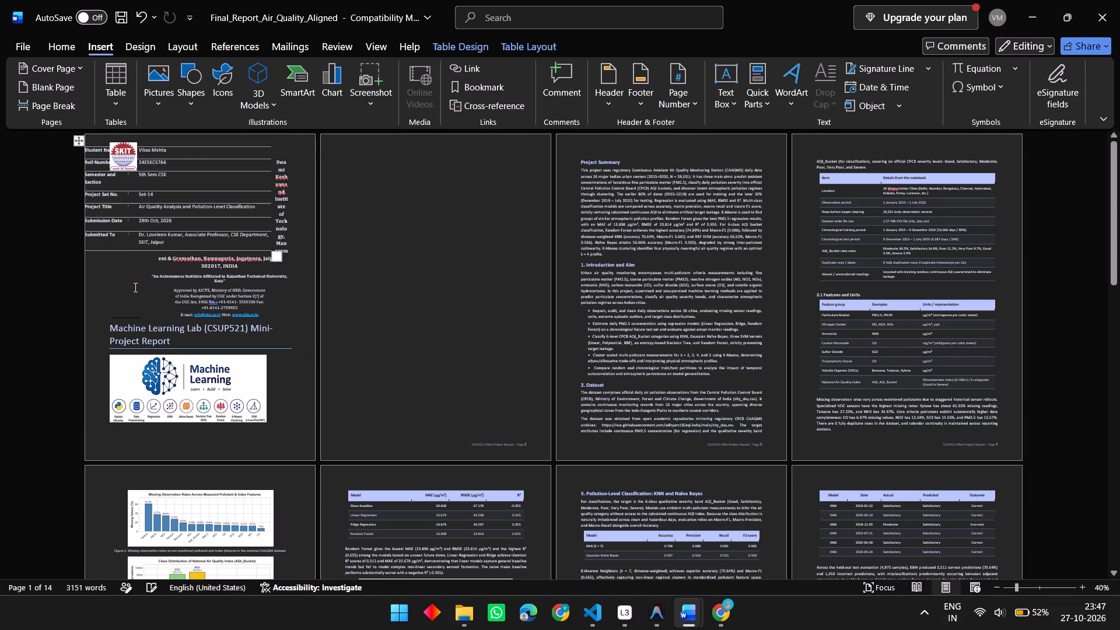
Undo the table, banner and logo moves and the pasted cover page in the aligned report.
{"action": "key", "text": "ctrl+z"}
{"action": "key", "text": "ctrl+z"}
{"action": "key", "text": "ctrl+z"}
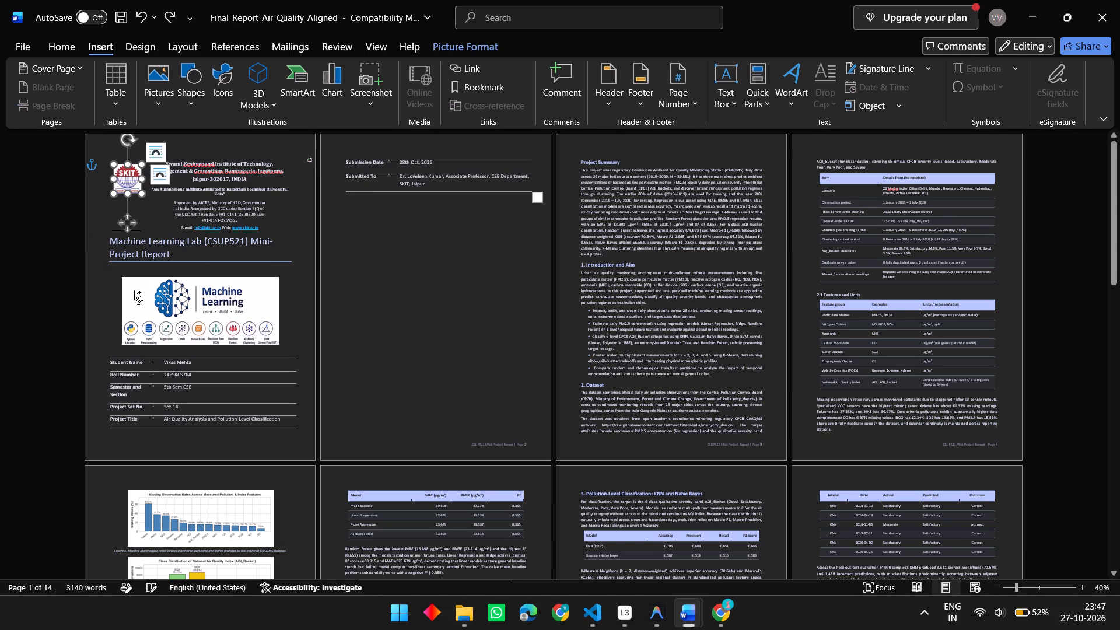
{"action": "key", "text": "ctrl+z"}
{"action": "key", "text": "ctrl+z"}
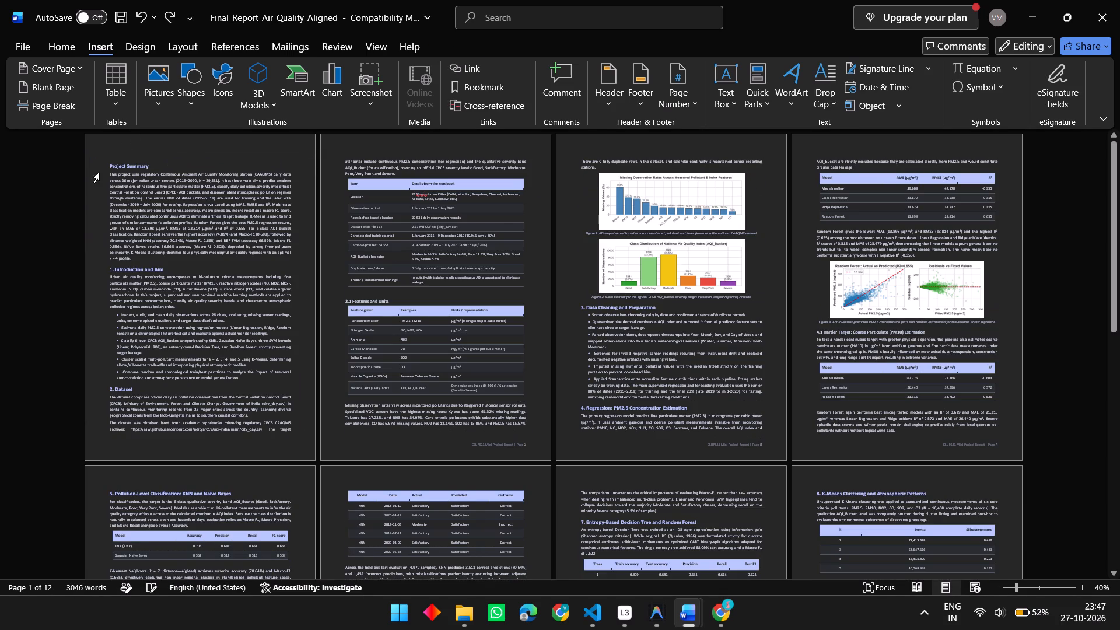
Arrange the aligned report window beside the original report so both documents can be compared.
{"action": "scroll", "coordinate": [283, 337], "scroll_direction": "down", "scroll_amount": 2, "text": "ctrl"}
{"action": "scroll", "coordinate": [555, 365], "scroll_direction": "up", "scroll_amount": 2, "text": "ctrl"}
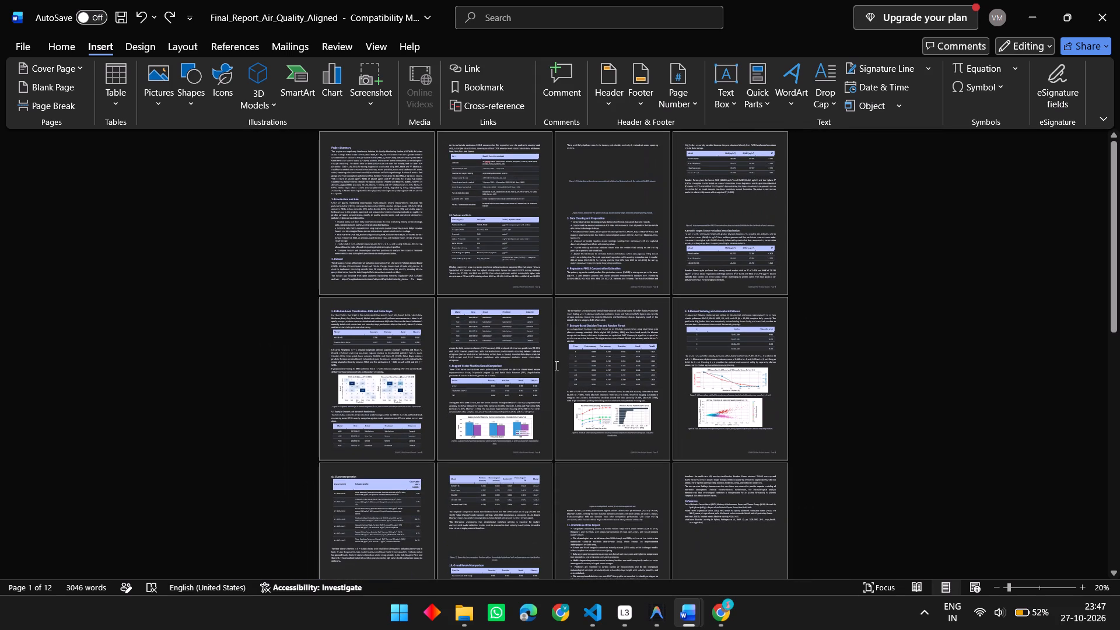
{"action": "scroll", "coordinate": [555, 365], "scroll_direction": "up", "scroll_amount": 3, "text": "ctrl"}
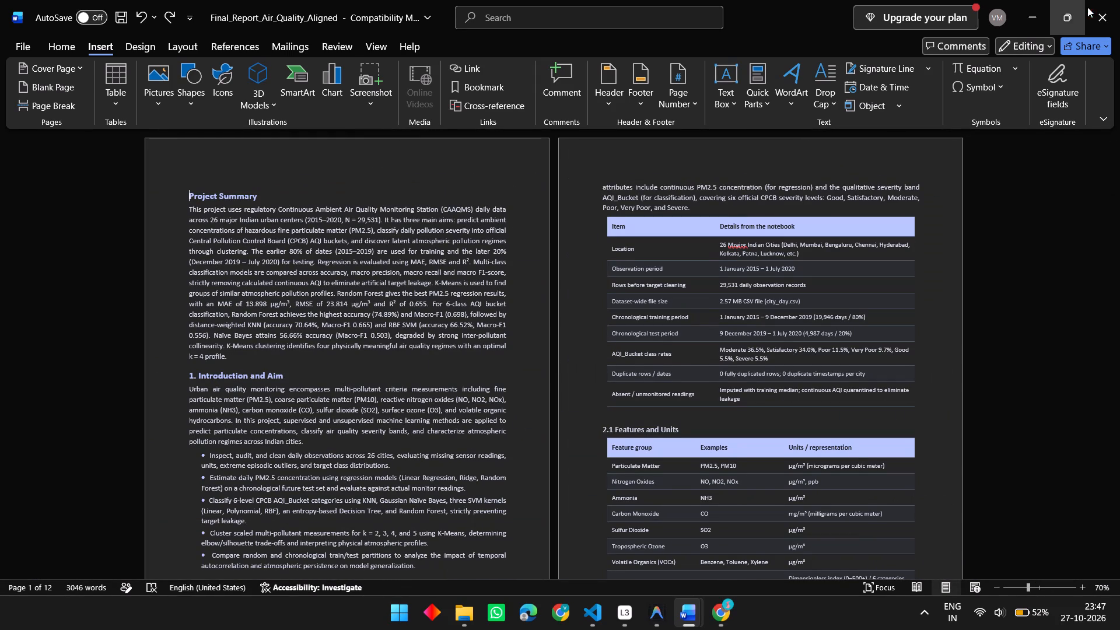
{"action": "left_click", "coordinate": [1073, 11]}
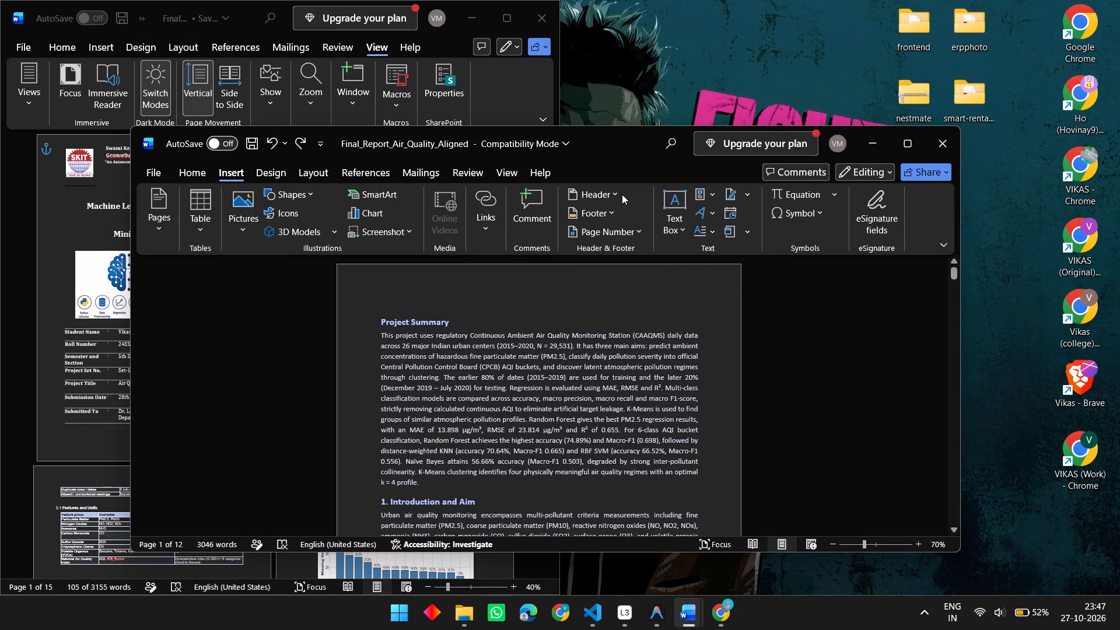
{"action": "left_click_drag", "start_coordinate": [616, 145], "coordinate": [1118, 188]}
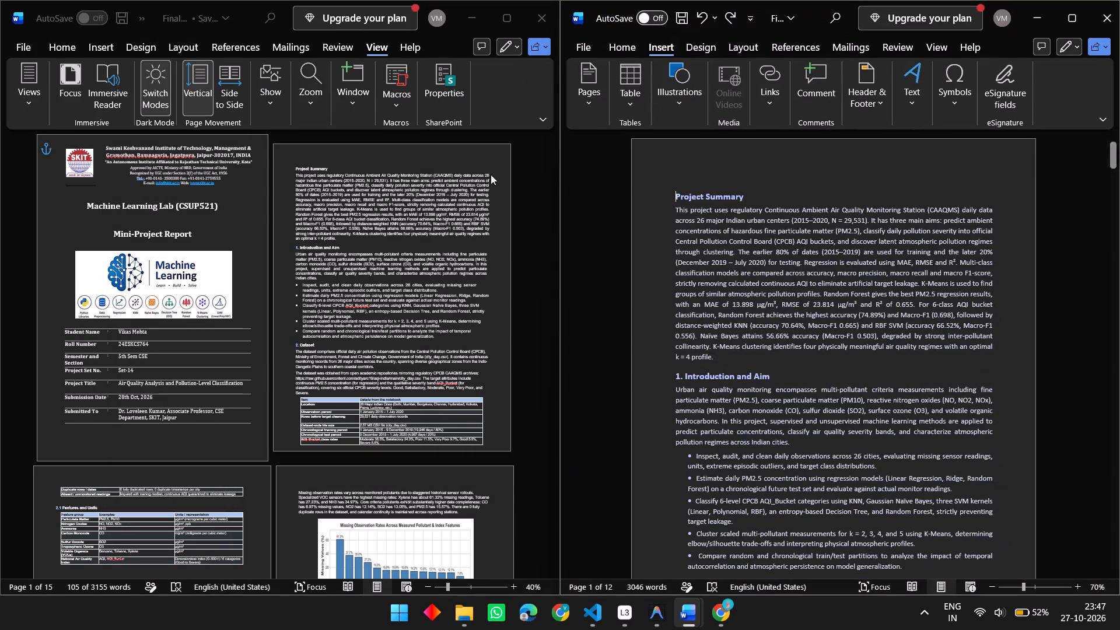
{"action": "scroll", "coordinate": [782, 348], "scroll_direction": "down", "scroll_amount": 2, "text": "ctrl"}
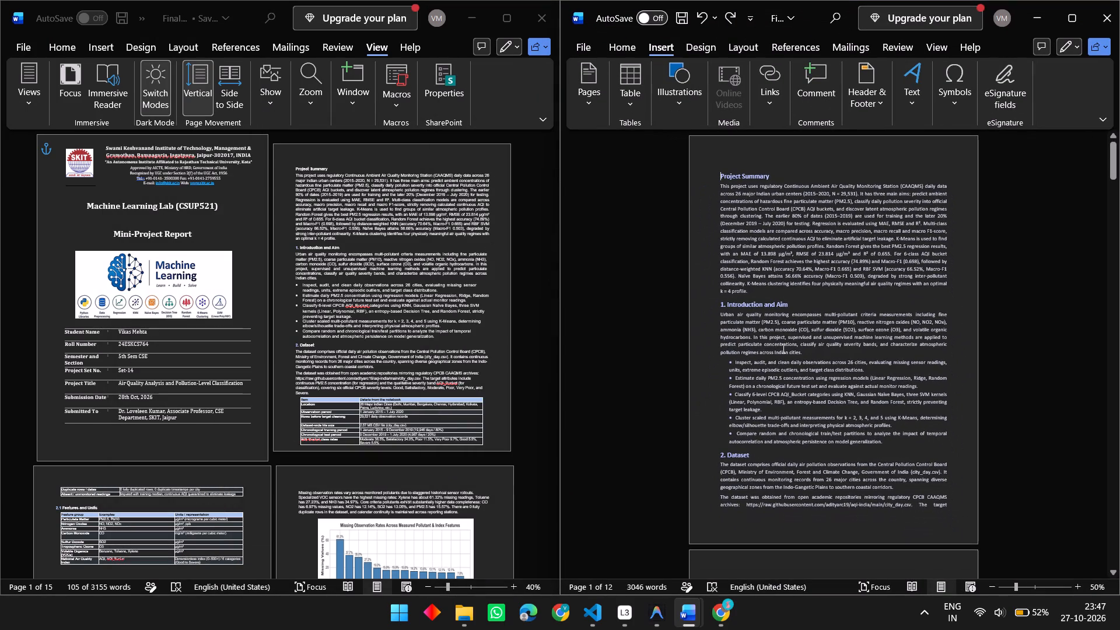
{"action": "scroll", "coordinate": [782, 348], "scroll_direction": "down", "scroll_amount": 1, "text": "ctrl"}
{"action": "scroll", "coordinate": [782, 348], "scroll_direction": "up", "scroll_amount": 2, "text": "ctrl"}
{"action": "scroll", "coordinate": [782, 348], "scroll_direction": "down", "scroll_amount": 1, "text": "ctrl"}
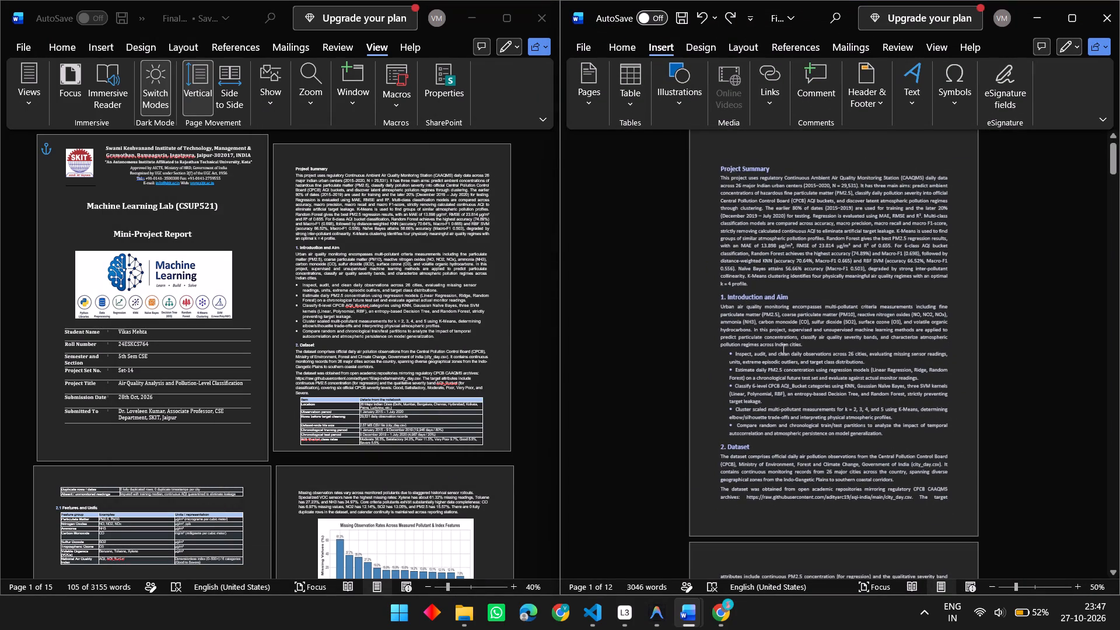
{"action": "scroll", "coordinate": [782, 348], "scroll_direction": "down", "scroll_amount": 1, "text": "ctrl"}
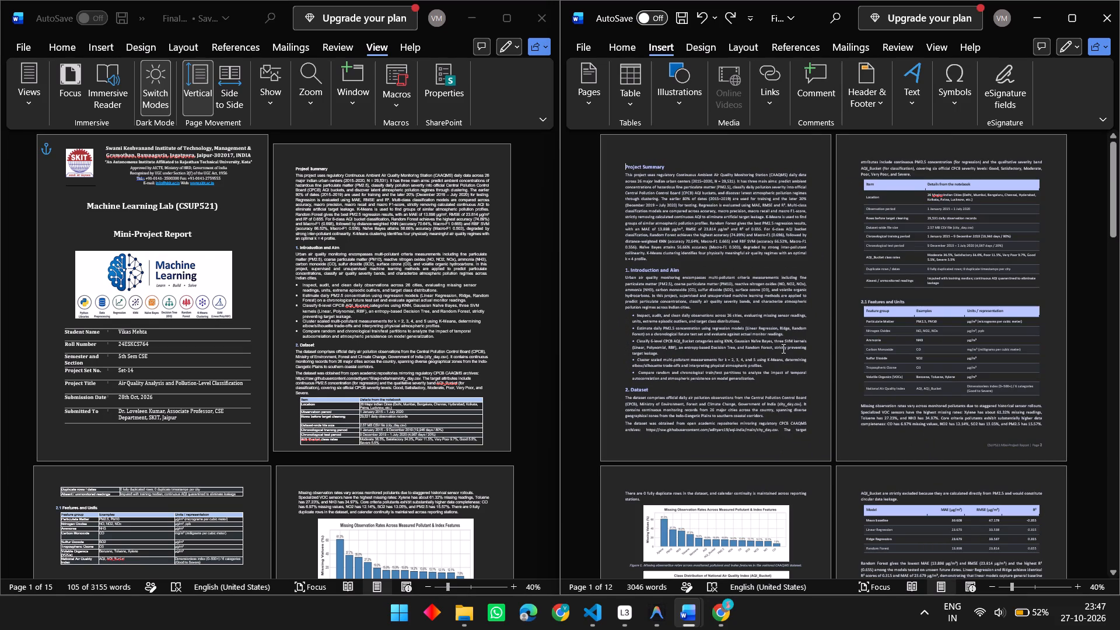
{"action": "scroll", "coordinate": [677, 301], "scroll_direction": "up", "scroll_amount": 2}
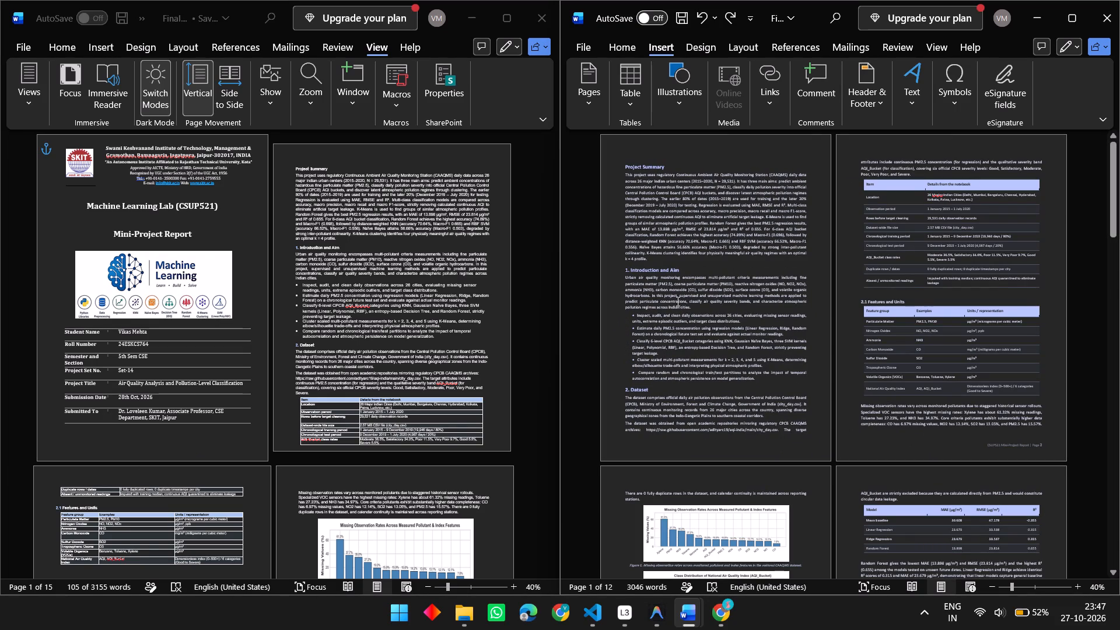
Undo the blank page insertion and cover removal to restore the aligned report's own cover page.
{"action": "left_click", "coordinate": [730, 330]}
{"action": "key", "text": "ctrl+z"}
{"action": "key", "text": "ctrl+z"}
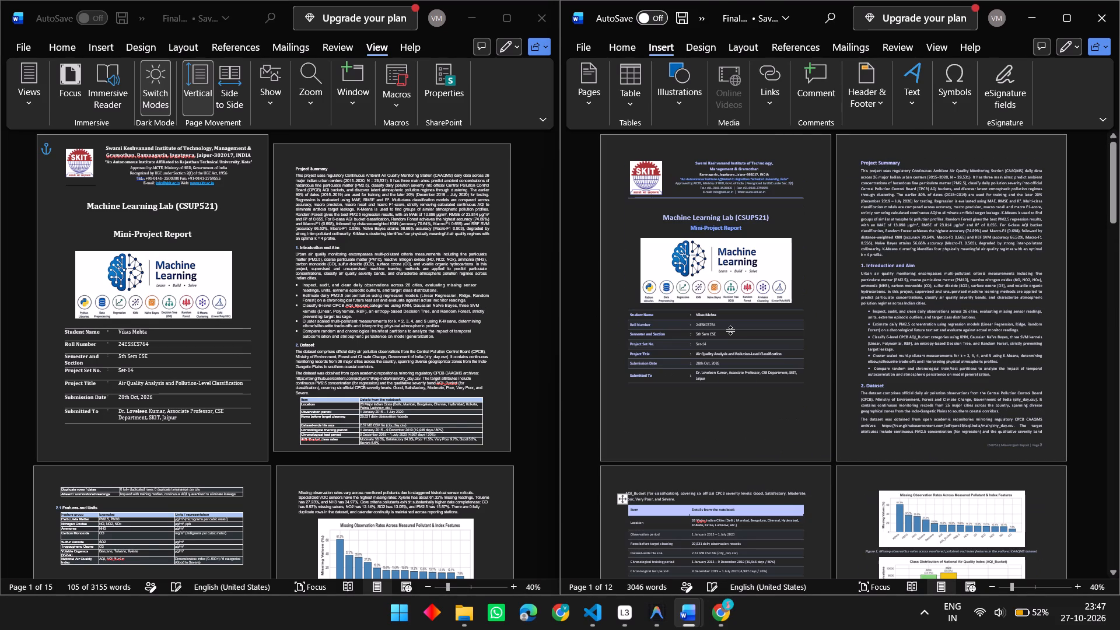
{"action": "left_click", "coordinate": [748, 408]}
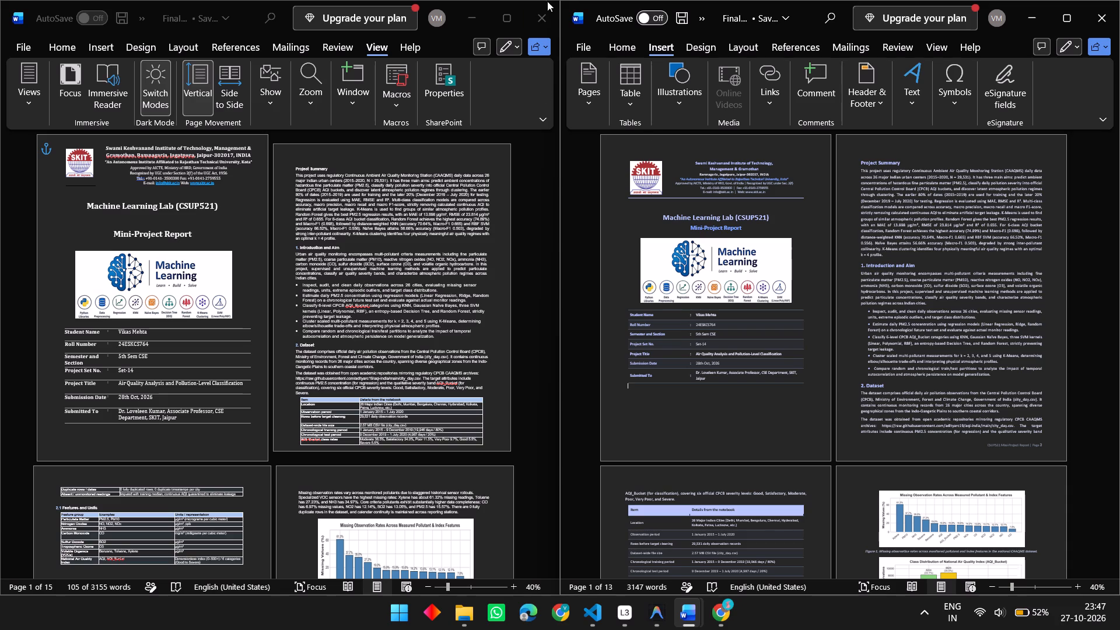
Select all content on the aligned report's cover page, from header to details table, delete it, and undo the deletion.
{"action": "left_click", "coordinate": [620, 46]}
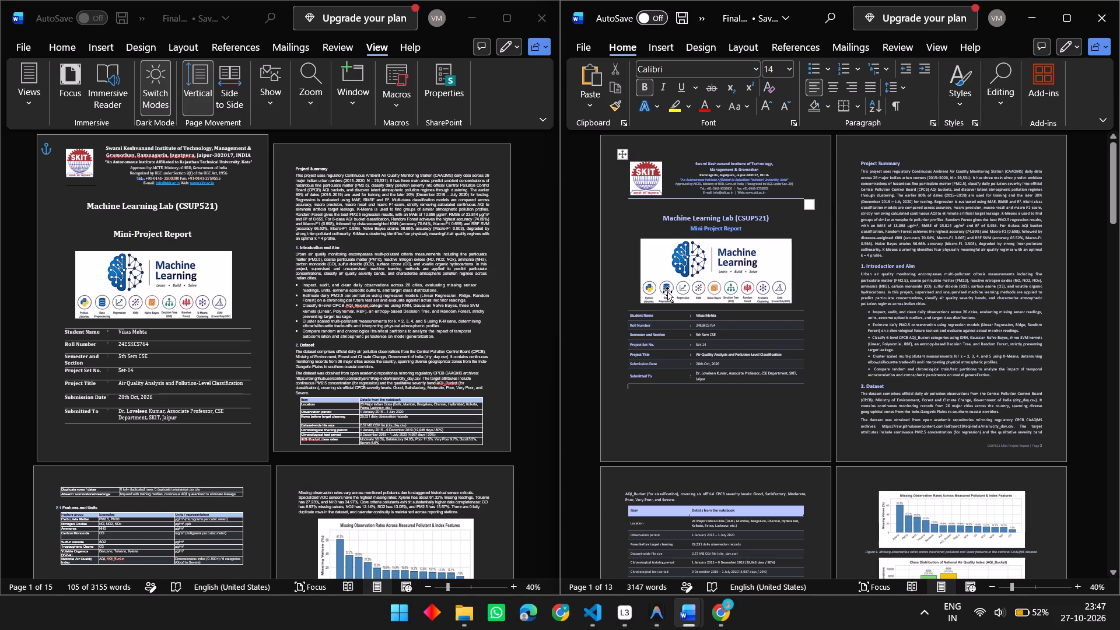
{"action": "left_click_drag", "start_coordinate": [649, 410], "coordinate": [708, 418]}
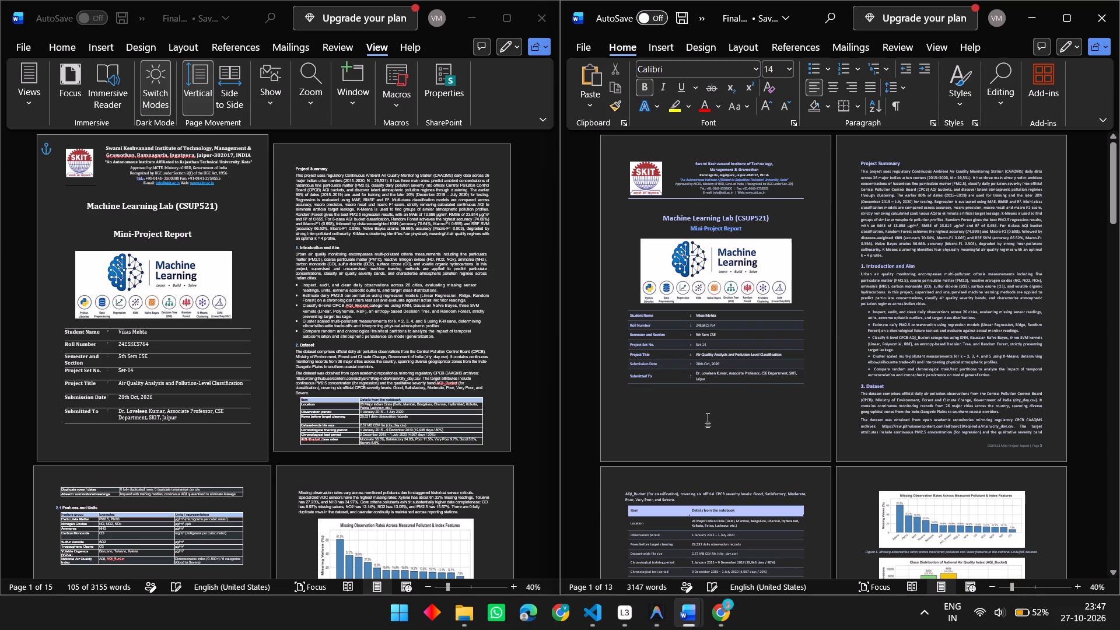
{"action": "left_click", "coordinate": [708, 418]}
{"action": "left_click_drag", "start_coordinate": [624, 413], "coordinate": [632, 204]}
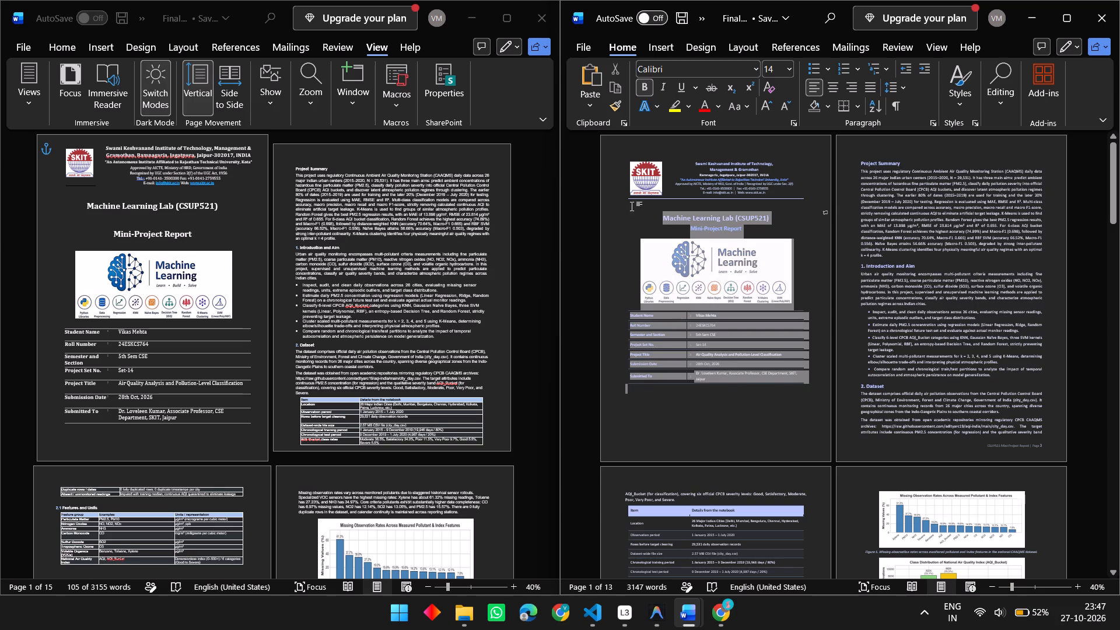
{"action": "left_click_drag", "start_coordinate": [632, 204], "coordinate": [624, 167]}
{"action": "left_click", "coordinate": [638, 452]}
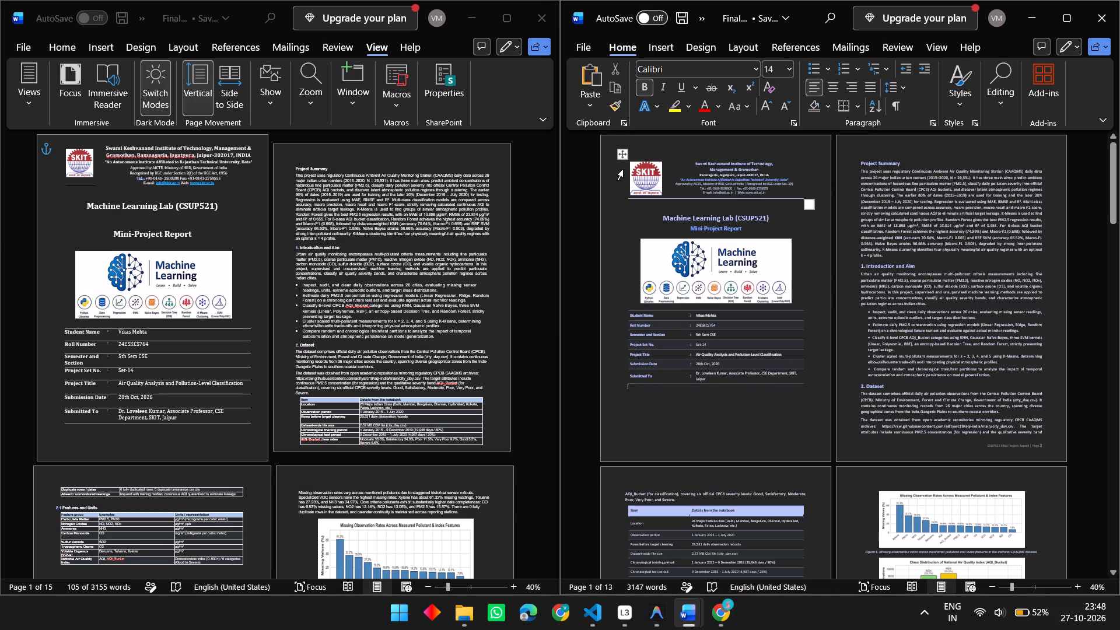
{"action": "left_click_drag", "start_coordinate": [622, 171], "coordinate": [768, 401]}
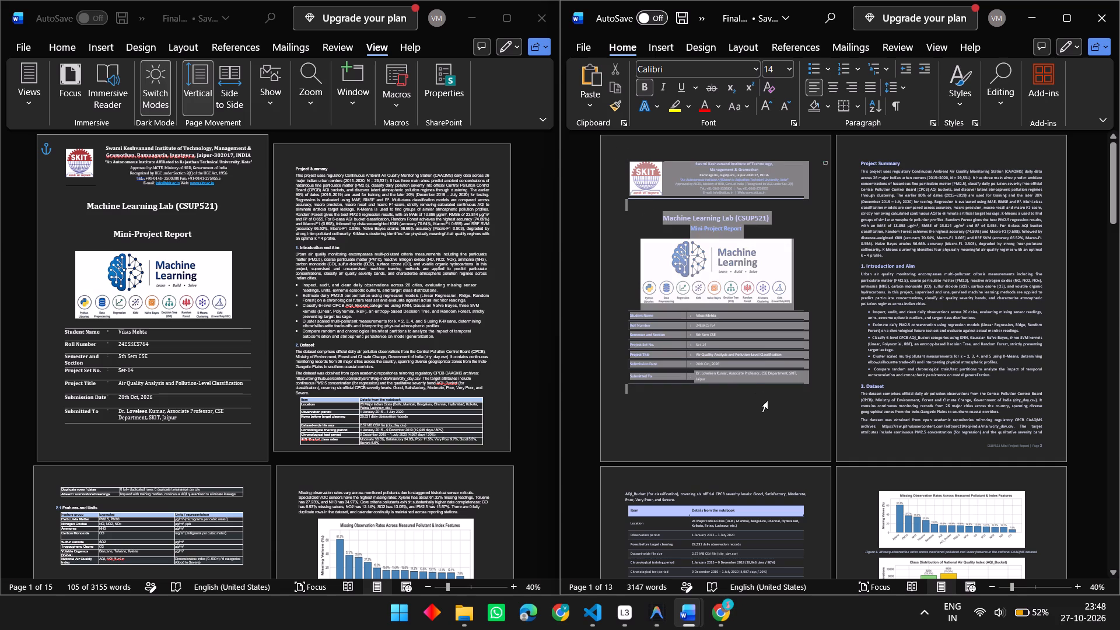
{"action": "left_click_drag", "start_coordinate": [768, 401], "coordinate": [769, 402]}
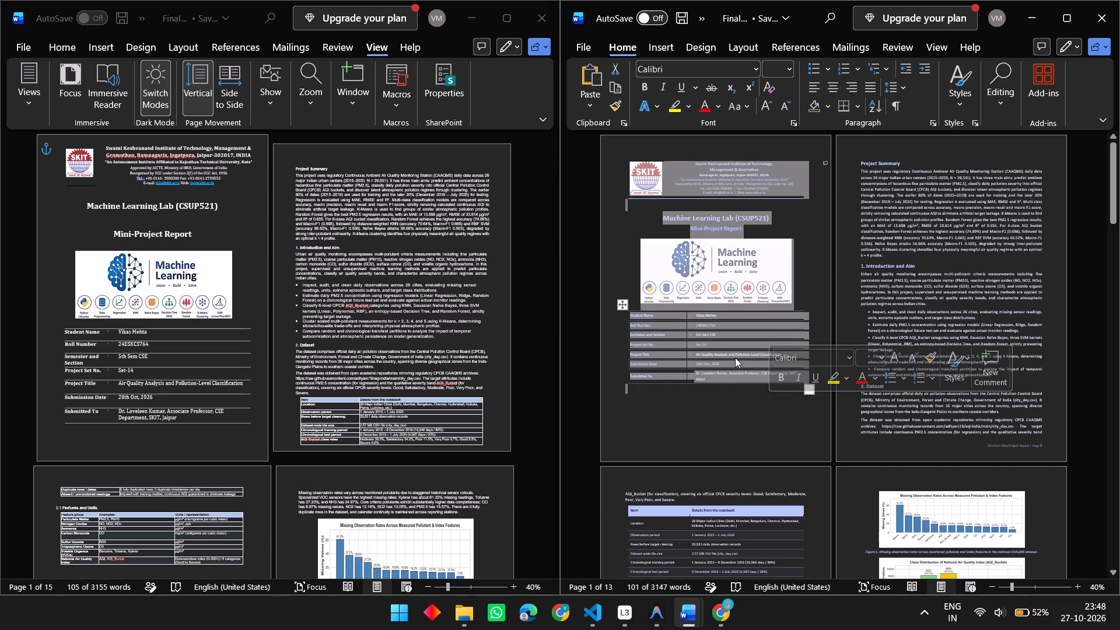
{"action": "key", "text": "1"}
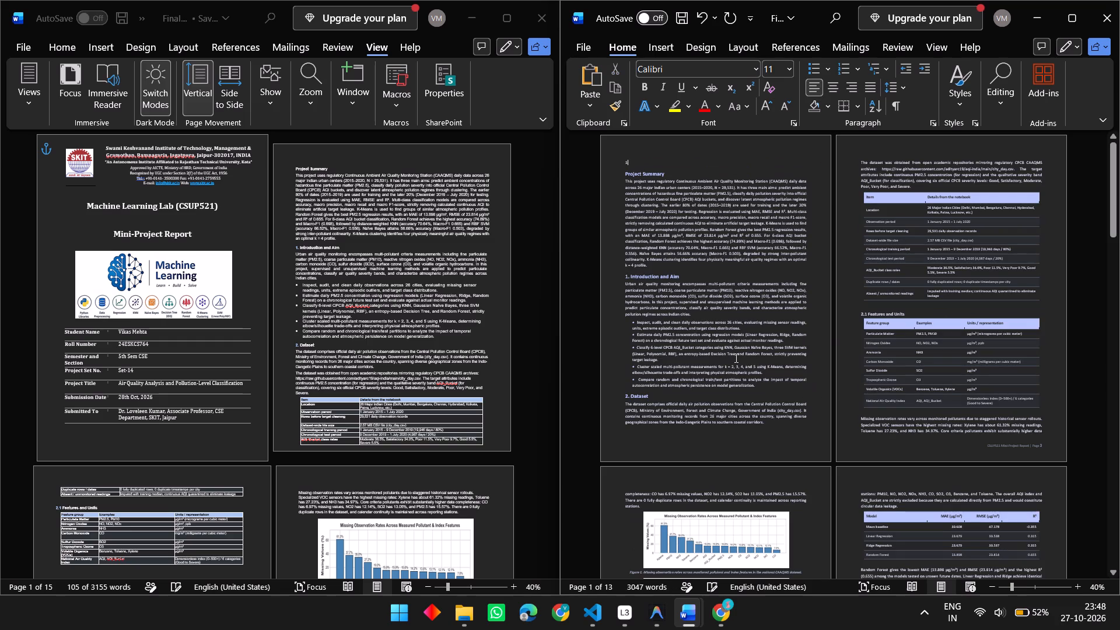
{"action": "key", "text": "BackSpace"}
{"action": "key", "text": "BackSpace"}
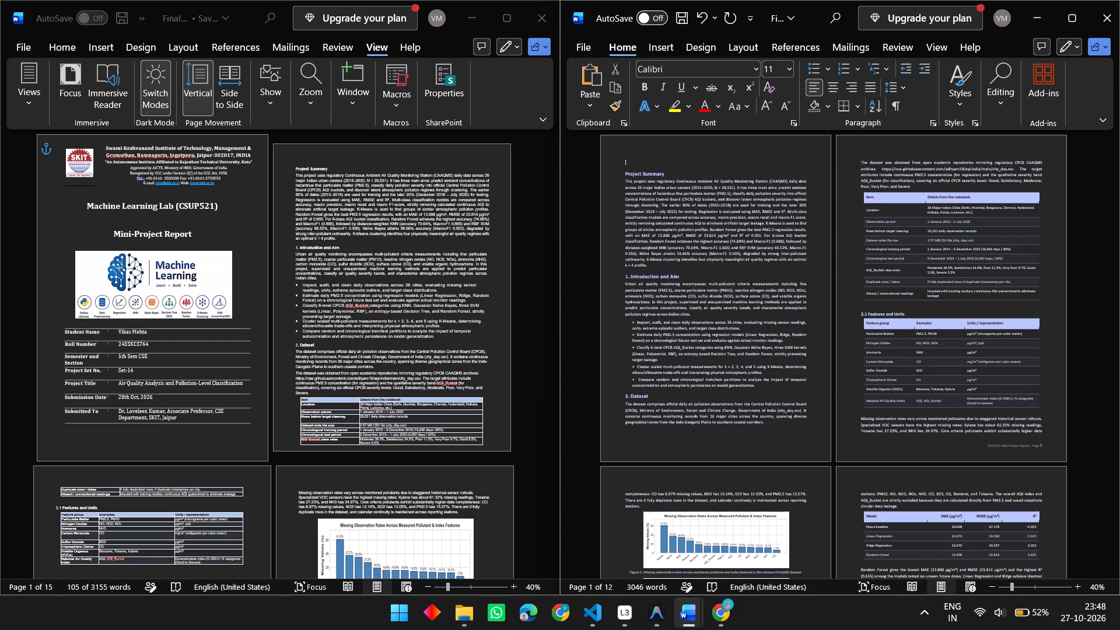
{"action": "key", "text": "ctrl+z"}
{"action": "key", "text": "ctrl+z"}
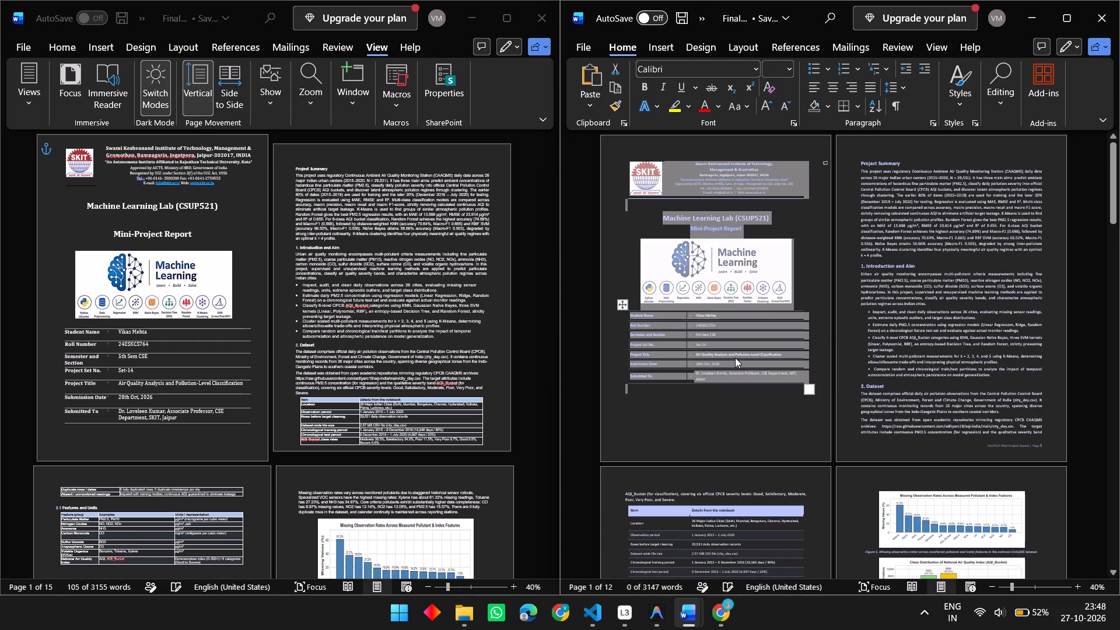
Insert a blank page at the "Machine Learning Lab (CSUP521)" title line on the aligned report's cover page.
{"action": "left_click", "coordinate": [607, 222]}
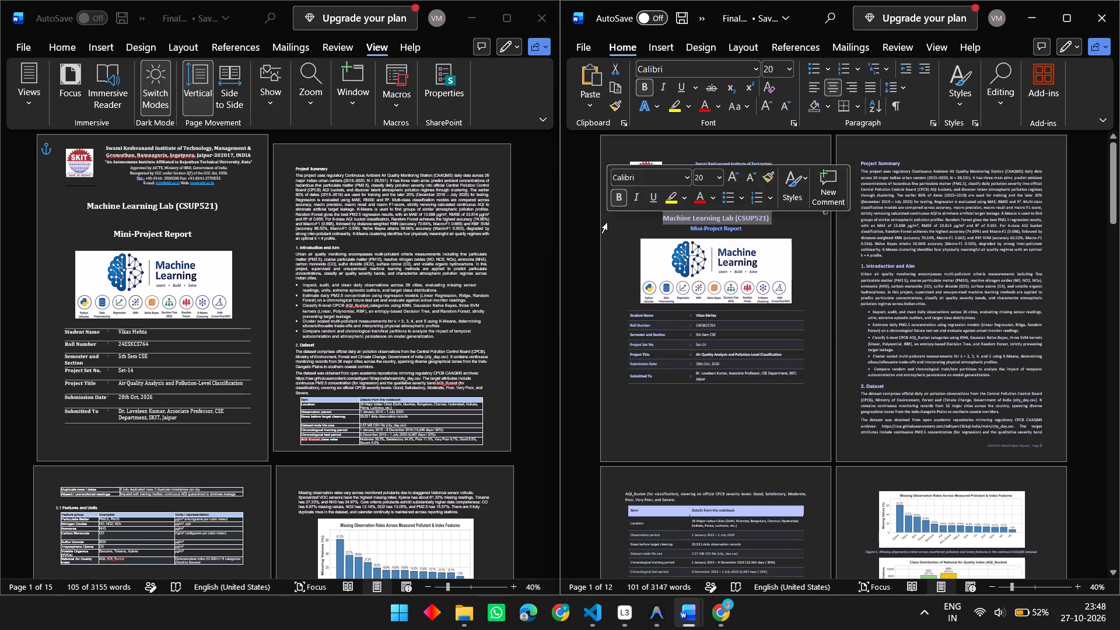
{"action": "left_click", "coordinate": [651, 52]}
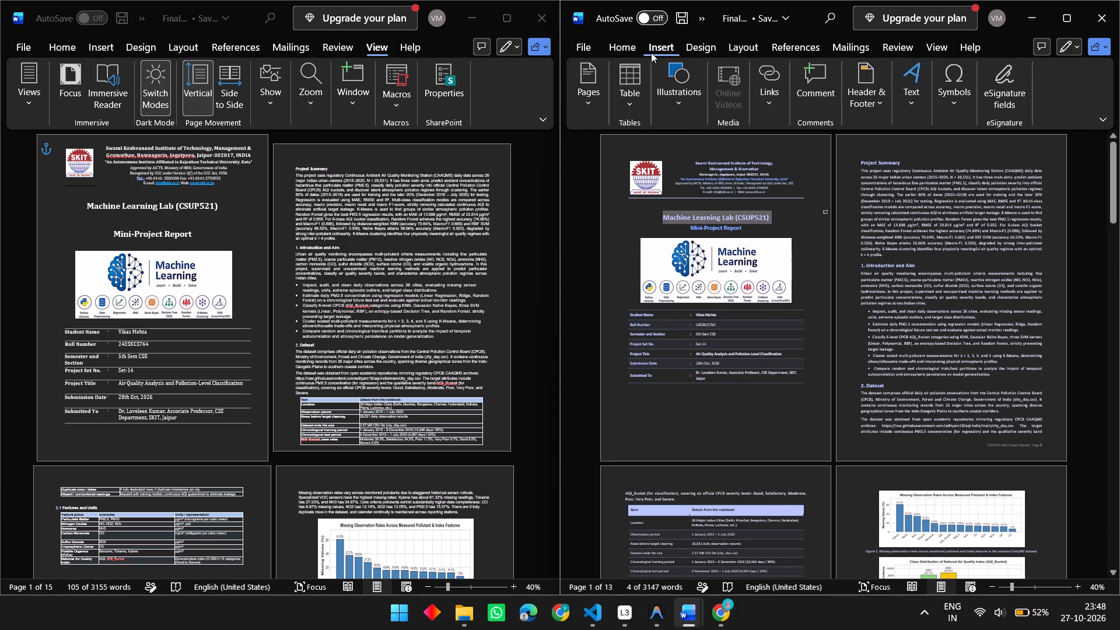
{"action": "left_click", "coordinate": [590, 103]}
{"action": "left_click", "coordinate": [615, 160]}
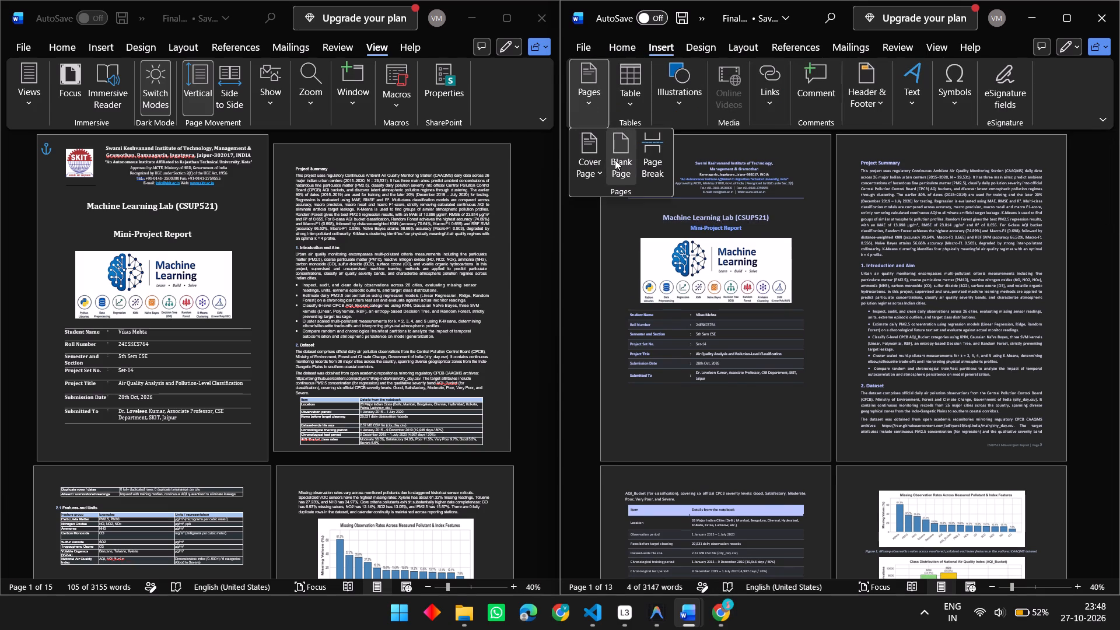
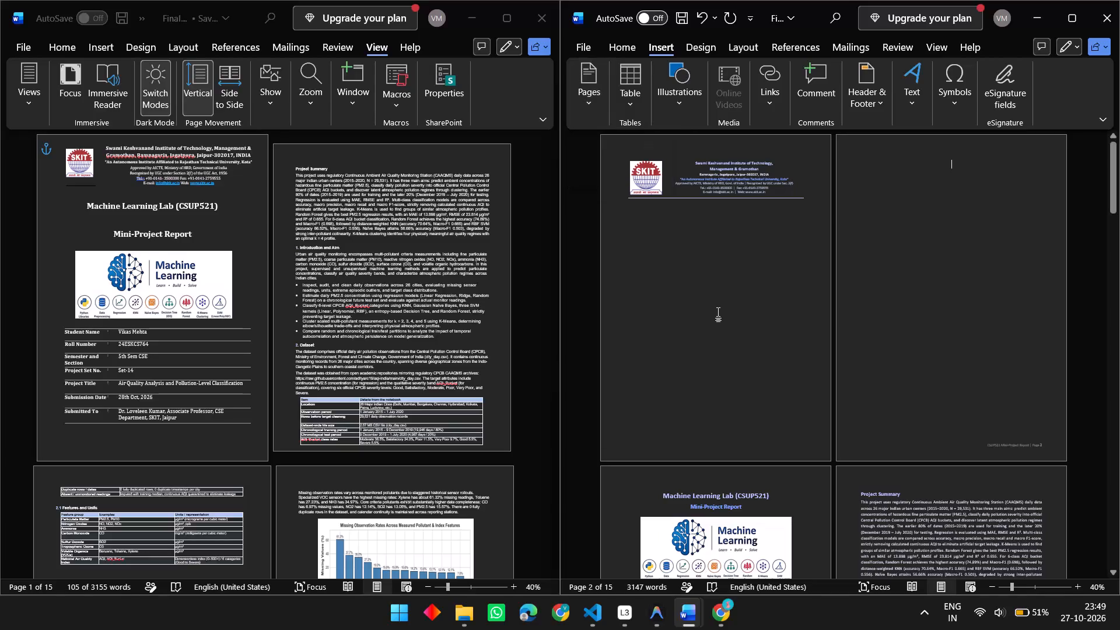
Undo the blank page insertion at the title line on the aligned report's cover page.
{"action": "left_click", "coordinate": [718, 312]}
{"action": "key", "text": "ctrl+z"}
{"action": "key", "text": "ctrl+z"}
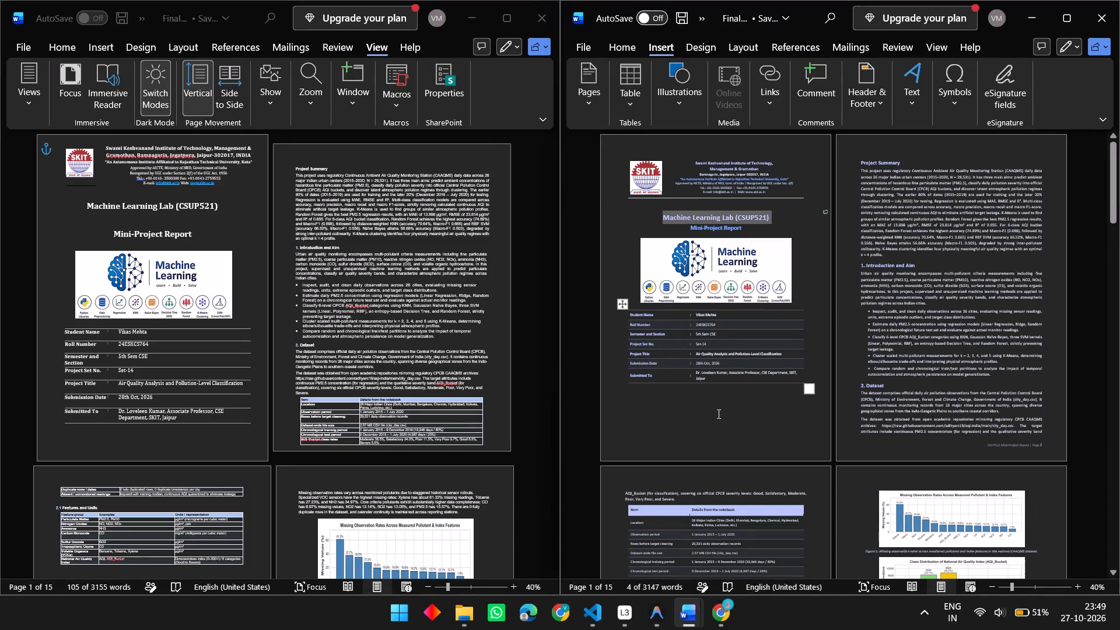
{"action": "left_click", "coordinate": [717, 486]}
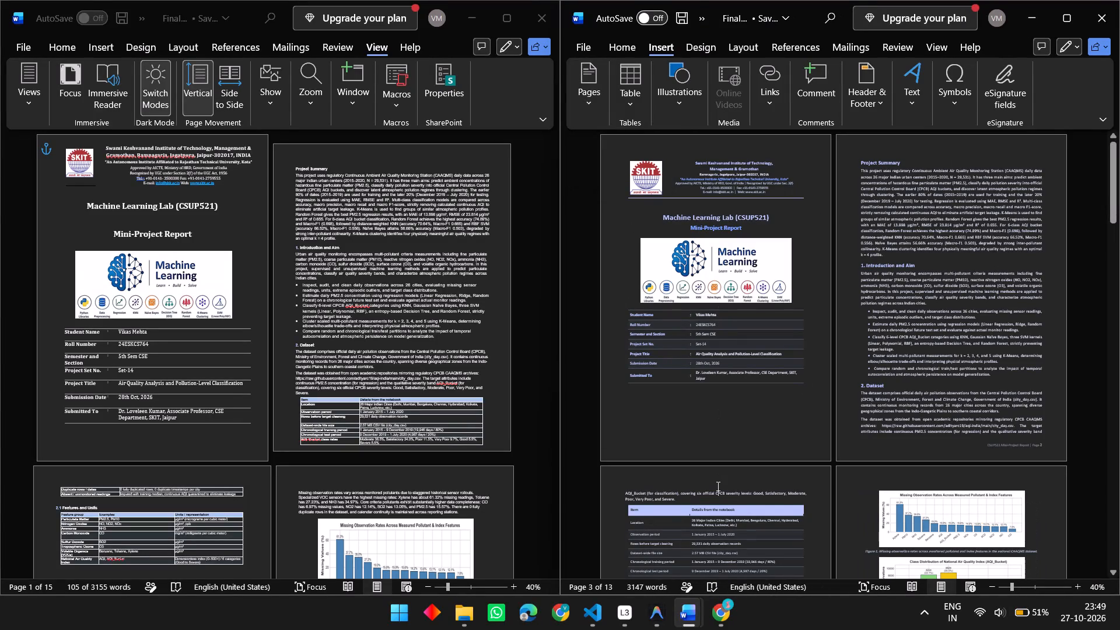
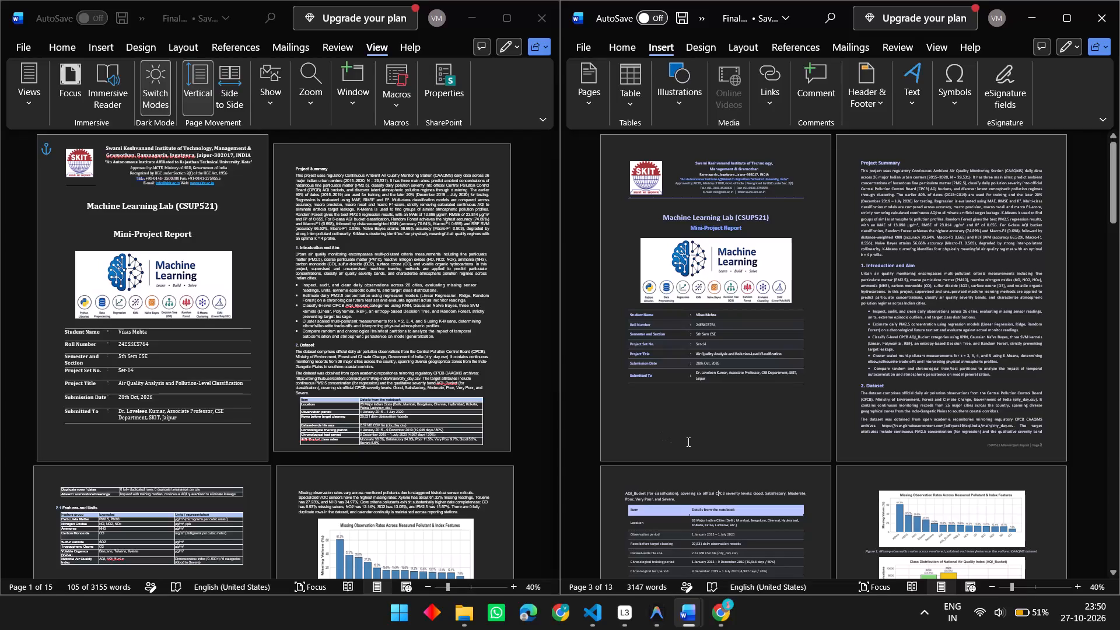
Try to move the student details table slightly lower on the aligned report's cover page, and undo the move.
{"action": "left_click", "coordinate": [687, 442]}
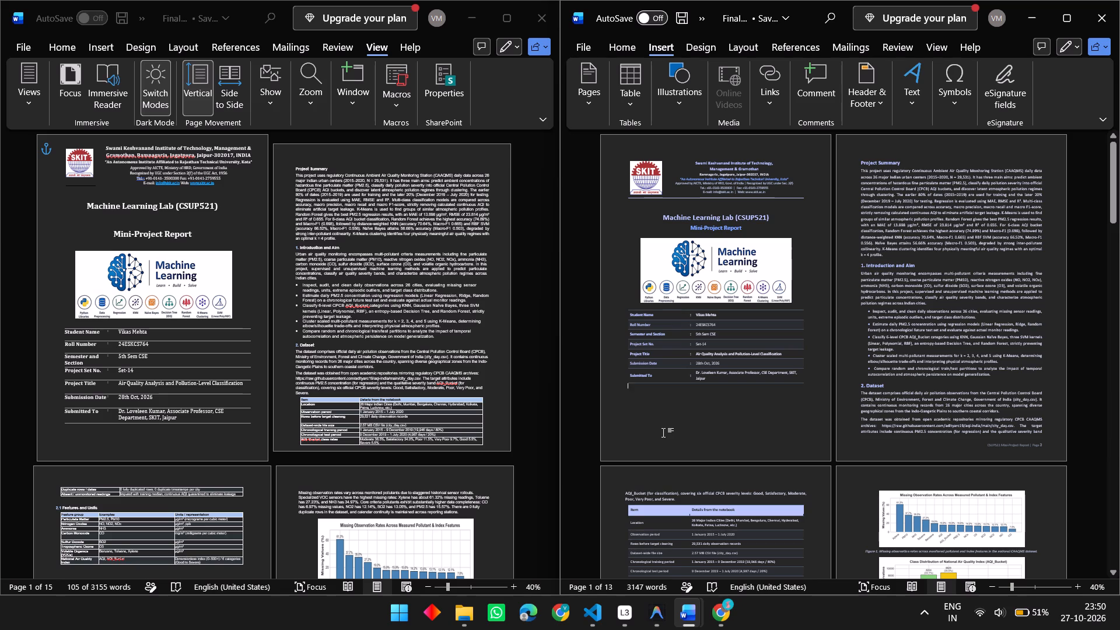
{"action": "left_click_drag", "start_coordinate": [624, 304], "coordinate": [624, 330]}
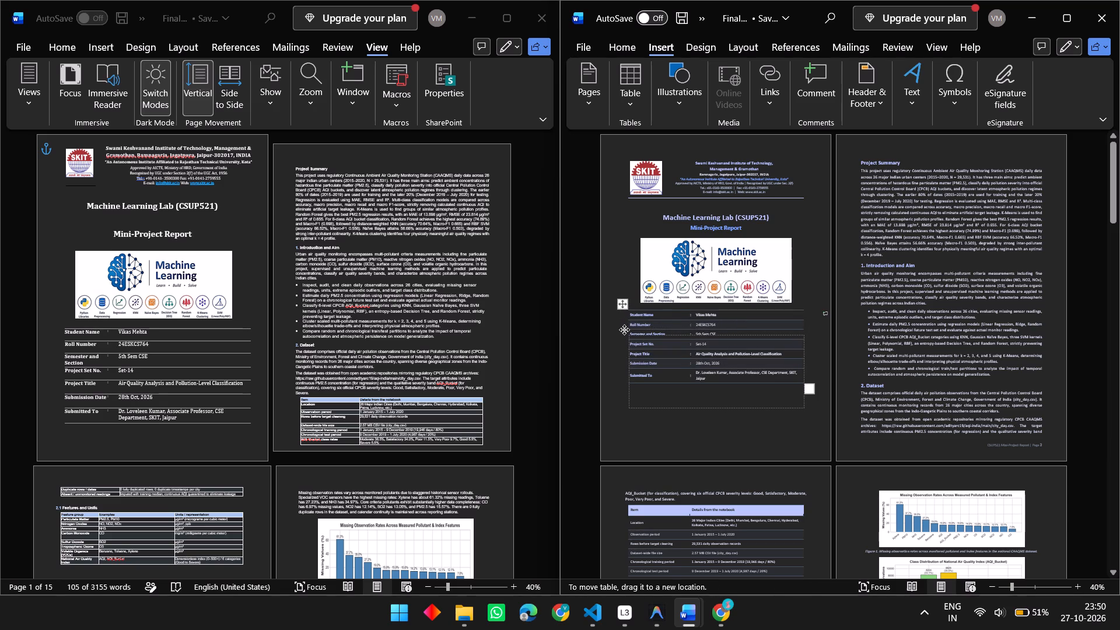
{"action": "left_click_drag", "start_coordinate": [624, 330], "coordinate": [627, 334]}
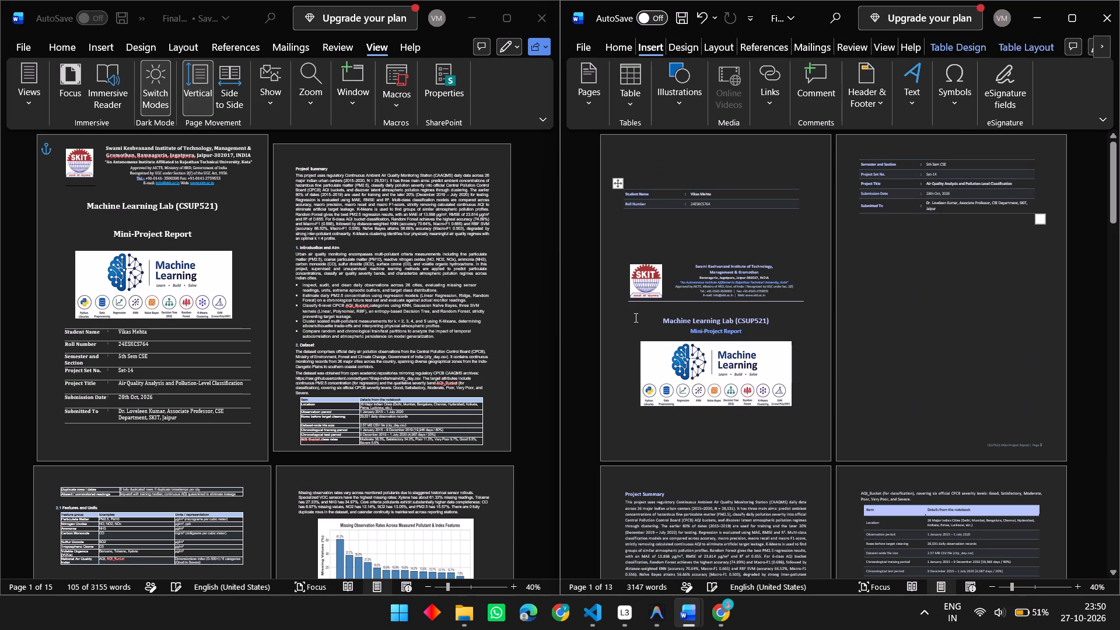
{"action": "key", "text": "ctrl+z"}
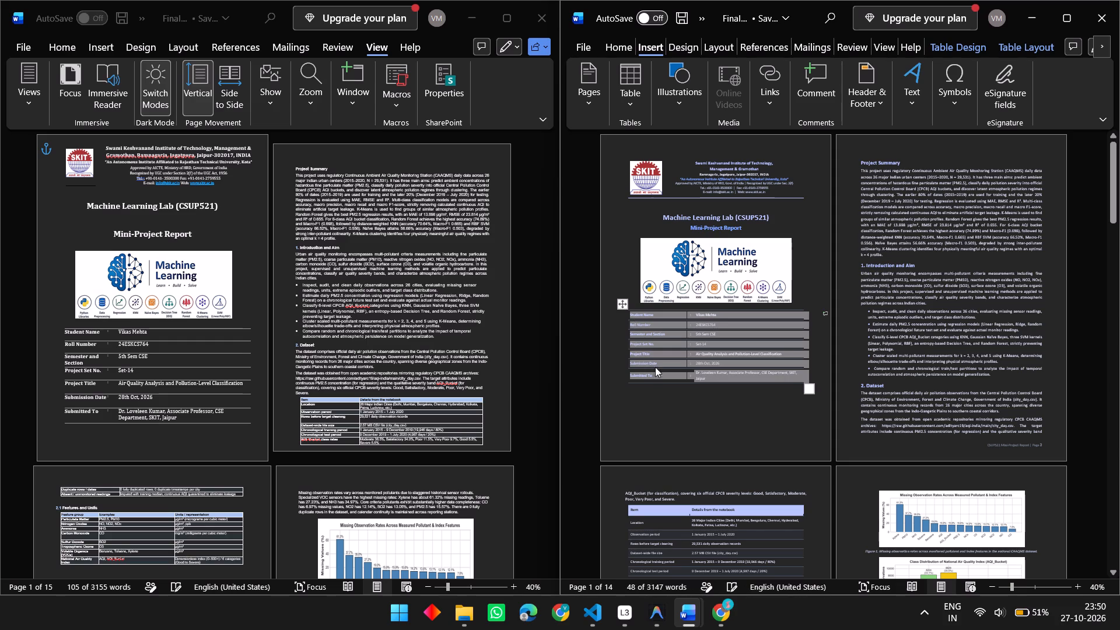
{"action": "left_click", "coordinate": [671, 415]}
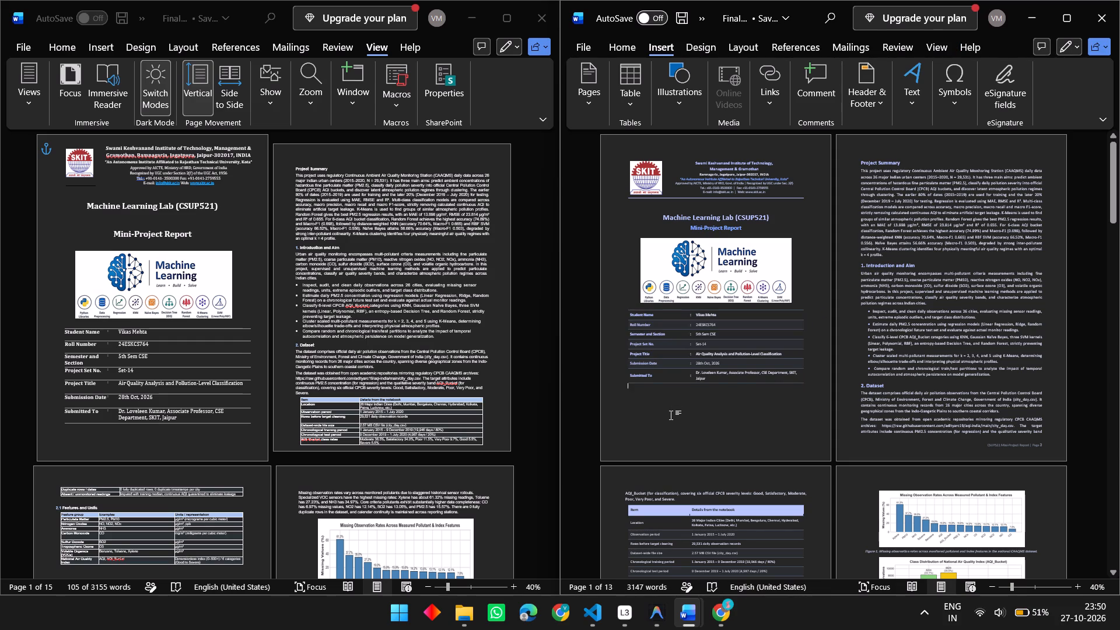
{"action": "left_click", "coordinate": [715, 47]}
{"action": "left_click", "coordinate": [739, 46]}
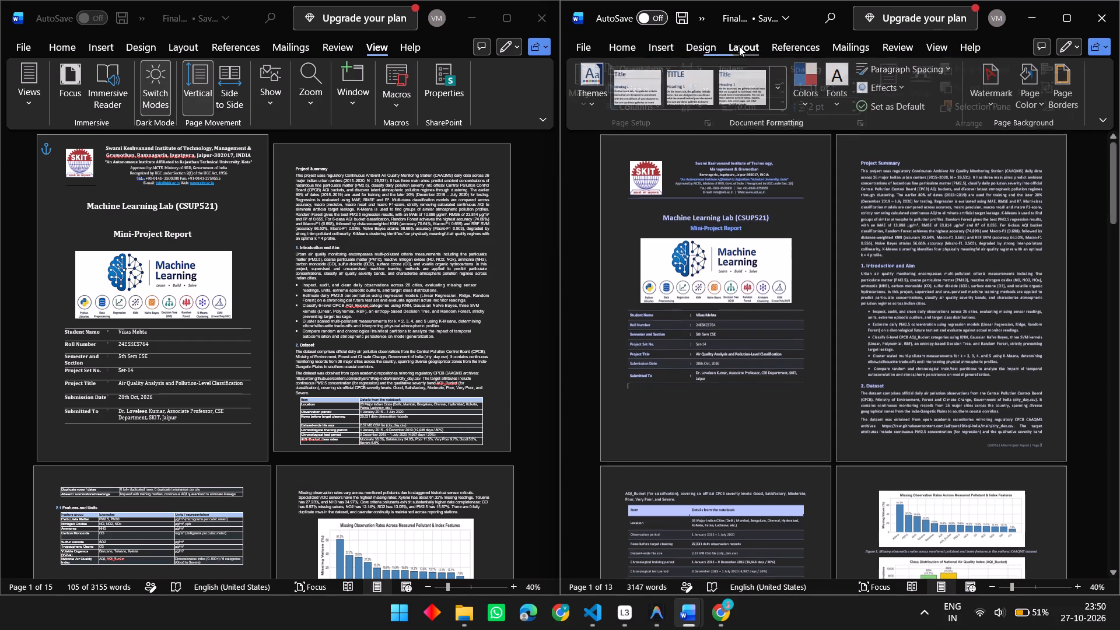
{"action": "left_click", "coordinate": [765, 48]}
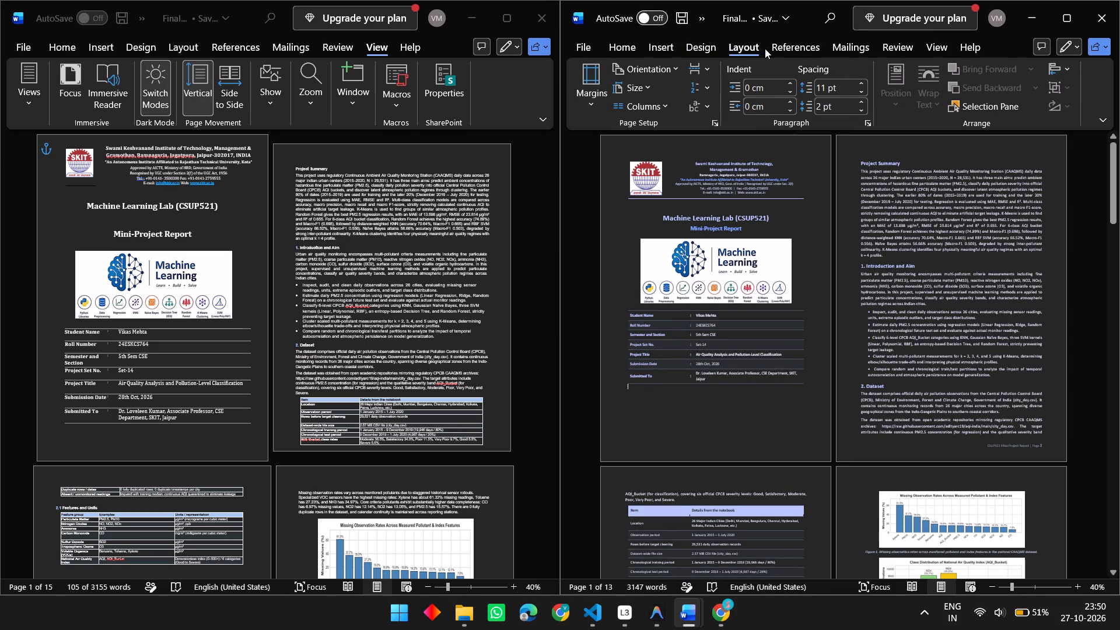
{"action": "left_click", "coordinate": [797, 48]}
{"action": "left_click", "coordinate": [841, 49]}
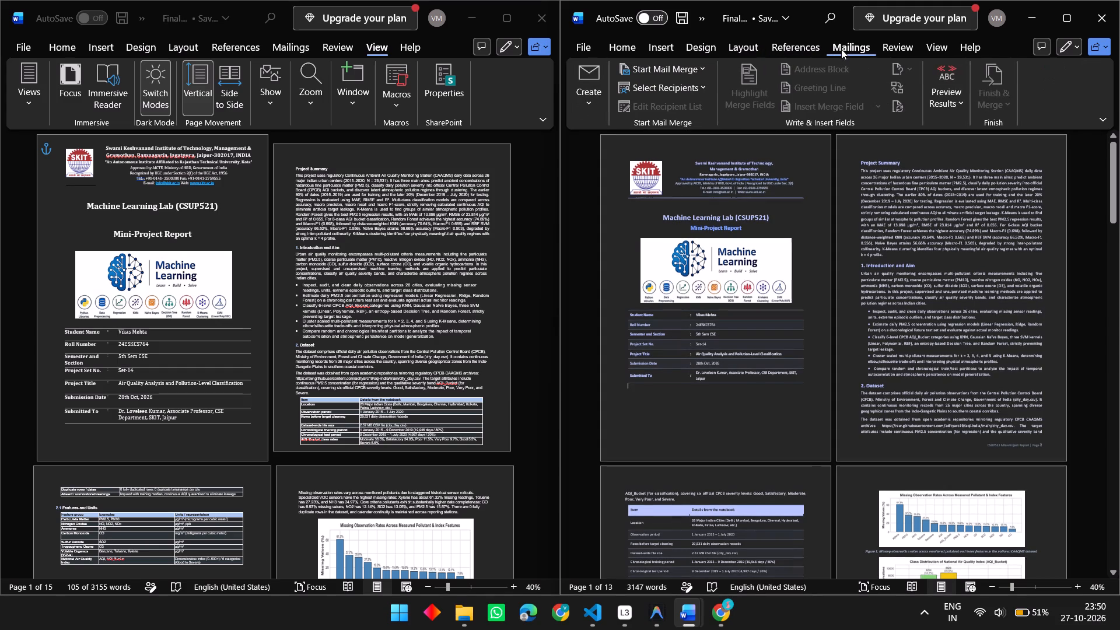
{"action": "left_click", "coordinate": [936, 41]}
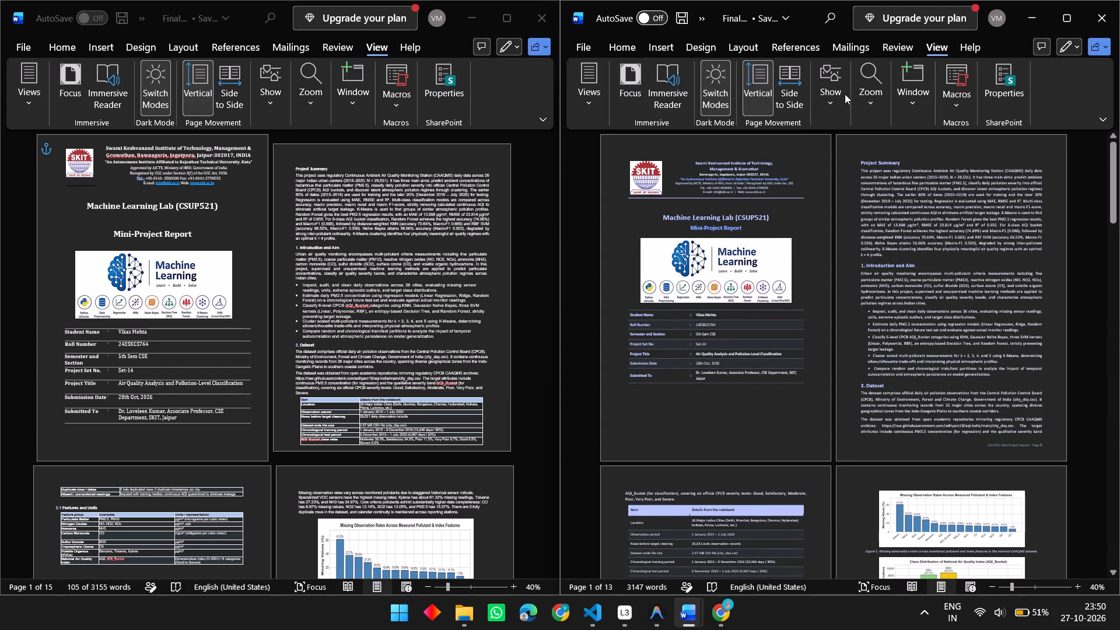
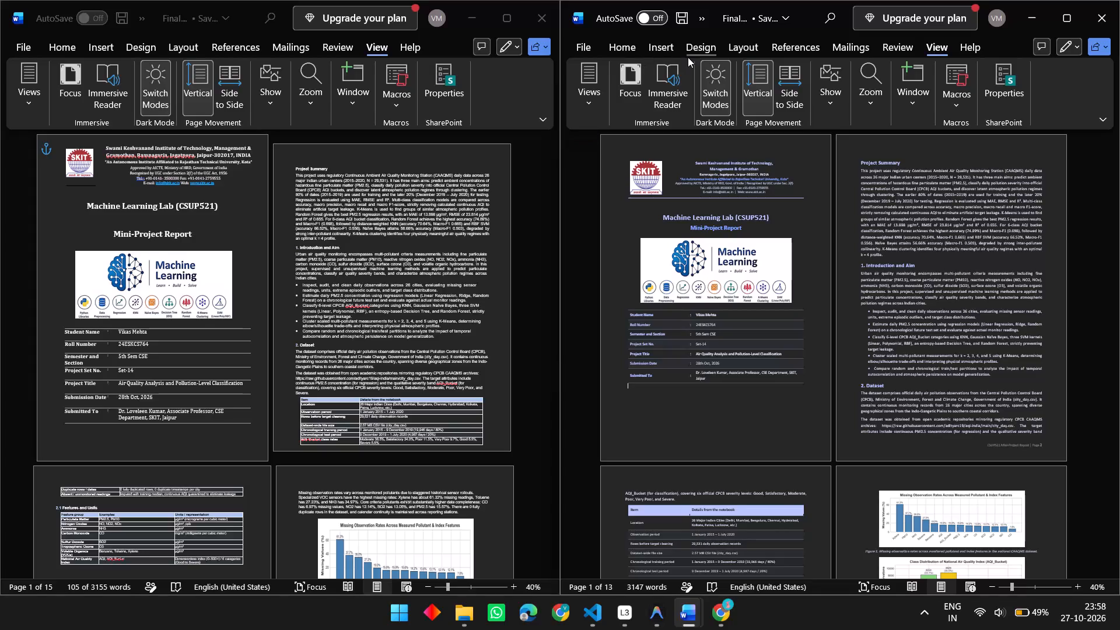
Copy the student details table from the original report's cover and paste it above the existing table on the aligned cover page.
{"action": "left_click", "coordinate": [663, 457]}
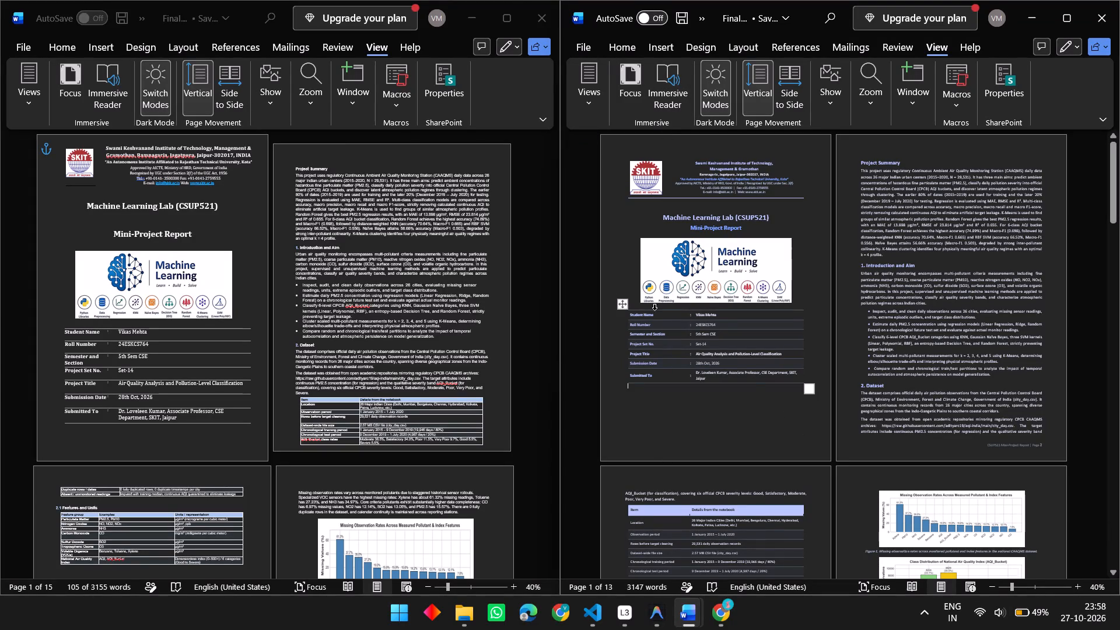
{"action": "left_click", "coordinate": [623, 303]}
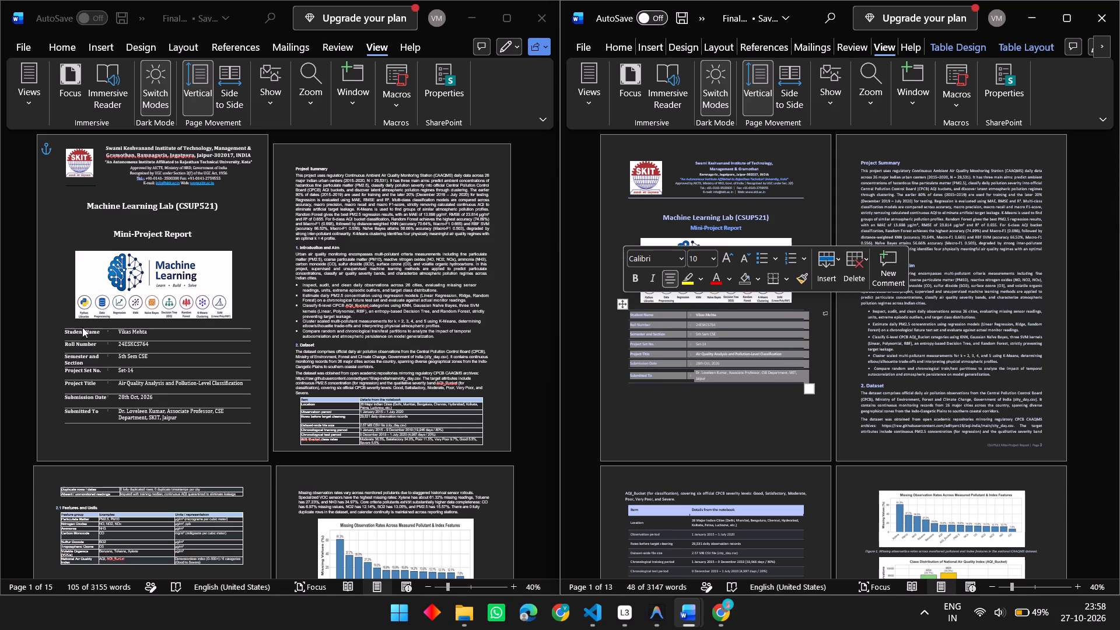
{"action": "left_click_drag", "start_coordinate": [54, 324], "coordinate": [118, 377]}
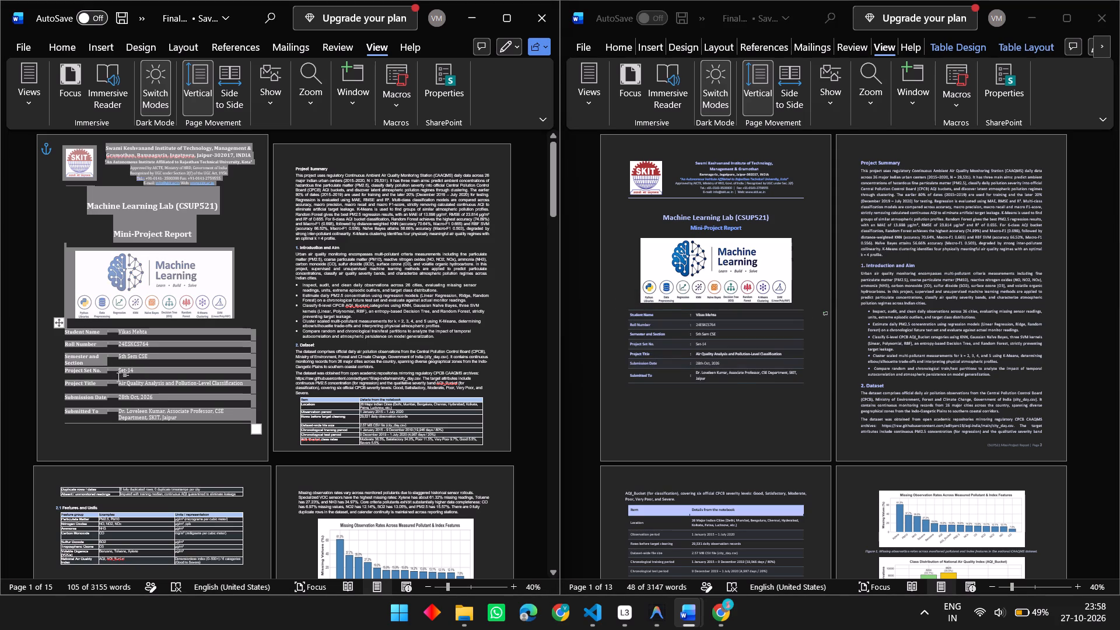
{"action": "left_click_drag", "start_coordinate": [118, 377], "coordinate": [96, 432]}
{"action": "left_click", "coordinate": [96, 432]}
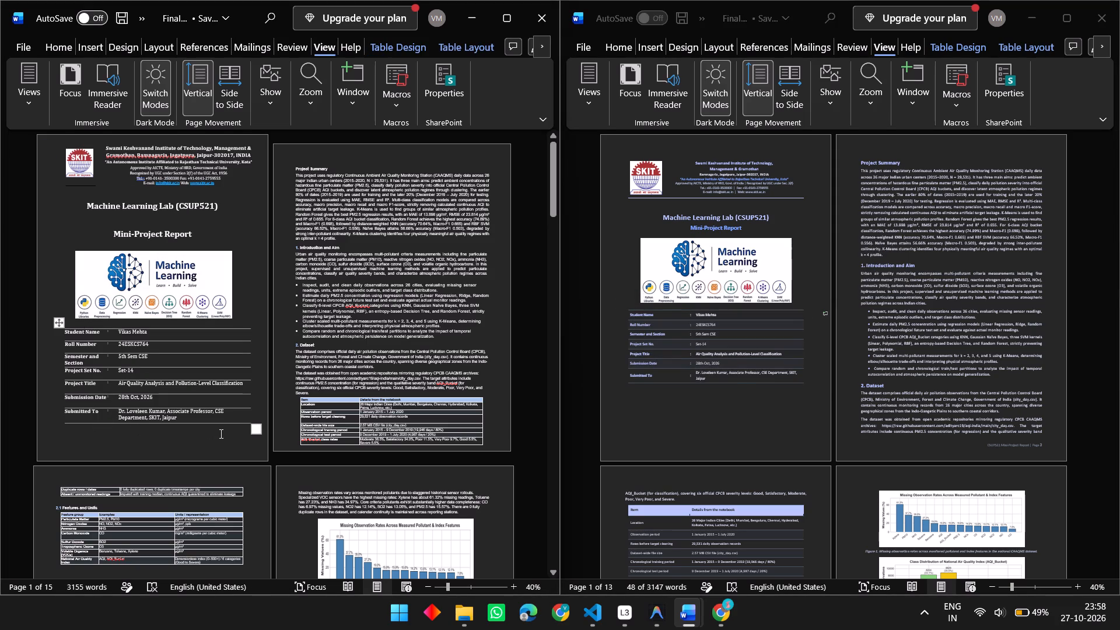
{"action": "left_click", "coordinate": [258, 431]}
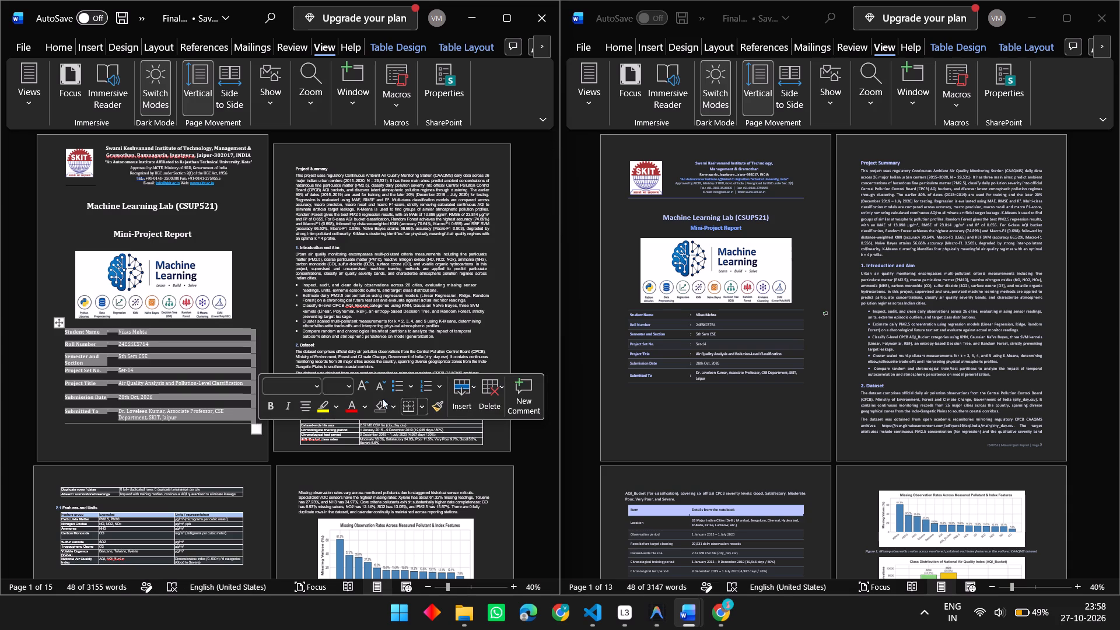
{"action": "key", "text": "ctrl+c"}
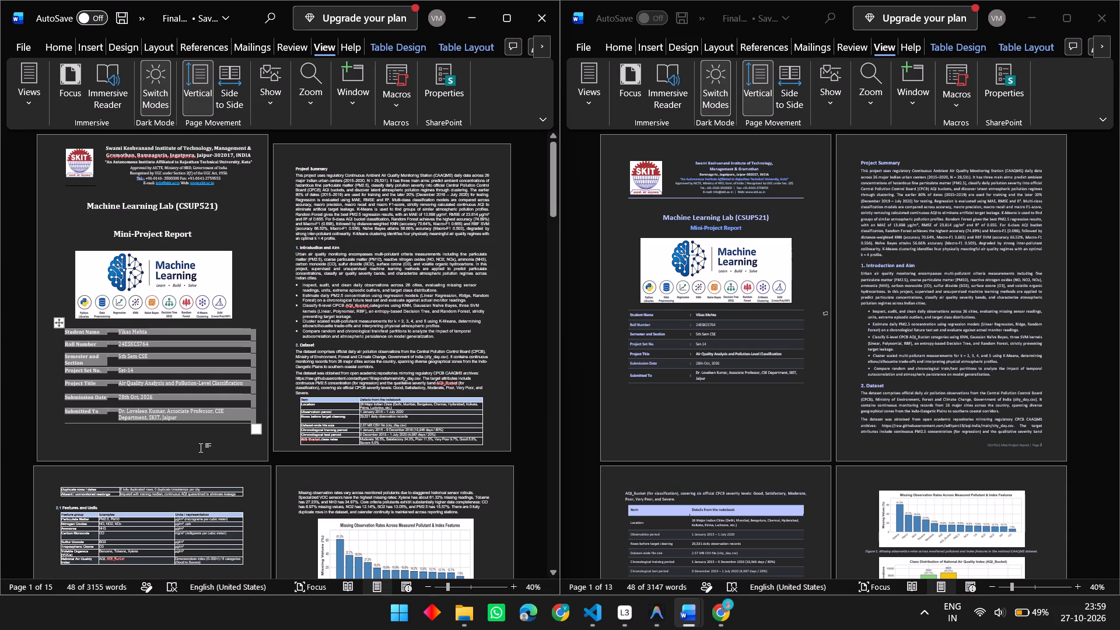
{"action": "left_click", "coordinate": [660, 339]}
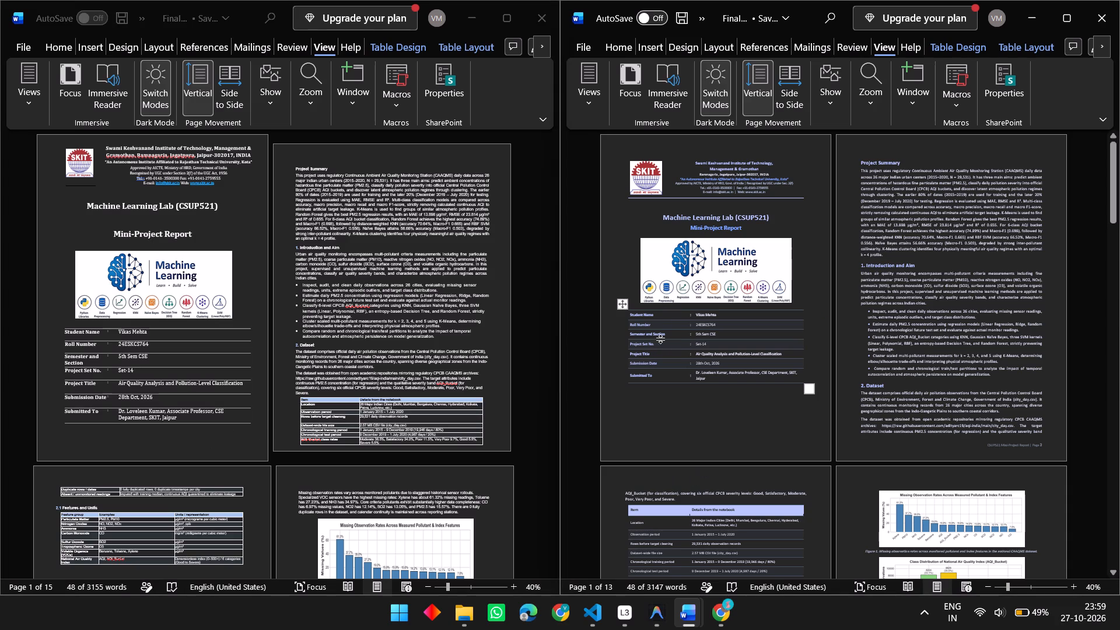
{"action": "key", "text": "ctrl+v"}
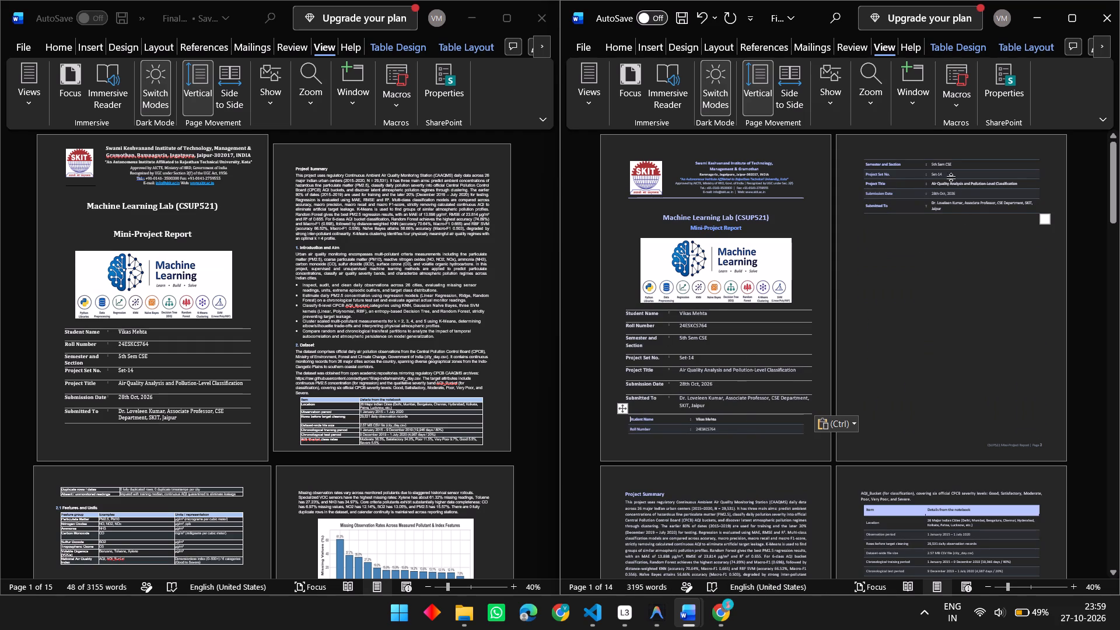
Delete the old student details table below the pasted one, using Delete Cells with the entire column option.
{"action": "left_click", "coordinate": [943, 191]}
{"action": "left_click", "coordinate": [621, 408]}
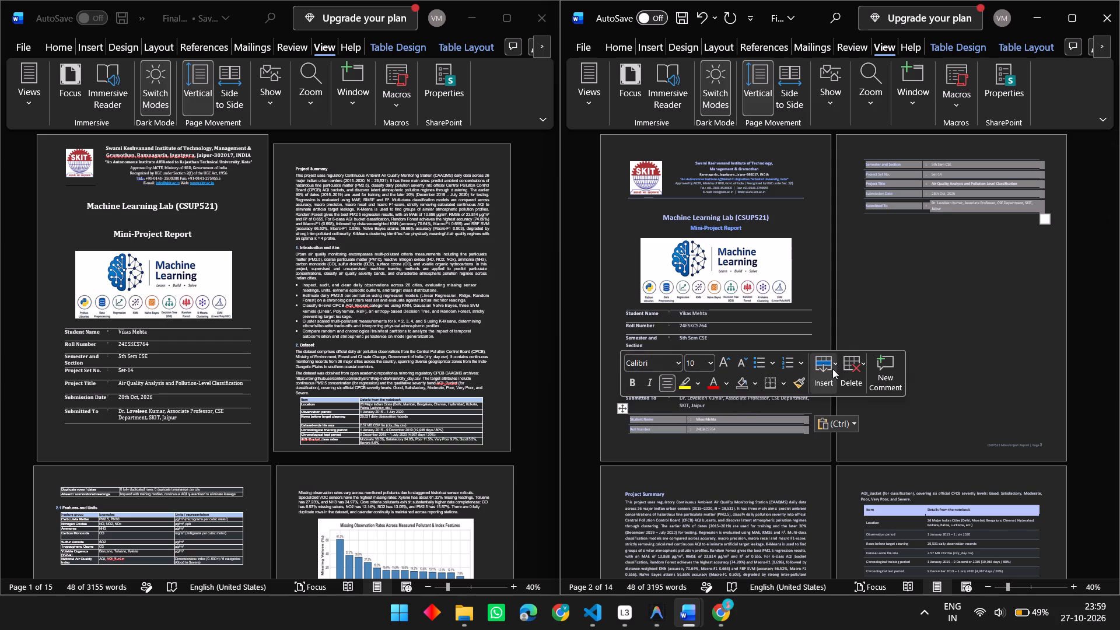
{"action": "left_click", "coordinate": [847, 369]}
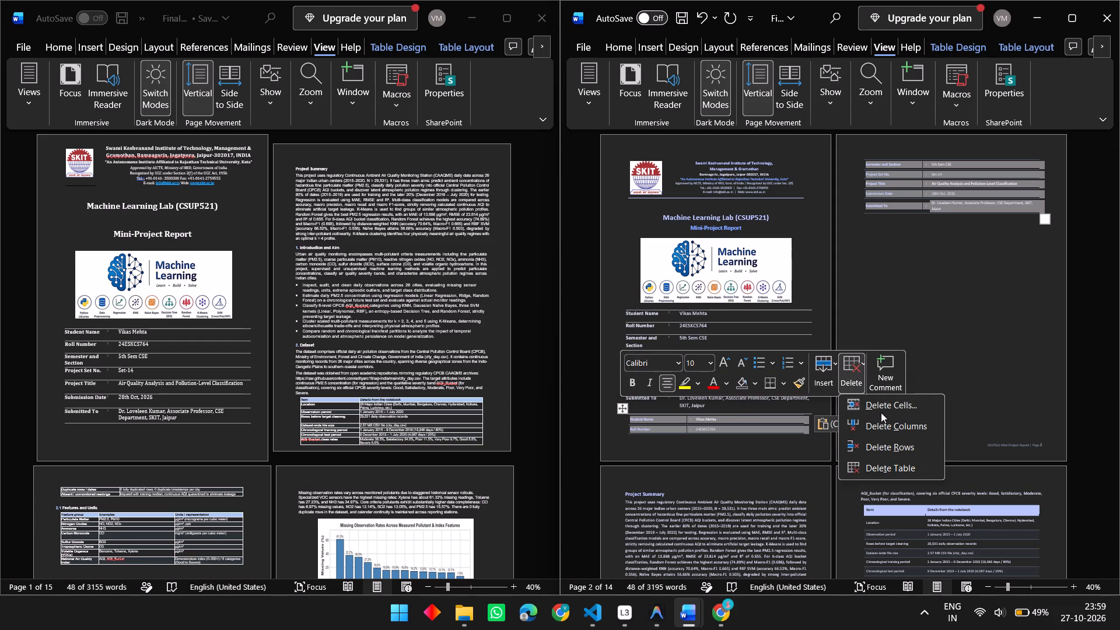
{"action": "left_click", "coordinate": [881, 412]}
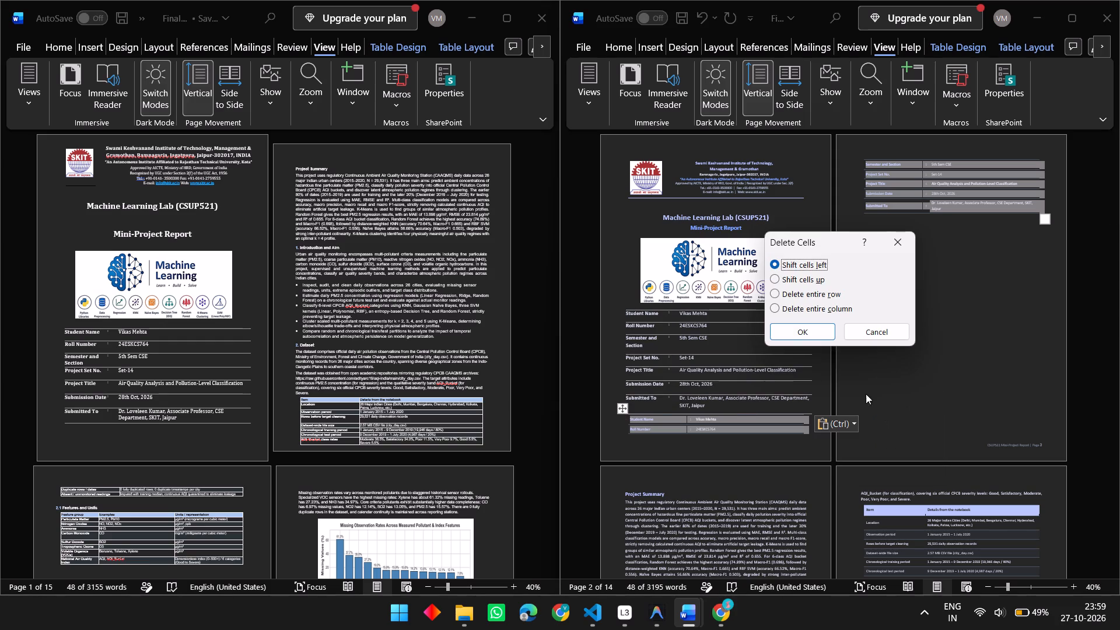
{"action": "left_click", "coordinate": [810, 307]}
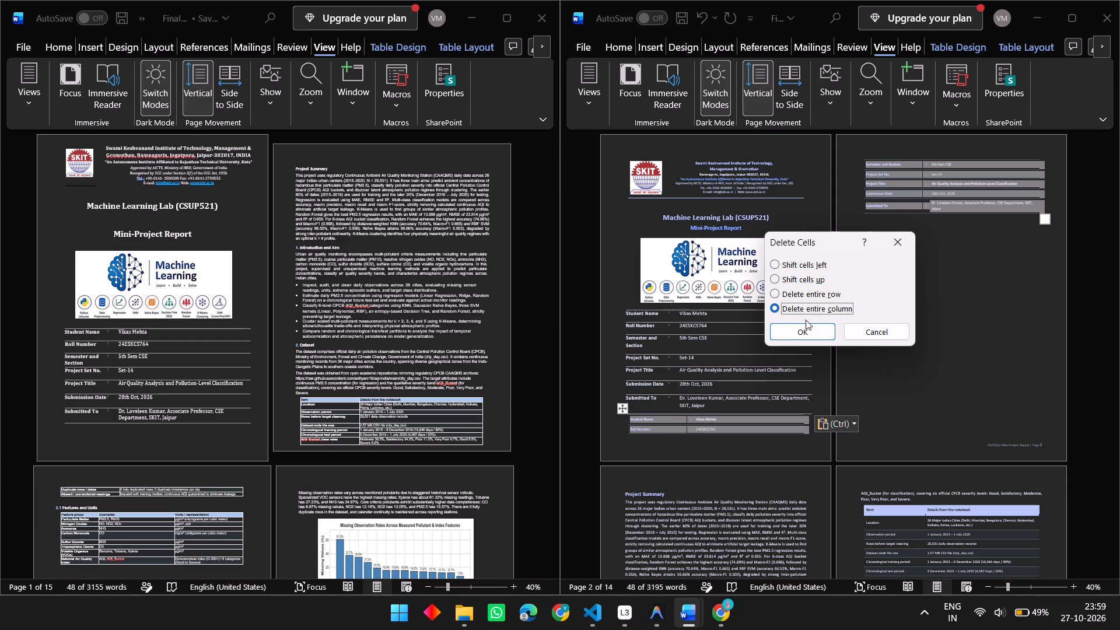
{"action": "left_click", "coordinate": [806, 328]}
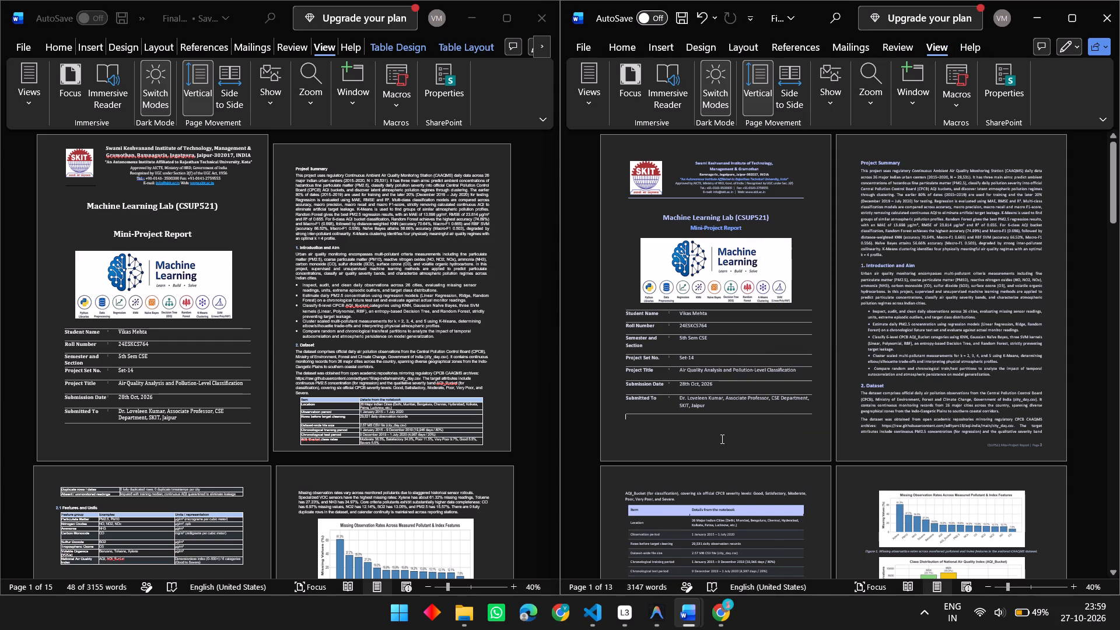
Review the aligned report's pages from the cover through the final sections to check the layout with the replaced table.
{"action": "scroll", "coordinate": [721, 439], "scroll_direction": "down", "scroll_amount": 4}
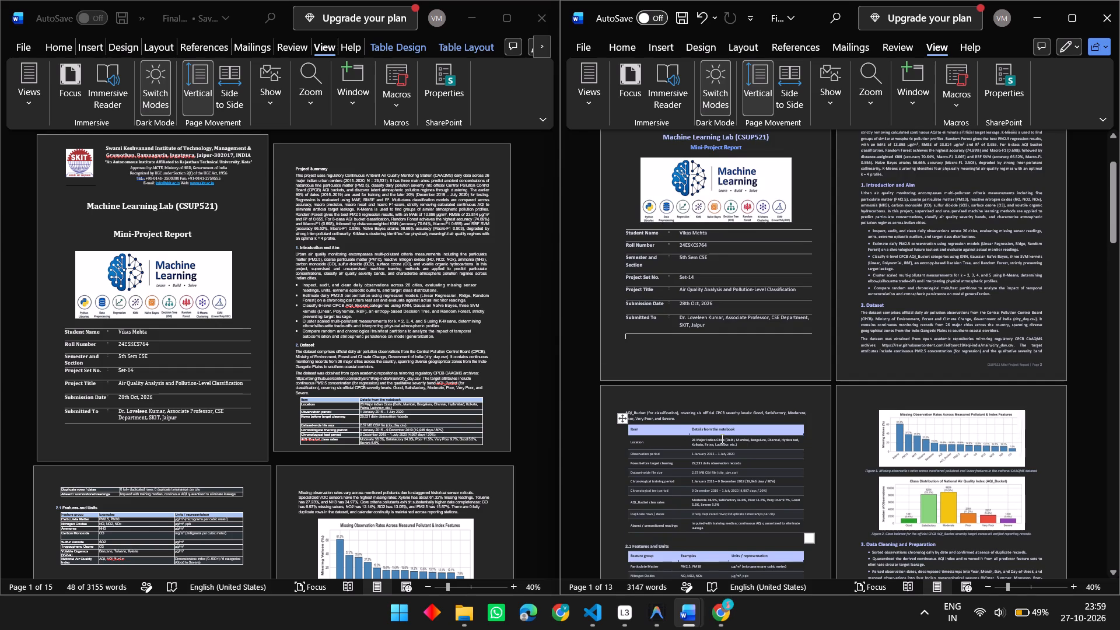
{"action": "scroll", "coordinate": [721, 439], "scroll_direction": "down", "scroll_amount": 8}
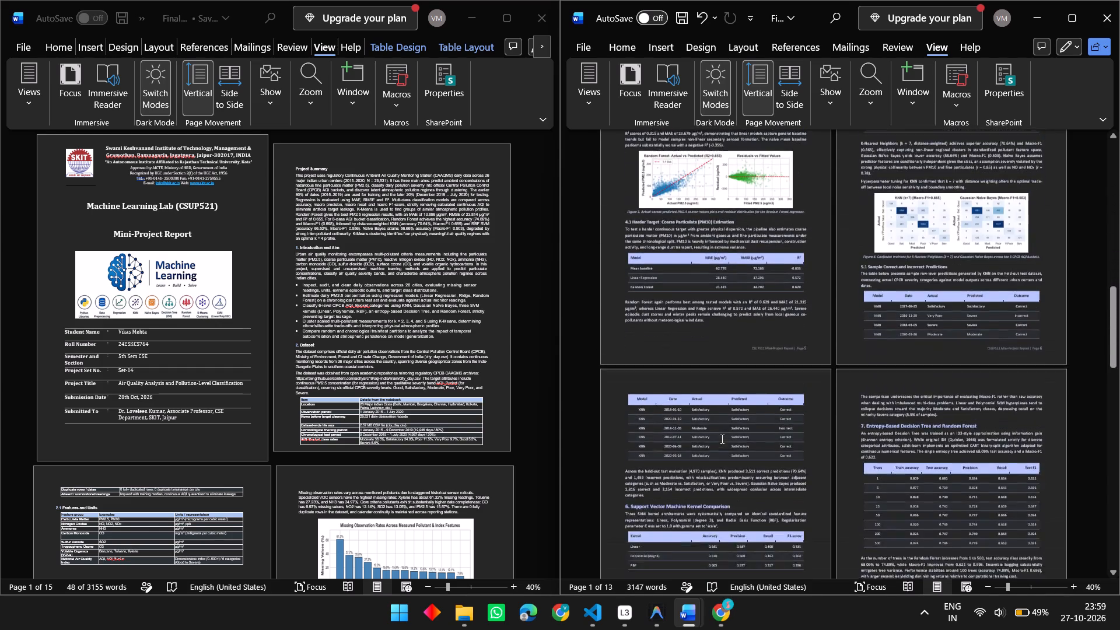
{"action": "scroll", "coordinate": [721, 439], "scroll_direction": "down", "scroll_amount": 11}
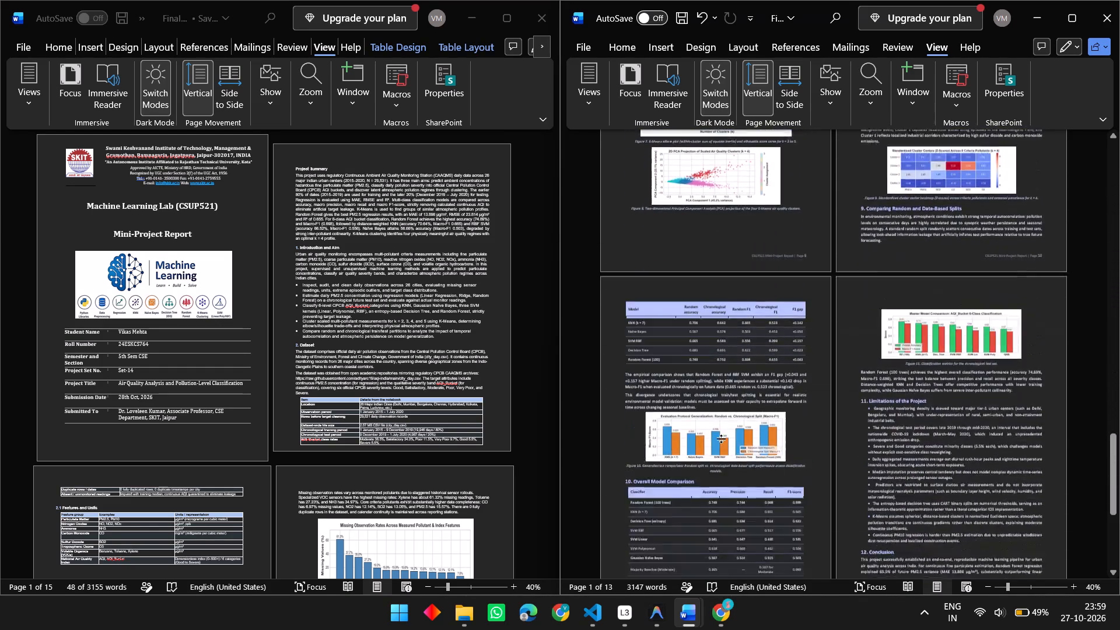
{"action": "scroll", "coordinate": [721, 439], "scroll_direction": "down", "scroll_amount": 5}
{"action": "scroll", "coordinate": [721, 439], "scroll_direction": "up", "scroll_amount": 20}
{"action": "scroll", "coordinate": [721, 439], "scroll_direction": "up", "scroll_amount": 20}
{"action": "scroll", "coordinate": [721, 439], "scroll_direction": "up", "scroll_amount": 20}
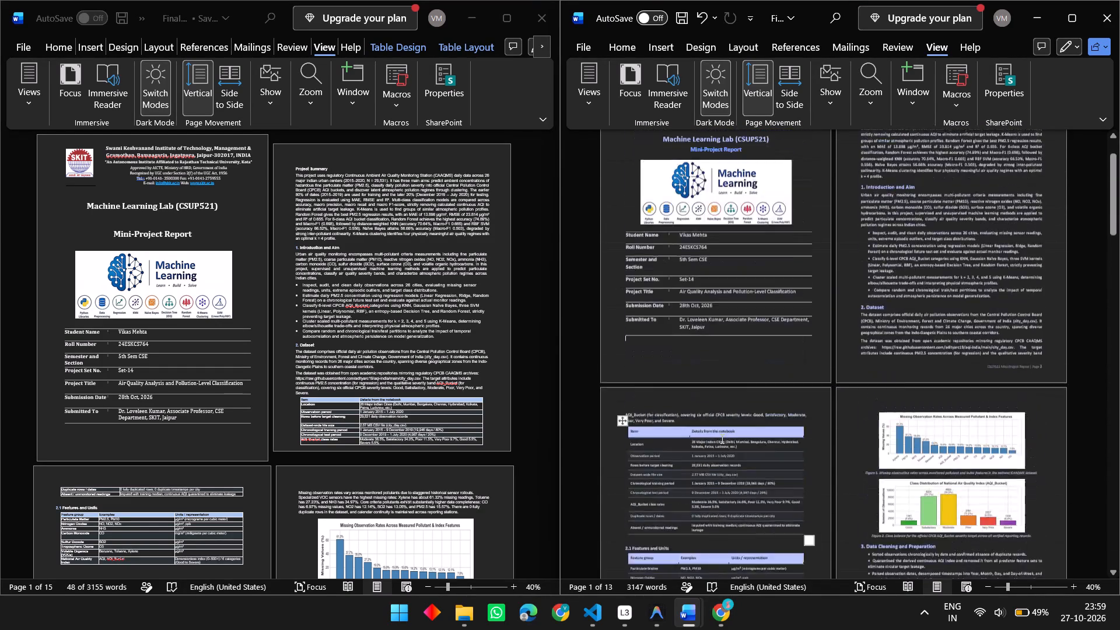
{"action": "scroll", "coordinate": [721, 439], "scroll_direction": "up", "scroll_amount": 8}
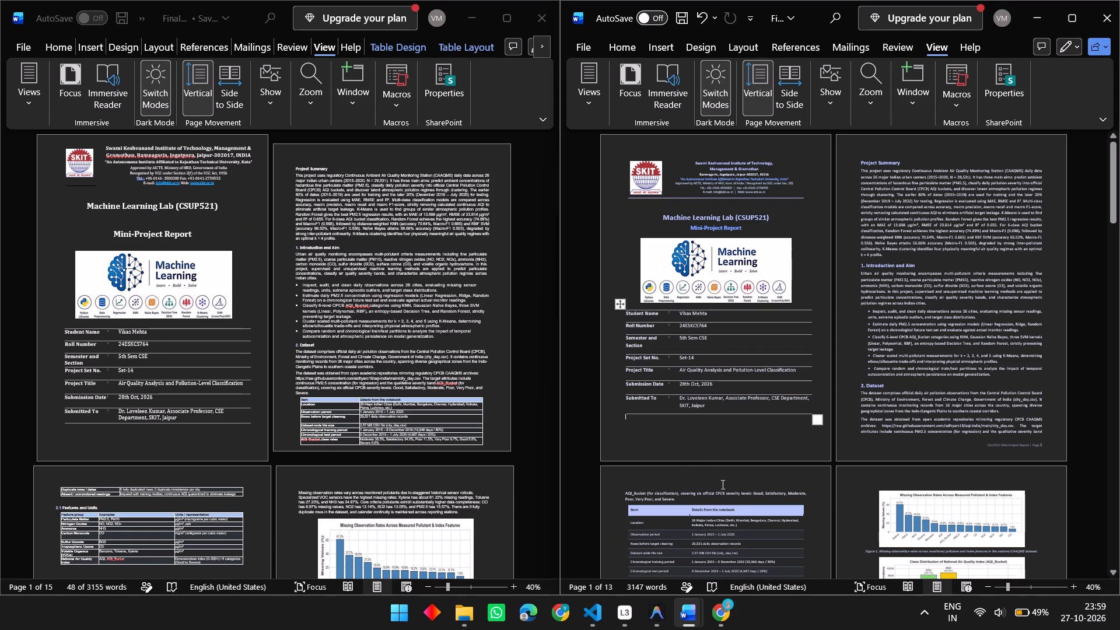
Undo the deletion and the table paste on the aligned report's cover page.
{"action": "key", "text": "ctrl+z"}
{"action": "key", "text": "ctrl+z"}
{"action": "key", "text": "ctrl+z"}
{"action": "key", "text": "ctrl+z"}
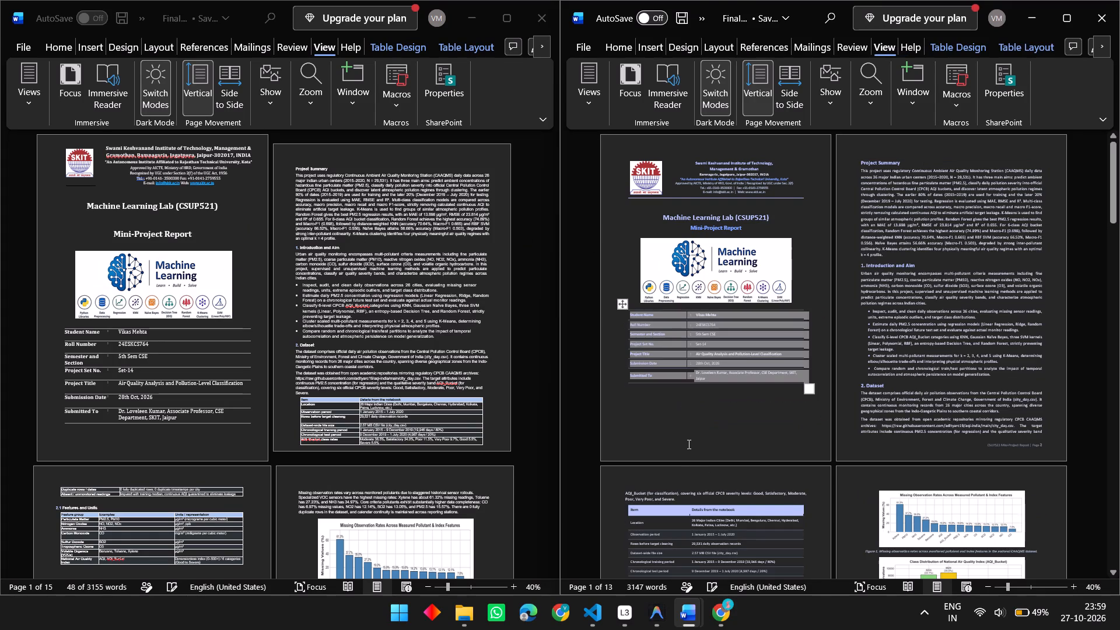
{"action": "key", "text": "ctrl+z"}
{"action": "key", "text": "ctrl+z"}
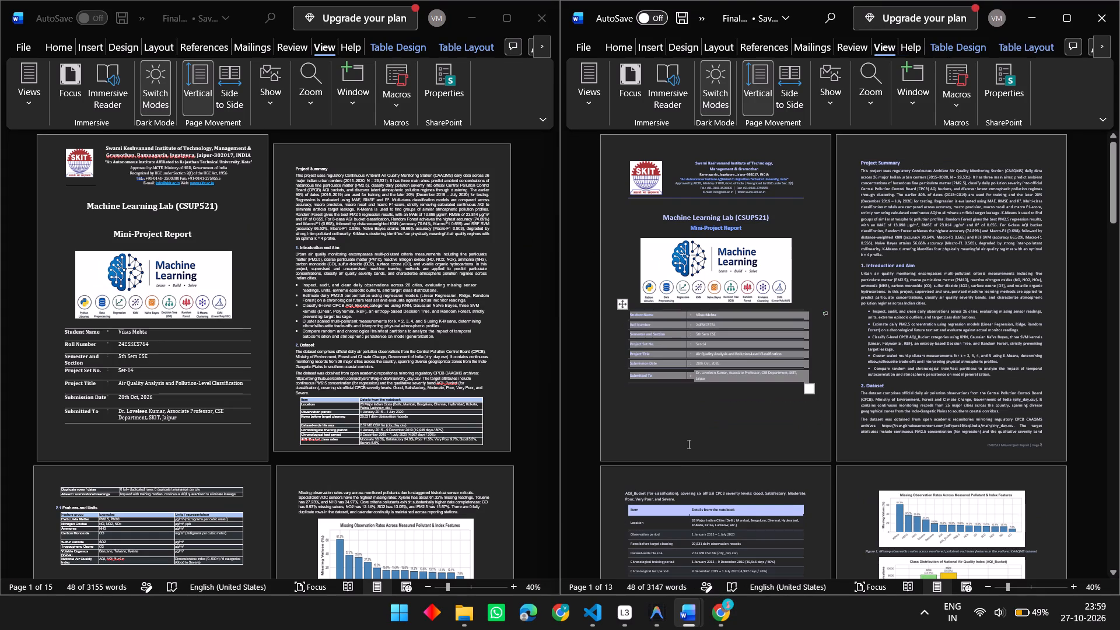
Examine the layout of the aligned report's pages through to the references at the end.
{"action": "scroll", "coordinate": [740, 450], "scroll_direction": "down", "scroll_amount": 4}
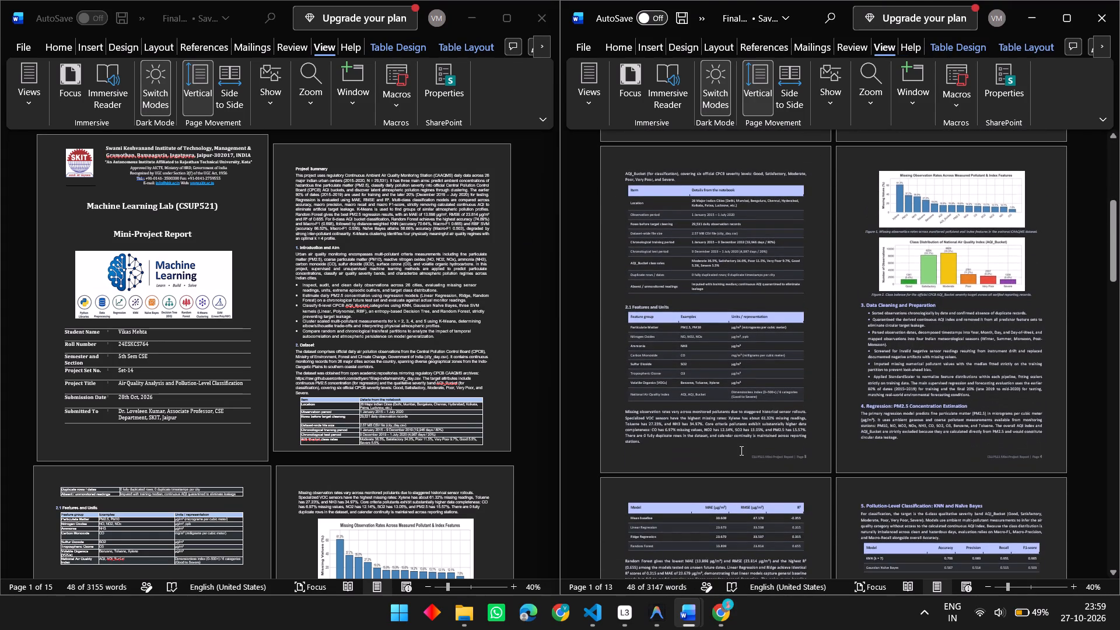
{"action": "scroll", "coordinate": [740, 450], "scroll_direction": "up", "scroll_amount": 7, "text": "ctrl"}
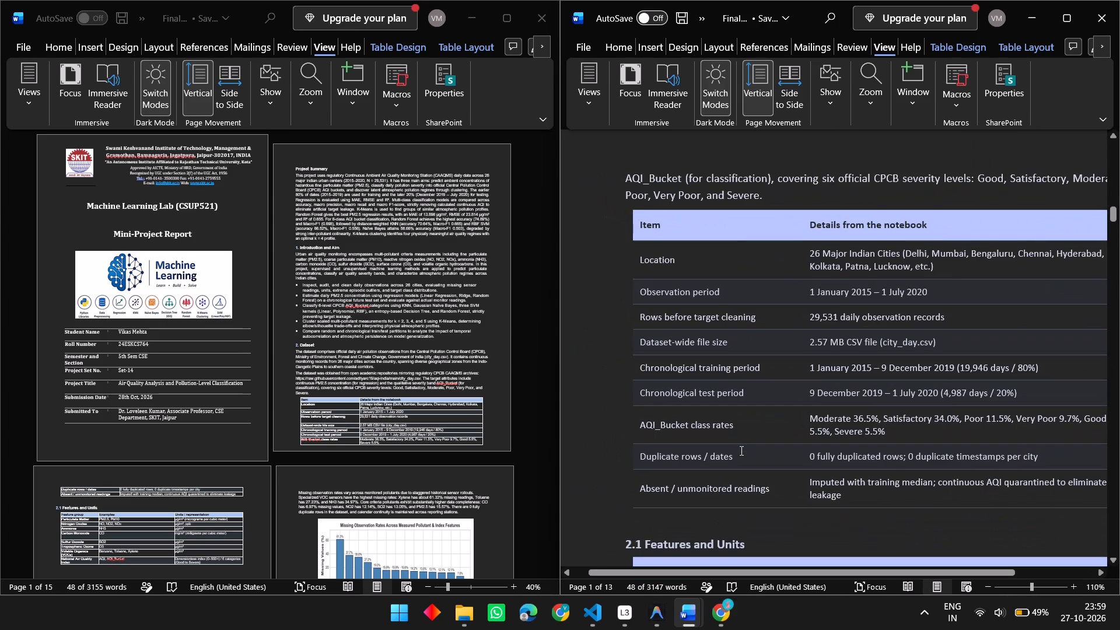
{"action": "scroll", "coordinate": [740, 450], "scroll_direction": "down", "scroll_amount": 8, "text": "ctrl"}
{"action": "scroll", "coordinate": [740, 450], "scroll_direction": "down", "scroll_amount": 4}
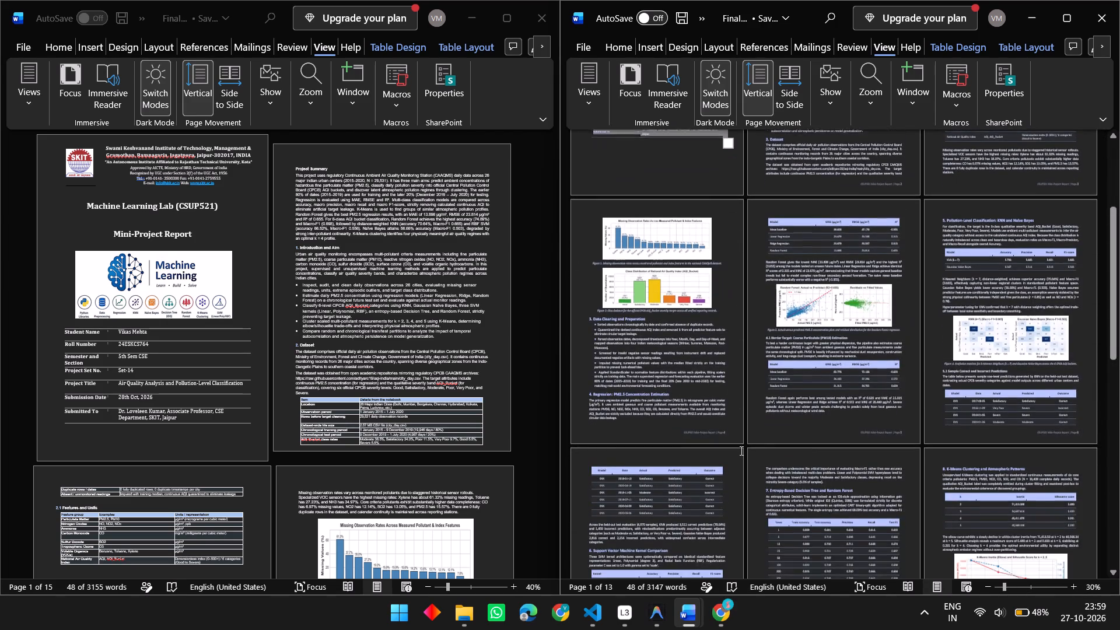
{"action": "scroll", "coordinate": [740, 450], "scroll_direction": "down", "scroll_amount": 11}
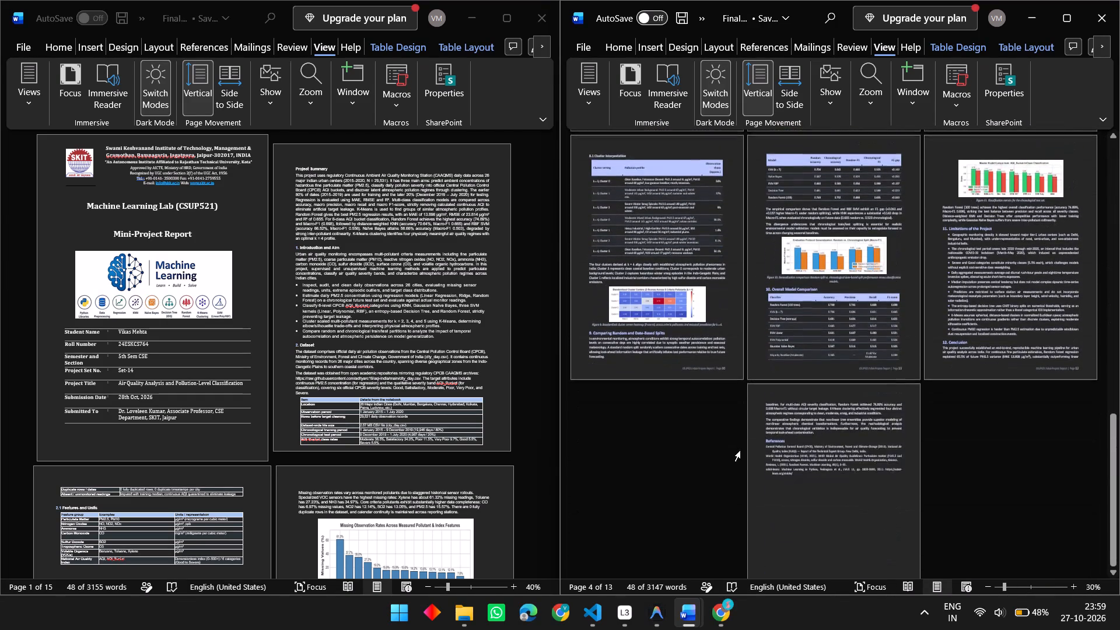
{"action": "scroll", "coordinate": [740, 450], "scroll_direction": "down", "scroll_amount": 2}
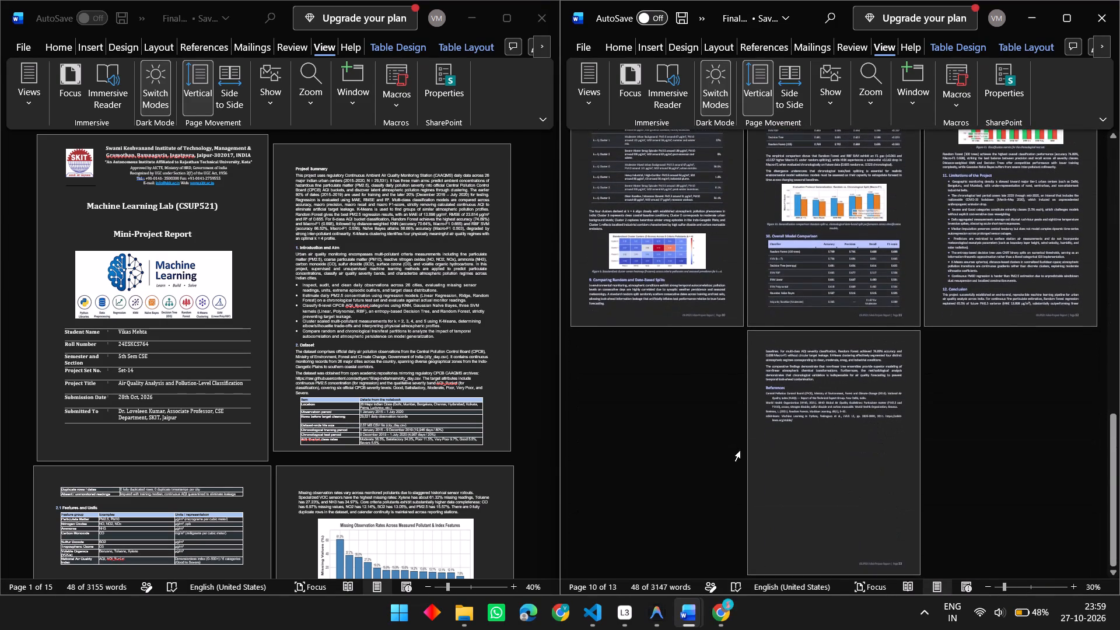
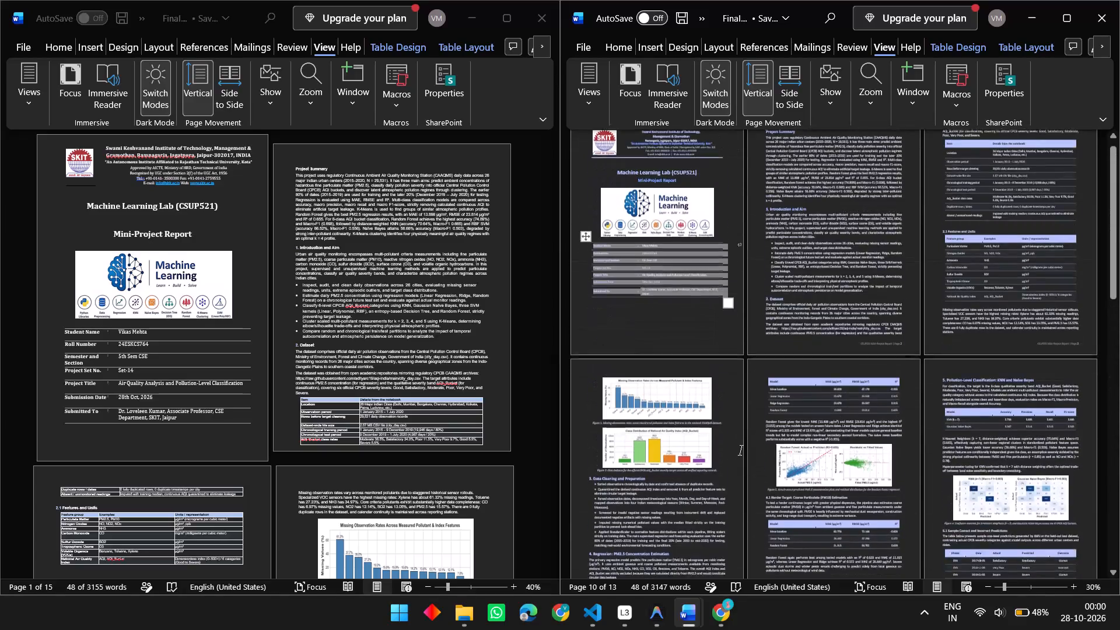
Switch to the Machine Learning Lab-Mini Project Cover Page in Google Docs and download it as a Microsoft Word (.docx) file.
{"action": "scroll", "coordinate": [740, 450], "scroll_direction": "up", "scroll_amount": 8}
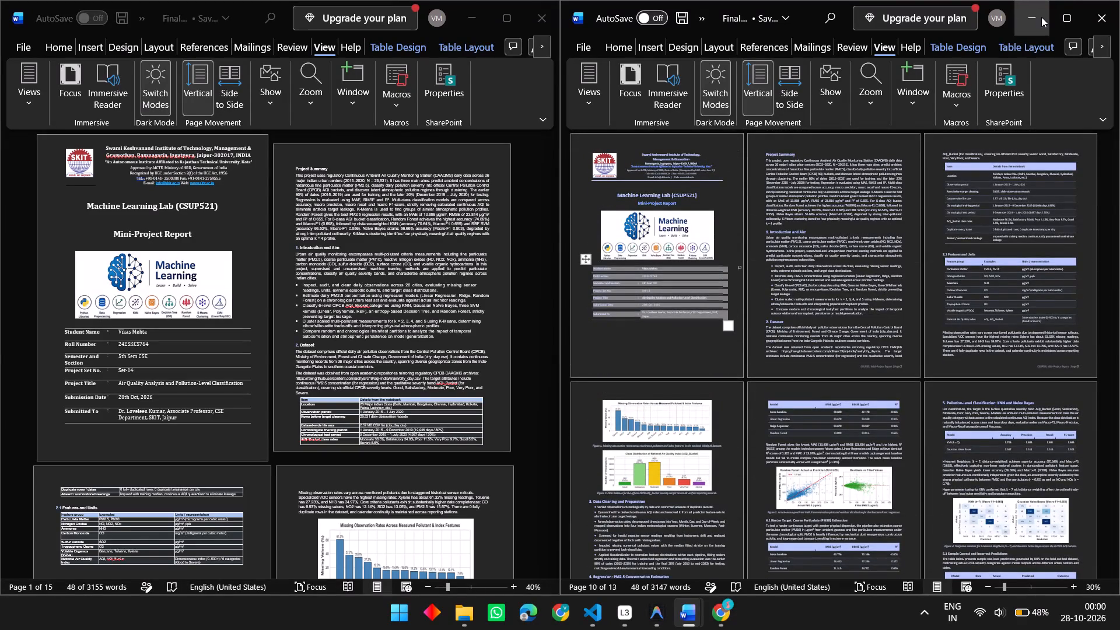
{"action": "left_click", "coordinate": [1041, 17]}
{"action": "left_click", "coordinate": [476, 24]}
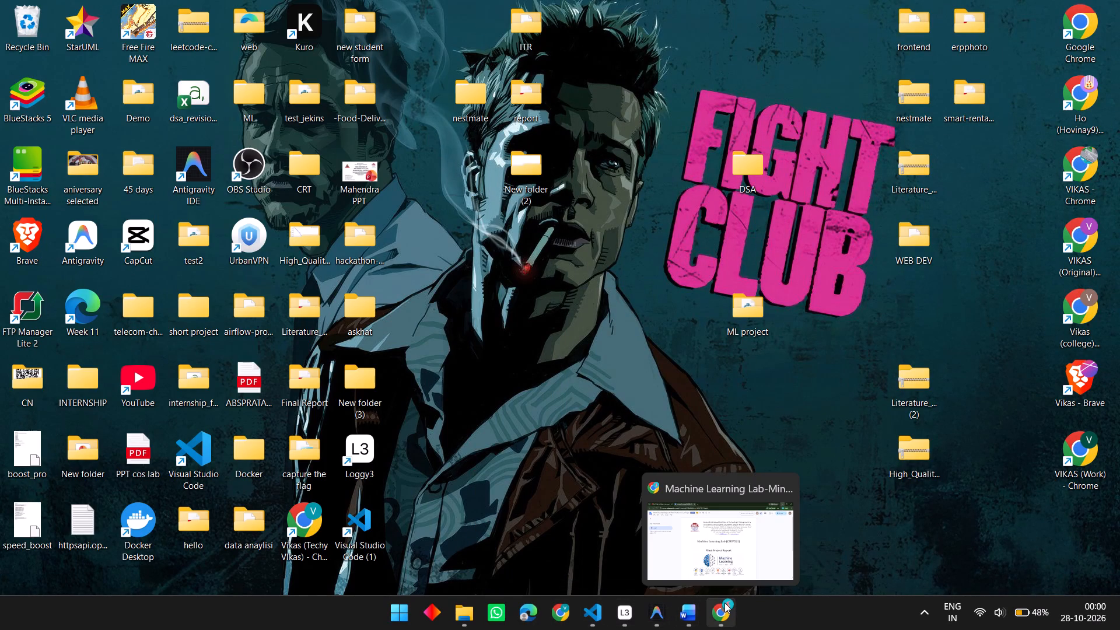
{"action": "left_click", "coordinate": [697, 542]}
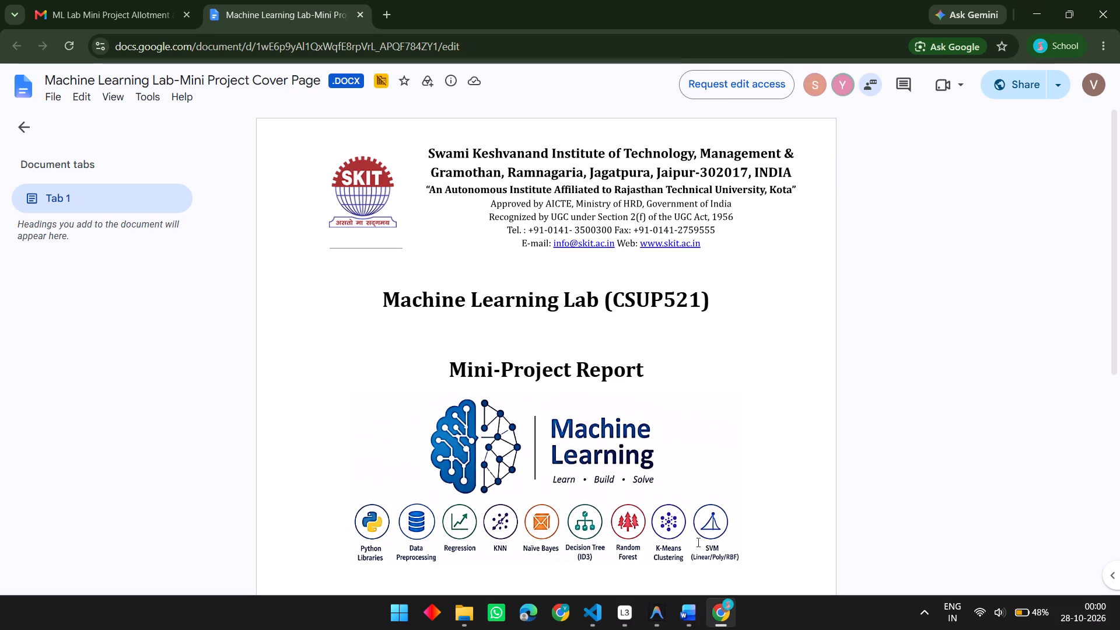
{"action": "scroll", "coordinate": [603, 326], "scroll_direction": "down", "scroll_amount": 9}
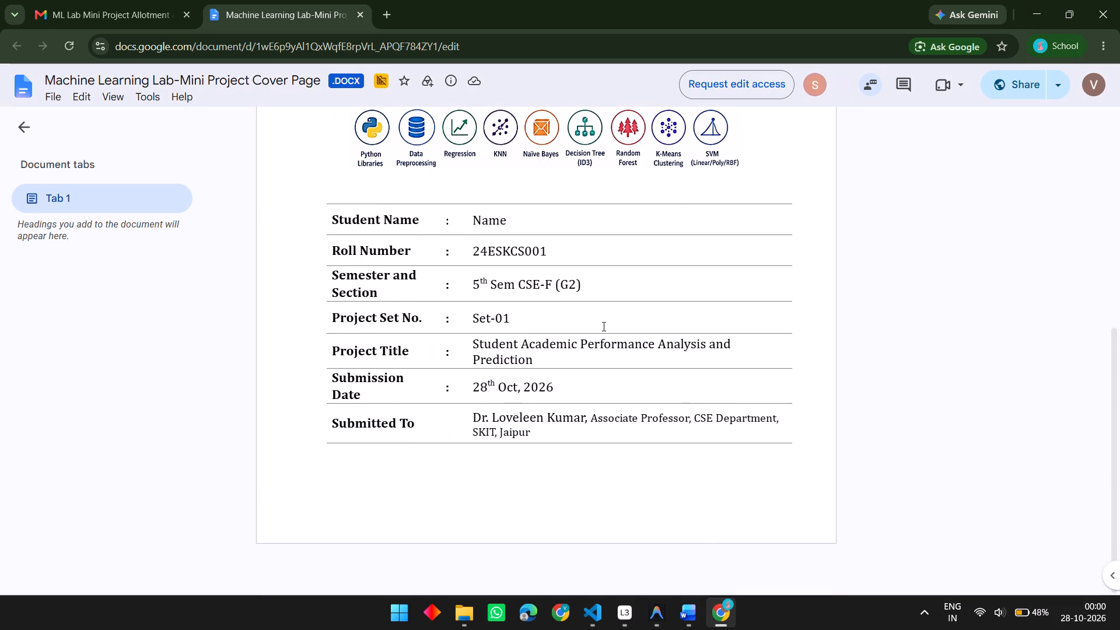
{"action": "scroll", "coordinate": [603, 326], "scroll_direction": "up", "scroll_amount": 7}
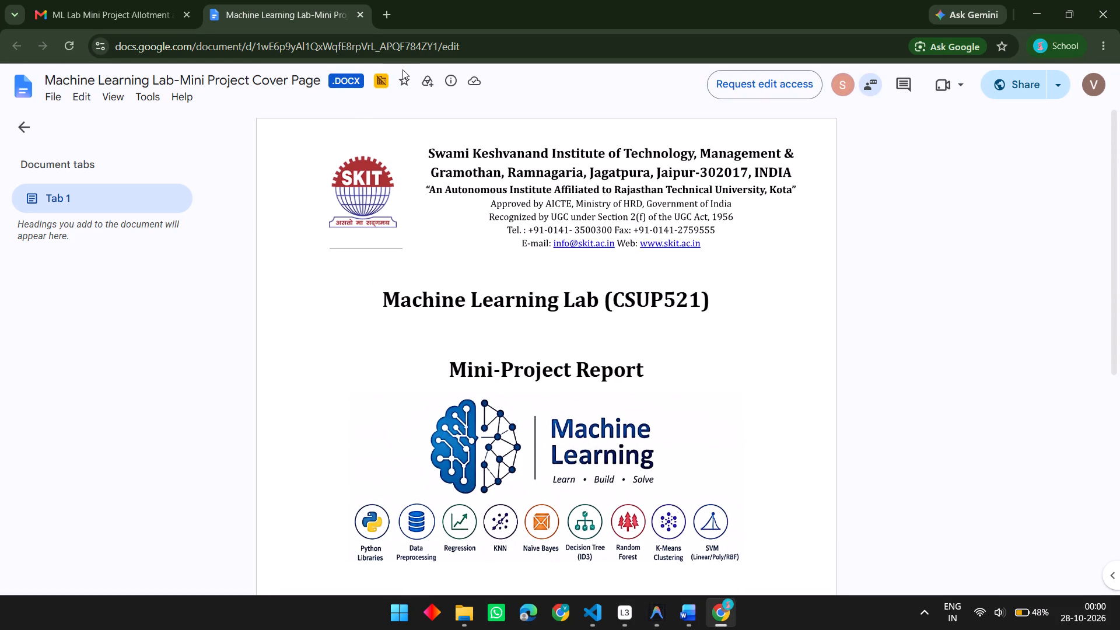
{"action": "left_click", "coordinate": [55, 92]}
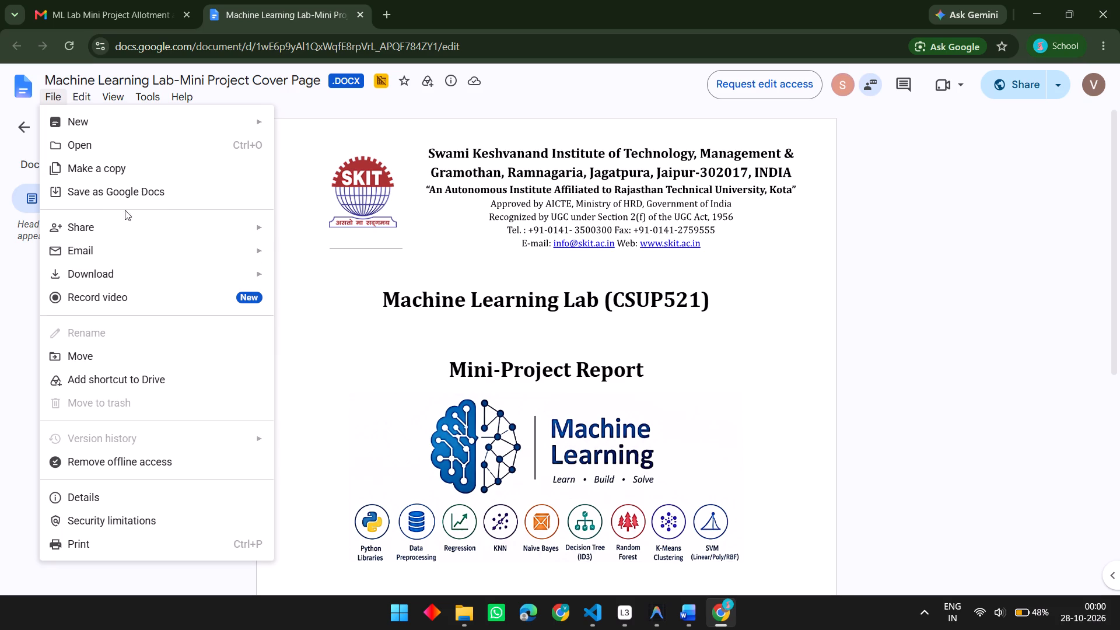
{"action": "left_click", "coordinate": [99, 281]}
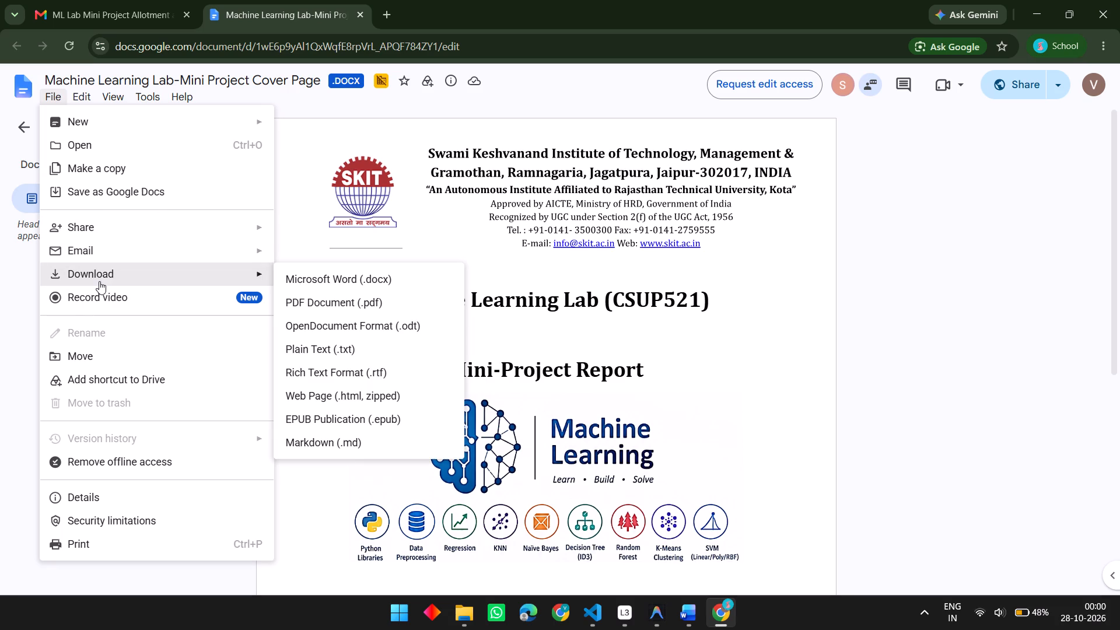
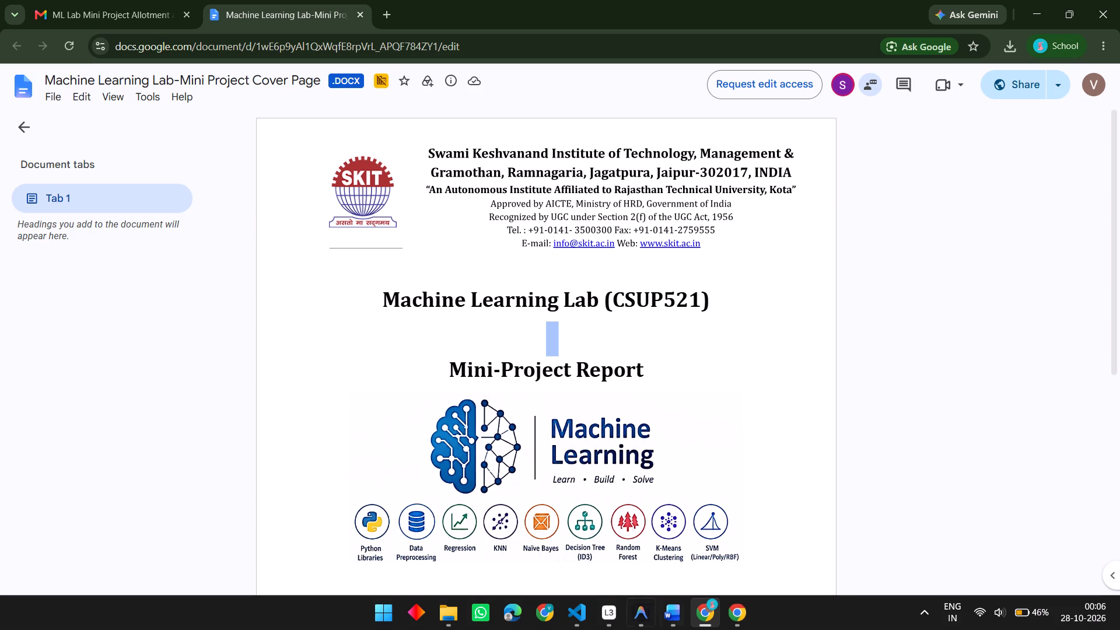
{"action": "scroll", "coordinate": [925, 384], "scroll_direction": "down", "scroll_amount": 1}
{"action": "left_click", "coordinate": [699, 336]}
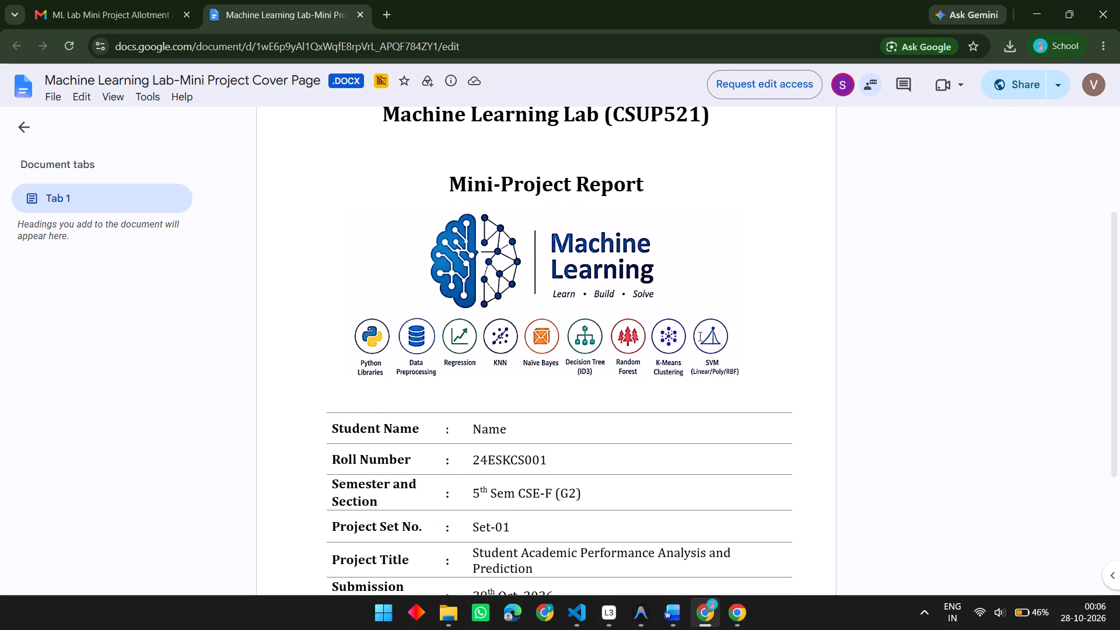
{"action": "scroll", "coordinate": [707, 266], "scroll_direction": "up", "scroll_amount": 2}
{"action": "scroll", "coordinate": [707, 266], "scroll_direction": "down", "scroll_amount": 3}
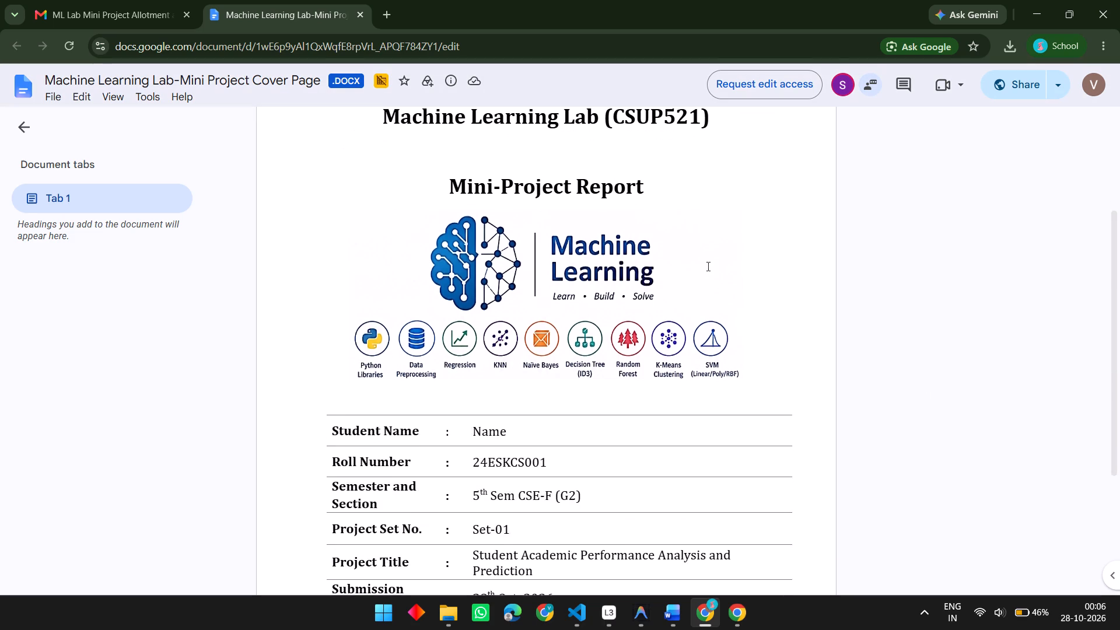
{"action": "scroll", "coordinate": [707, 266], "scroll_direction": "down", "scroll_amount": 1}
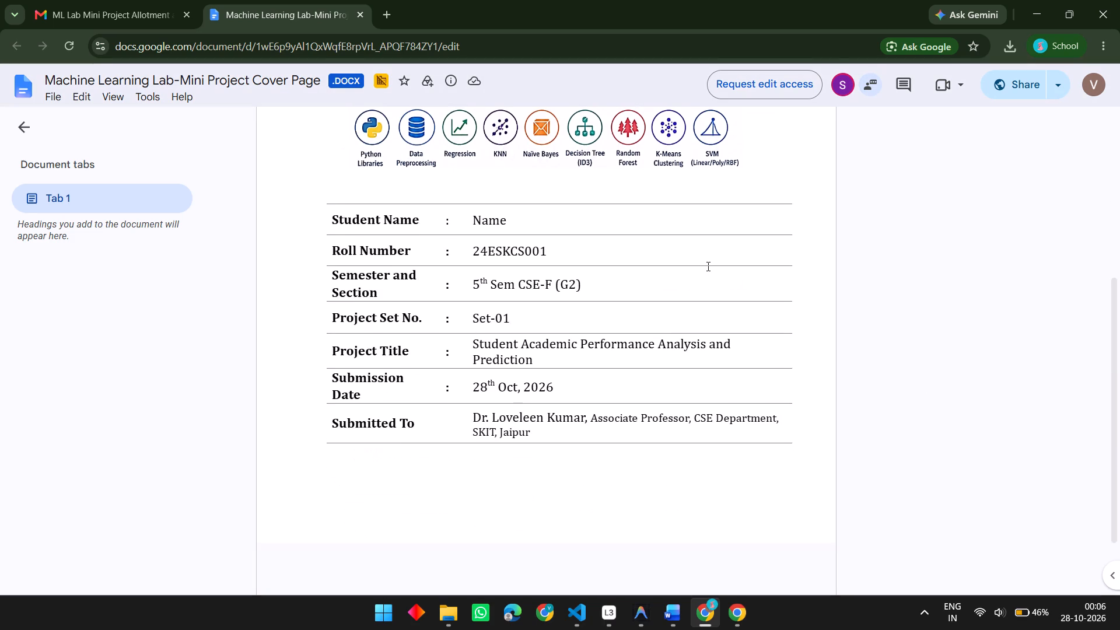
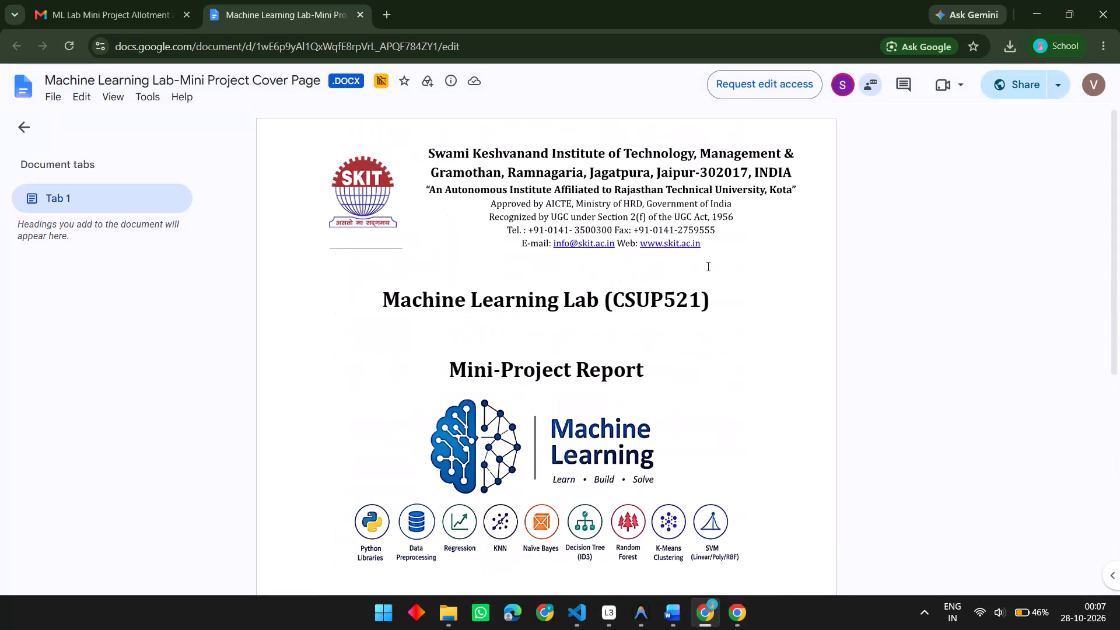
Examine the cover page template again, from the institute letterhead and machine learning graphics down to the student details table.
{"action": "scroll", "coordinate": [707, 266], "scroll_direction": "down", "scroll_amount": 5}
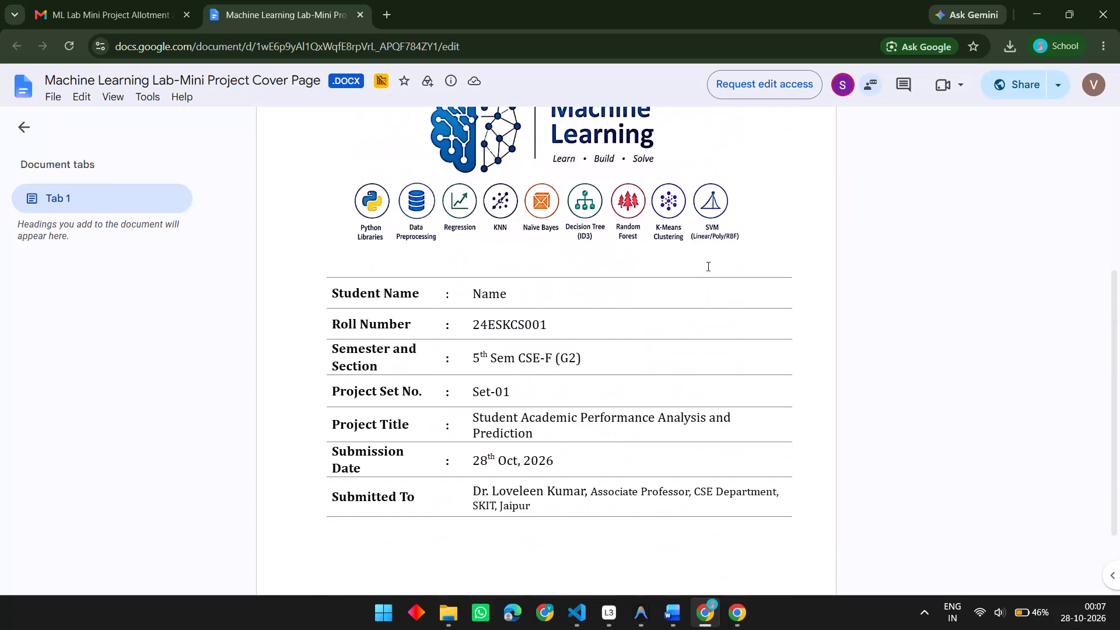
{"action": "scroll", "coordinate": [707, 266], "scroll_direction": "up", "scroll_amount": 7}
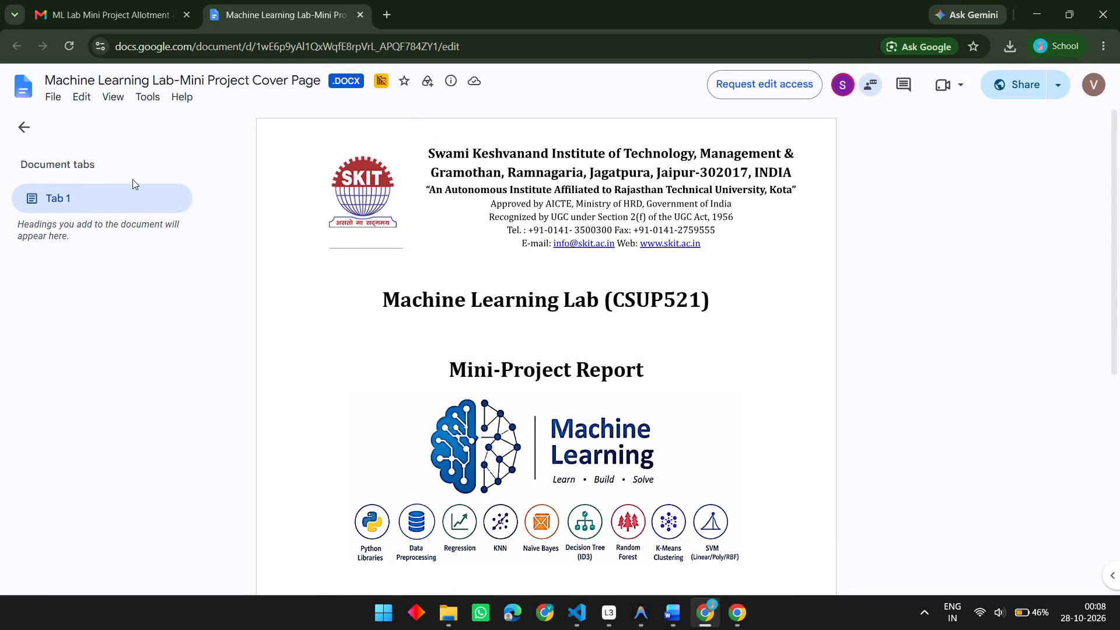
{"action": "scroll", "coordinate": [496, 418], "scroll_direction": "down", "scroll_amount": 4}
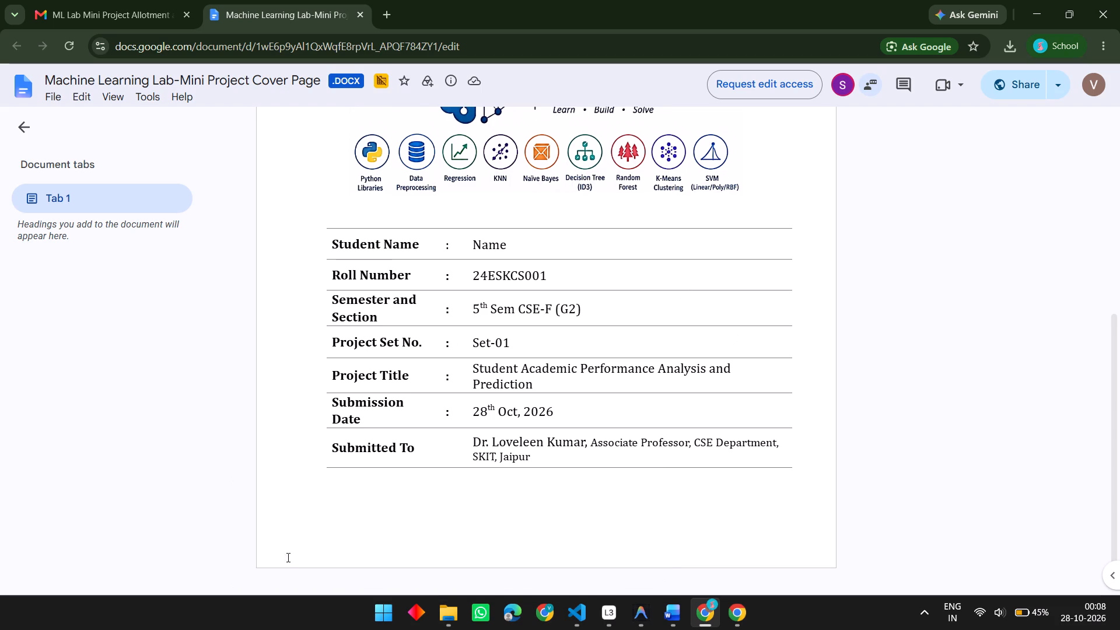
{"action": "scroll", "coordinate": [631, 310], "scroll_direction": "up", "scroll_amount": 5}
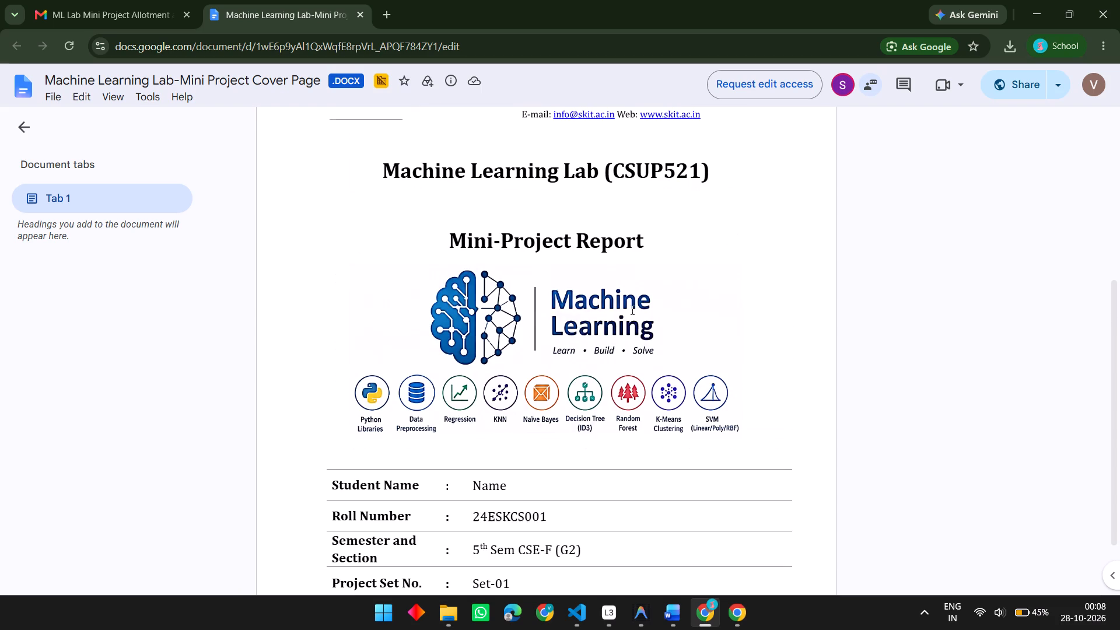
{"action": "scroll", "coordinate": [631, 310], "scroll_direction": "down", "scroll_amount": 7}
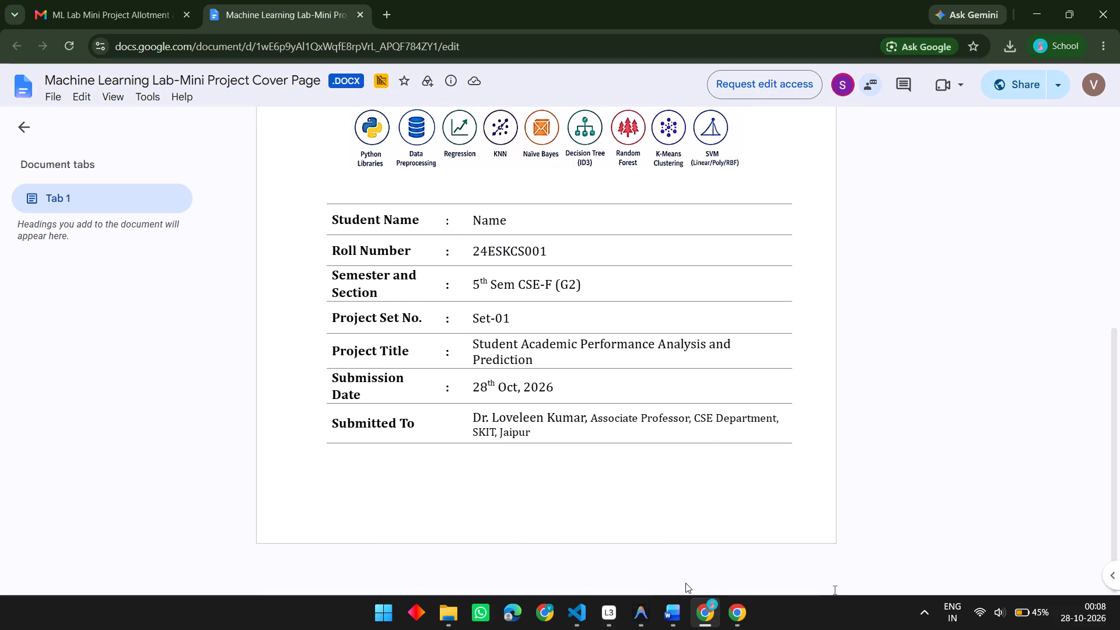
Close all the open Word windows, including the Final_Report_Air_Quality document.
{"action": "left_click", "coordinate": [677, 609]}
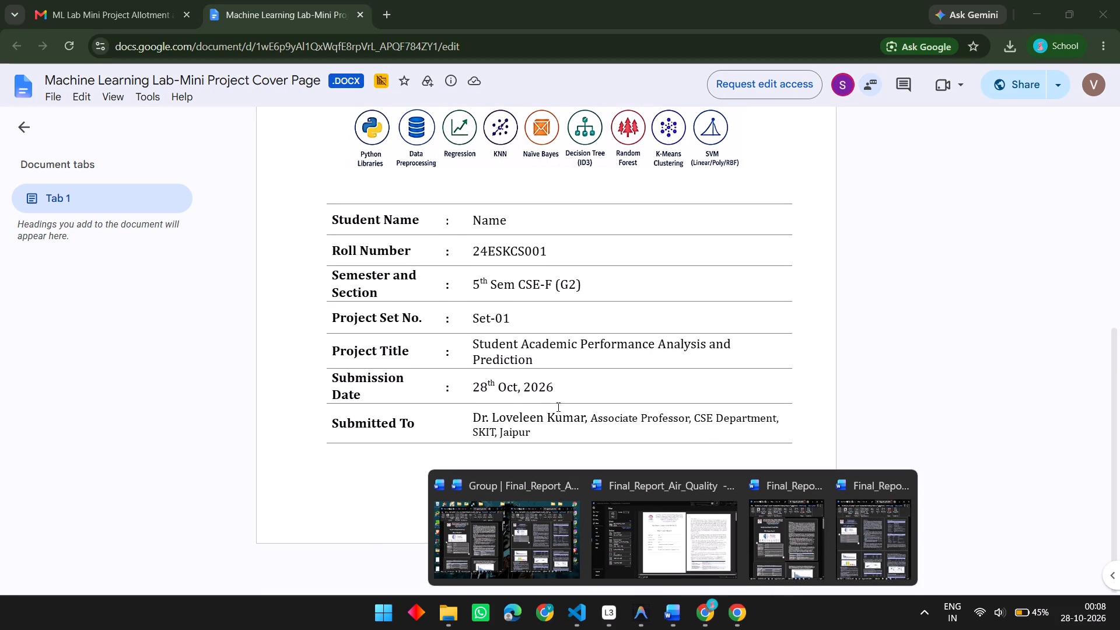
{"action": "left_click", "coordinate": [570, 488]}
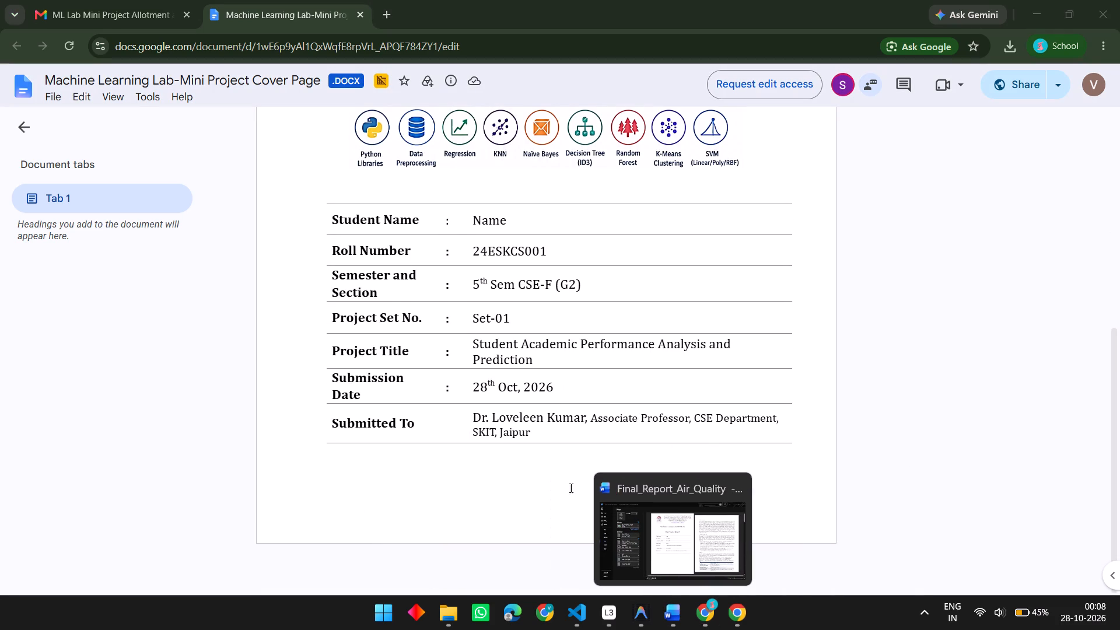
{"action": "left_click", "coordinate": [733, 482]}
Open the most recently downloaded template copy, Machine Learning Lab-Mini Project Cover Page (1).docx.
{"action": "left_click", "coordinate": [1003, 44]}
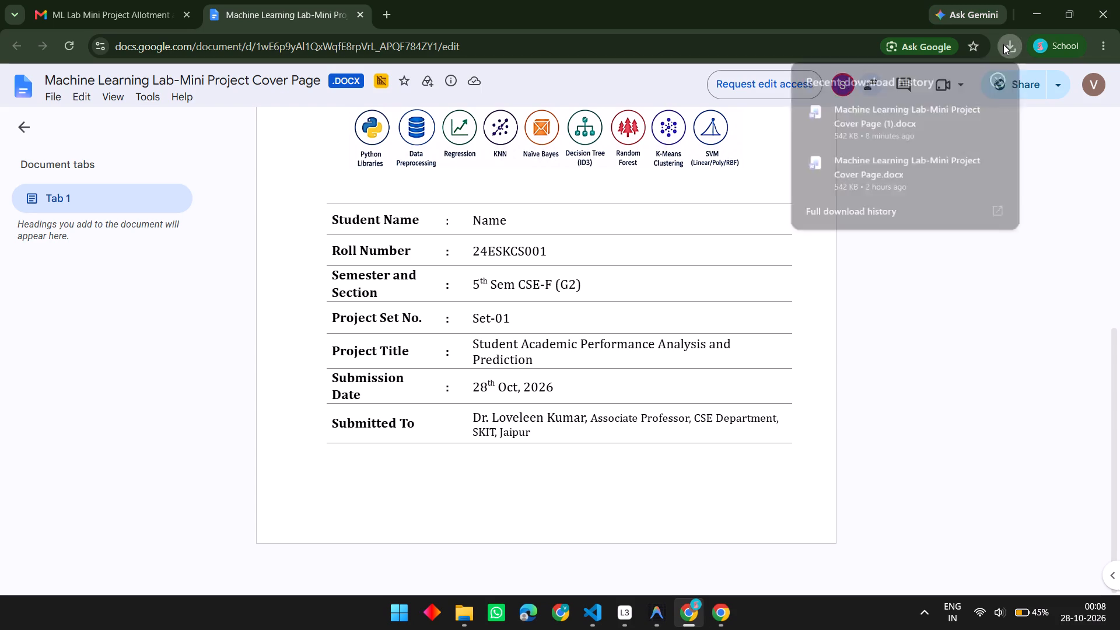
{"action": "left_click", "coordinate": [863, 114]}
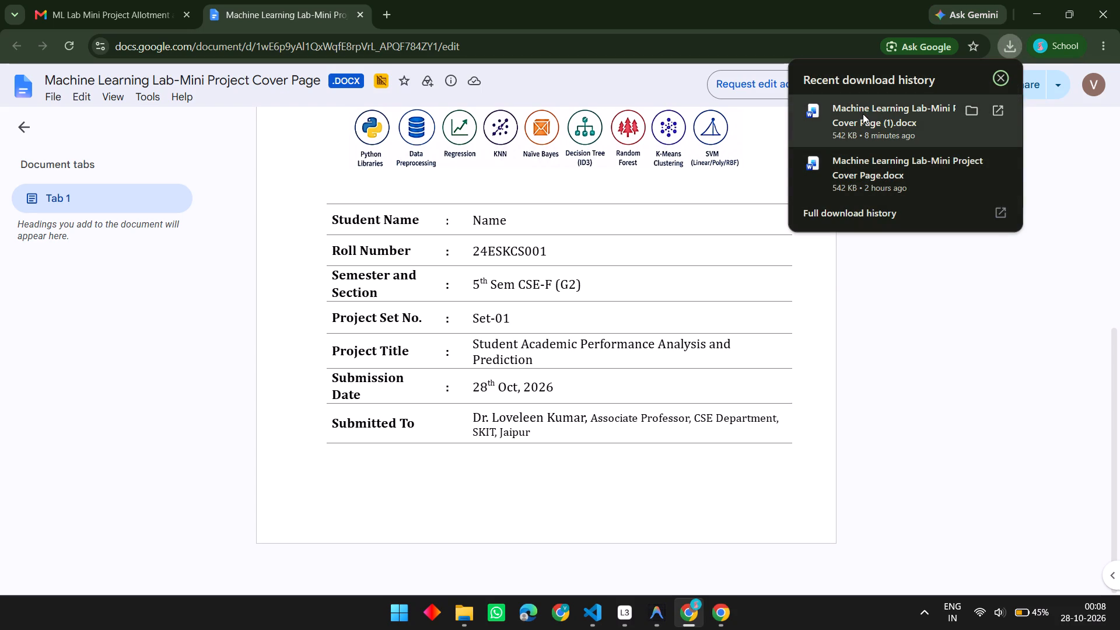
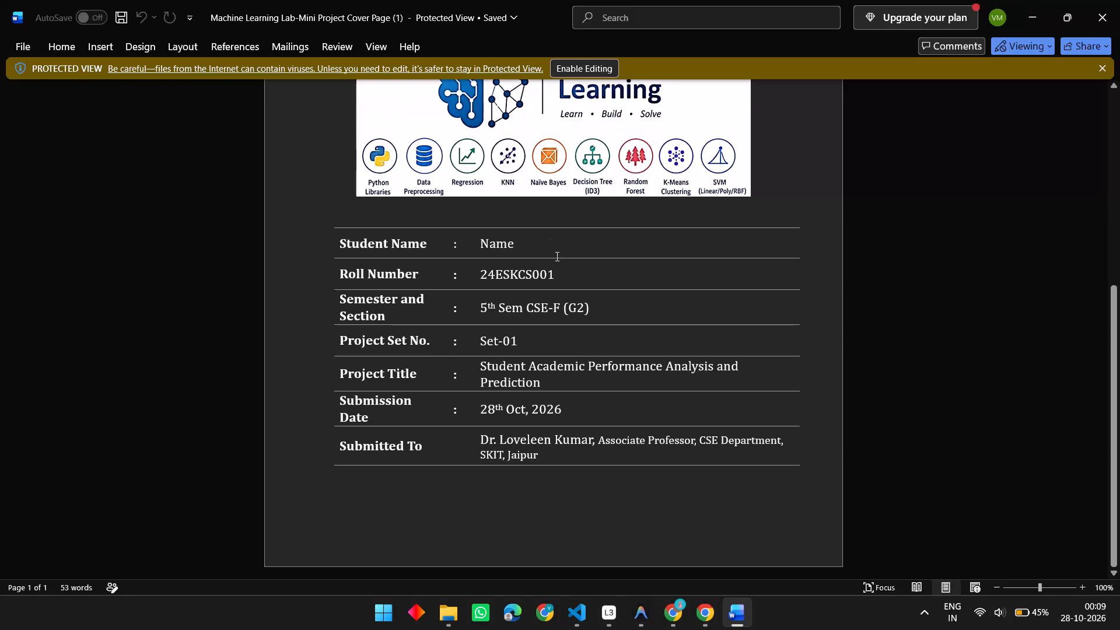
Enable editing of the cover page template that is open in Protected View.
{"action": "left_click", "coordinate": [544, 248]}
{"action": "key", "text": "BackSpace"}
{"action": "key", "text": "BackSpace"}
{"action": "key", "text": "BackSpace"}
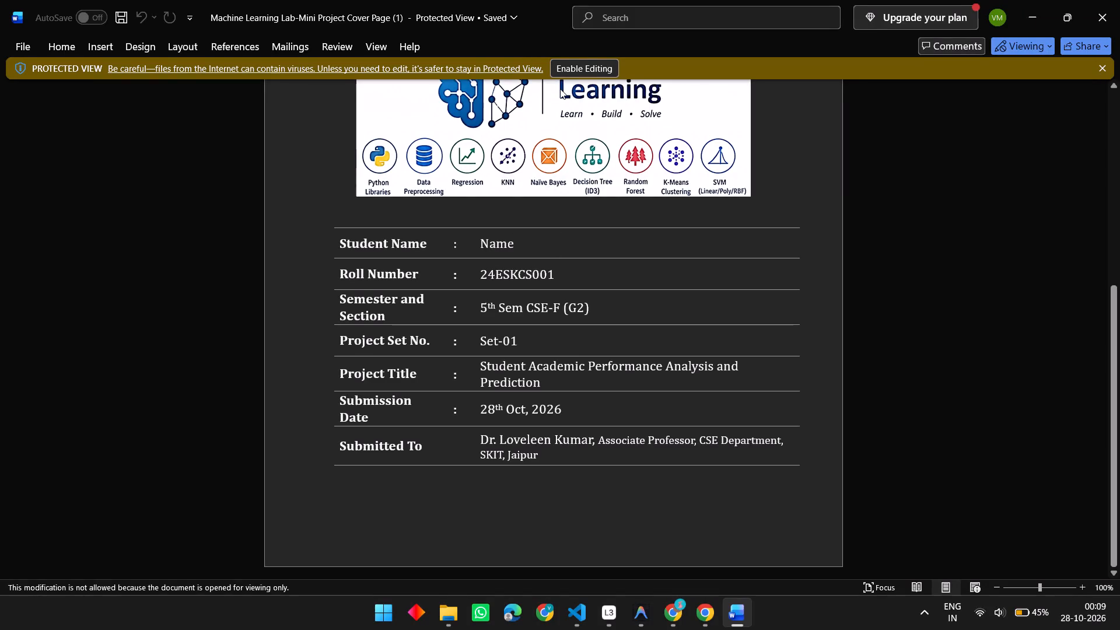
{"action": "left_click", "coordinate": [565, 65]}
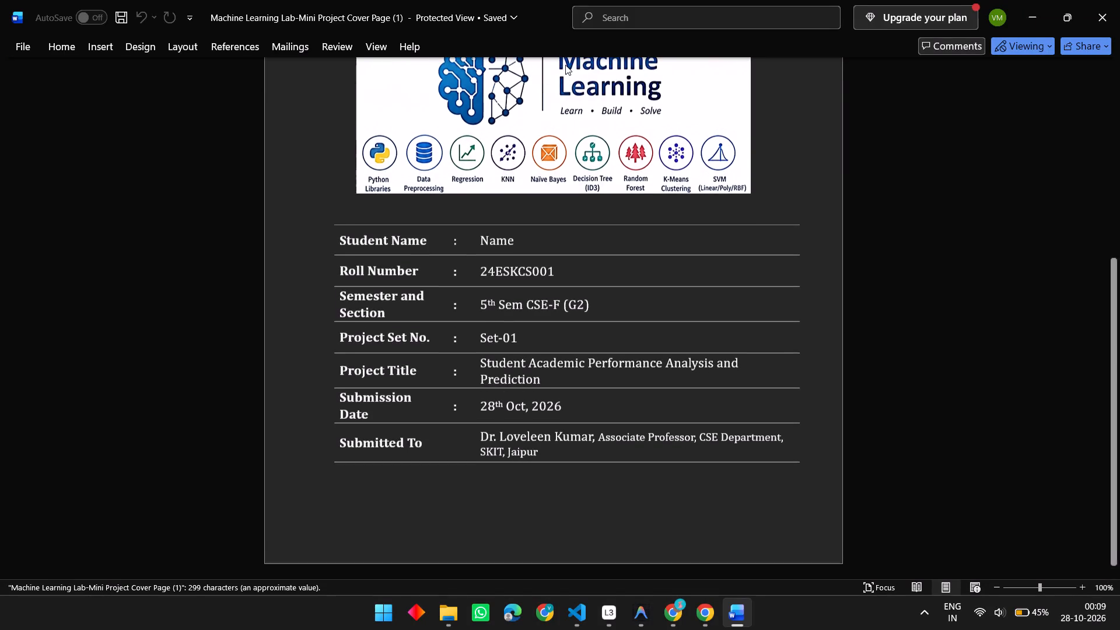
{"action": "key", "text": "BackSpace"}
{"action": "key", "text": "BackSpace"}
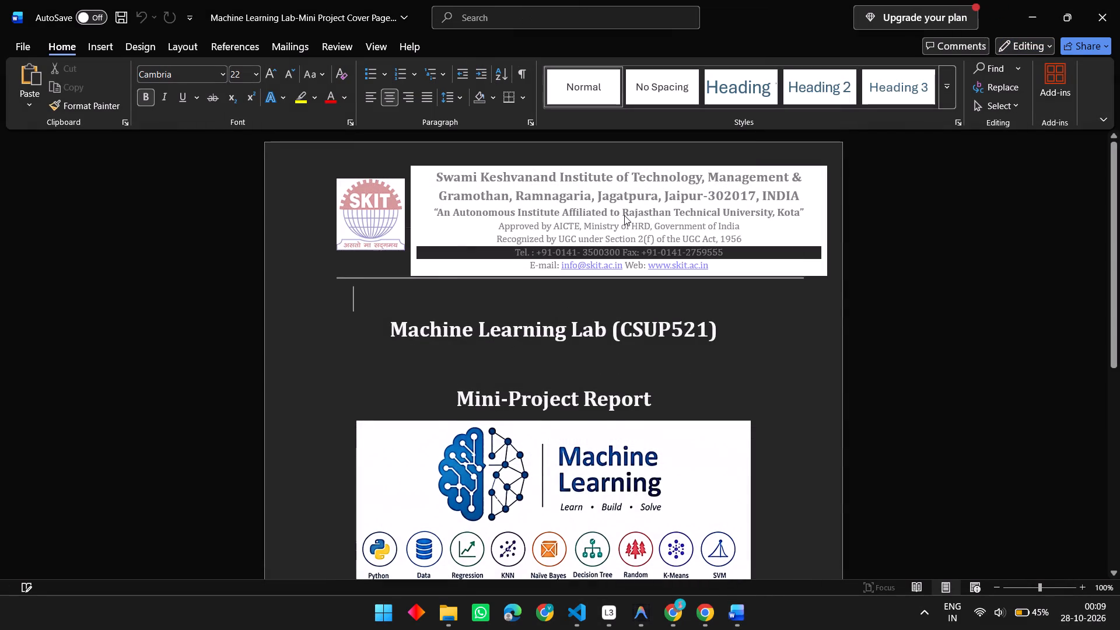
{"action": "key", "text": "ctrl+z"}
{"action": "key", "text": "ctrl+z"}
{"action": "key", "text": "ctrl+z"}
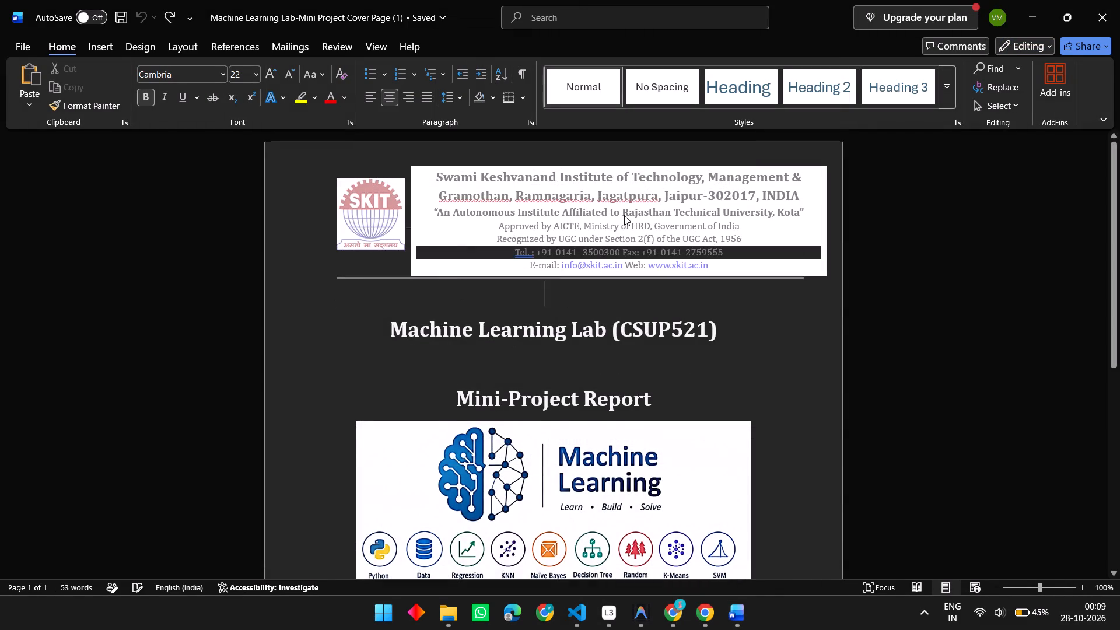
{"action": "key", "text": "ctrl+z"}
Replace the placeholder in the Student Name row of the details table with the student's full name.
{"action": "scroll", "coordinate": [288, 352], "scroll_direction": "down", "scroll_amount": 3}
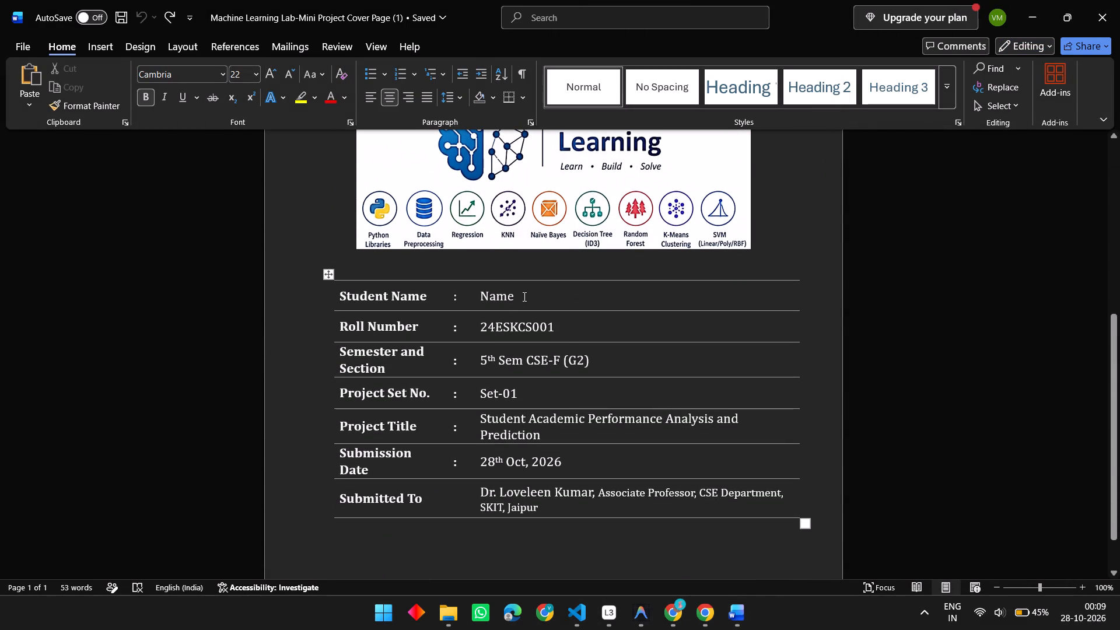
{"action": "left_click", "coordinate": [523, 296]}
{"action": "key", "text": "BackSpace"}
{"action": "key", "text": "BackSpace"}
{"action": "key", "text": "BackSpace"}
{"action": "key", "text": "BackSpace"}
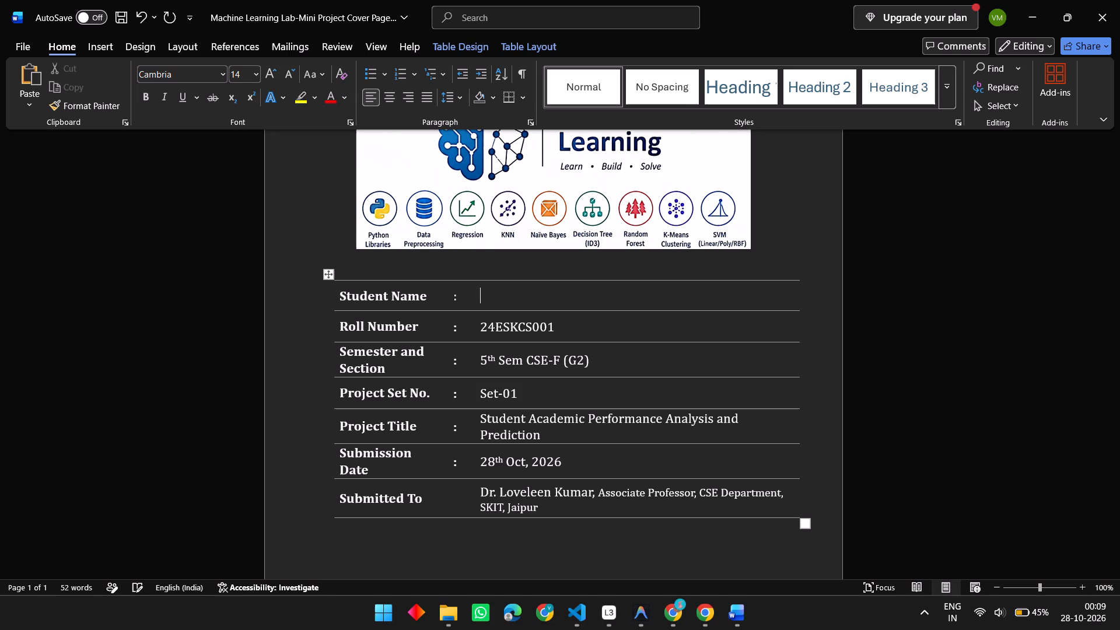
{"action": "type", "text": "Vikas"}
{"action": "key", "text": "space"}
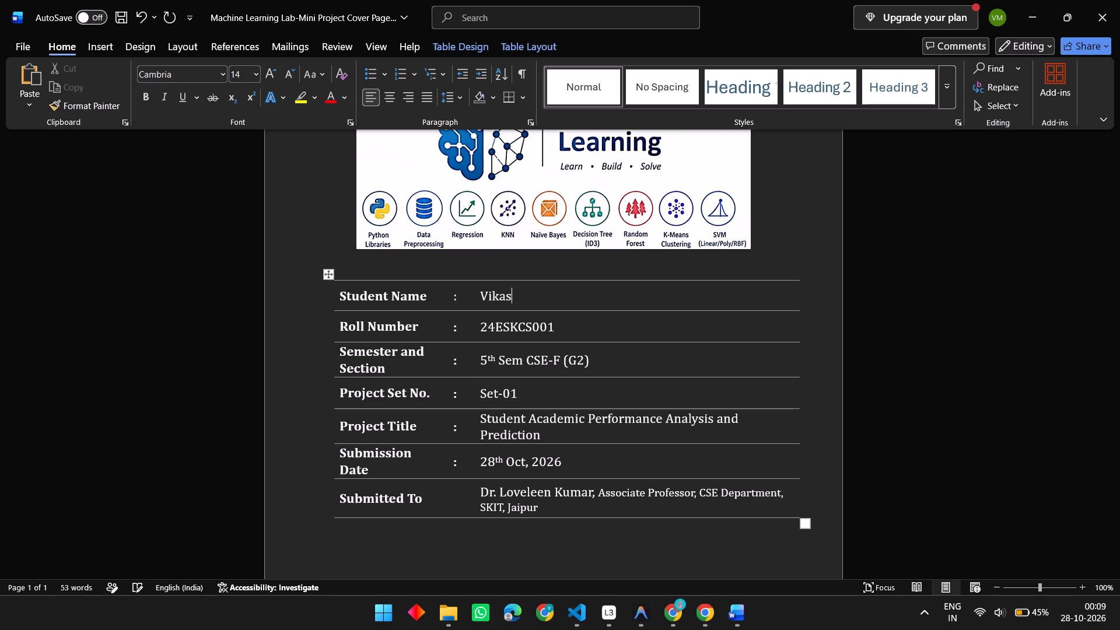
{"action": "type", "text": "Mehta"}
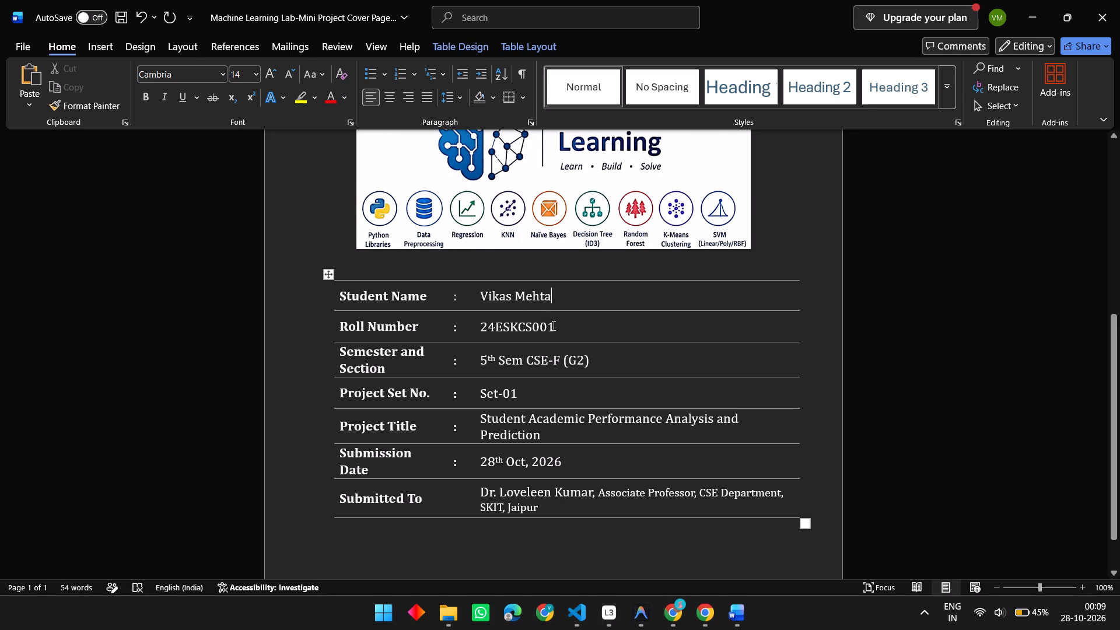
Replace the sample ending in the Roll Number row so that it gives the student's own roll number.
{"action": "left_click", "coordinate": [554, 326]}
{"action": "key", "text": "BackSpace"}
{"action": "key", "text": "BackSpace"}
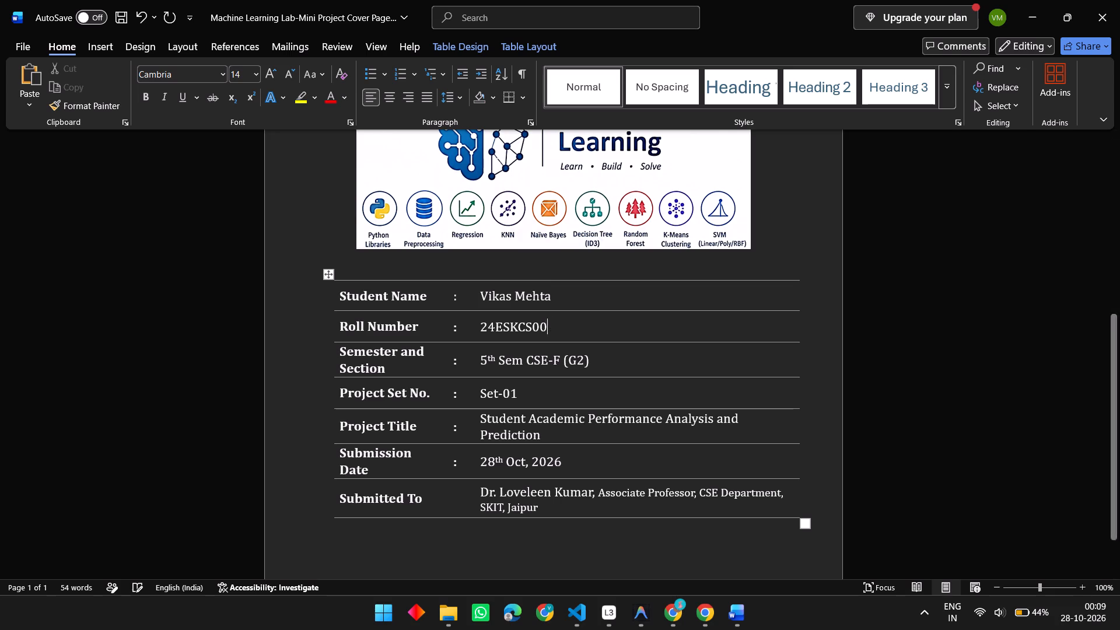
{"action": "key", "text": "BackSpace"}
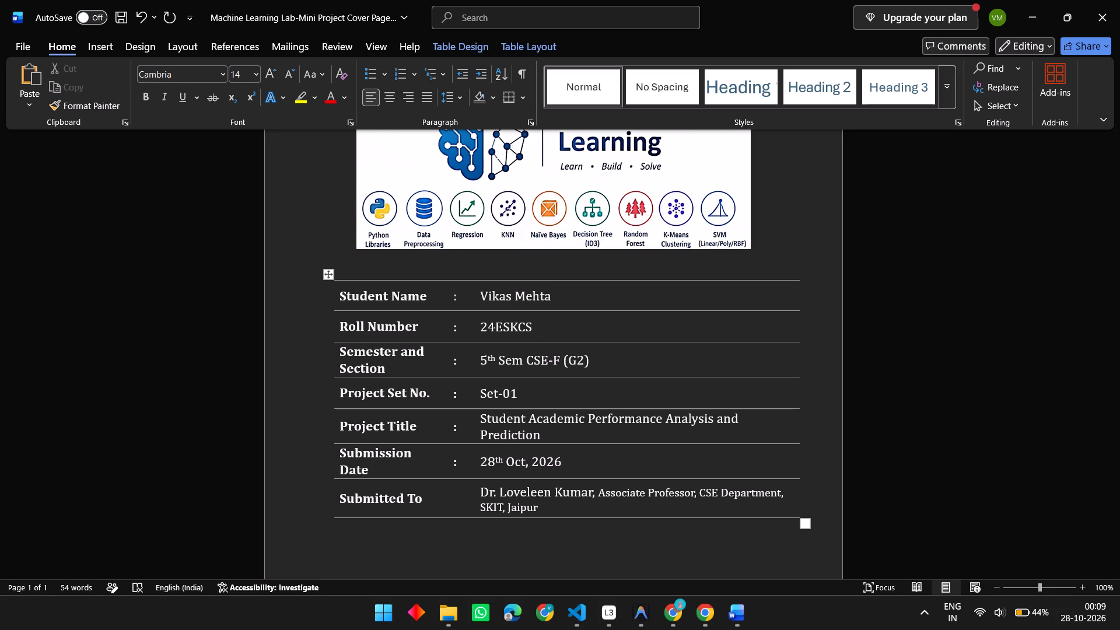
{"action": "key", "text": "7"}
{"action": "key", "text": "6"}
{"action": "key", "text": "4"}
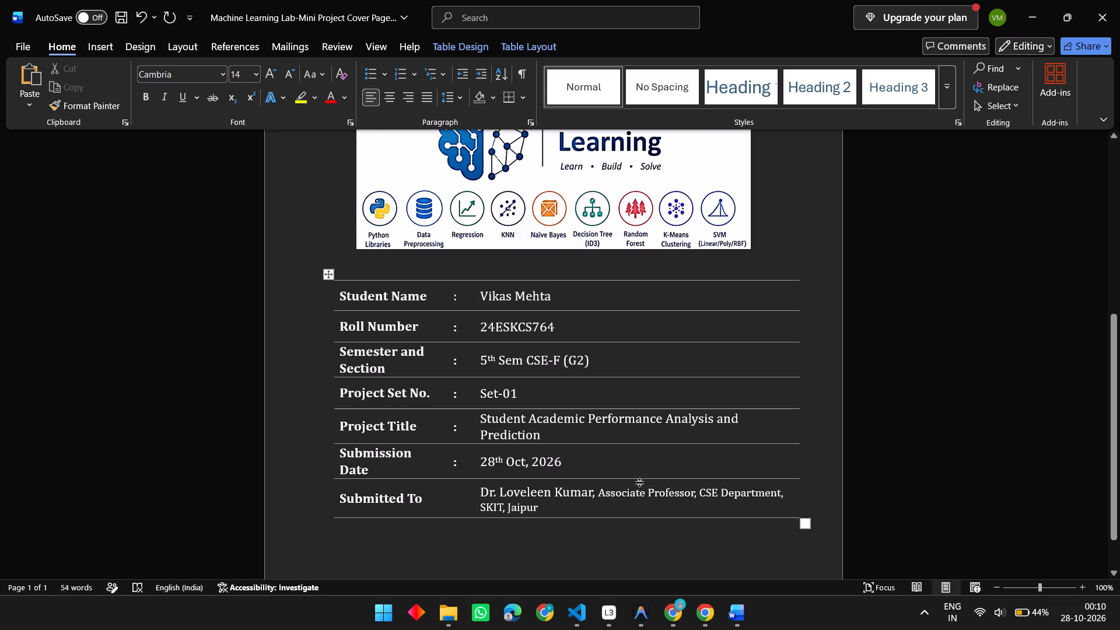
Set the Project Set No. in the details table to Set-14.
{"action": "left_click", "coordinate": [532, 394]}
{"action": "key", "text": "BackSpace"}
{"action": "key", "text": "BackSpace"}
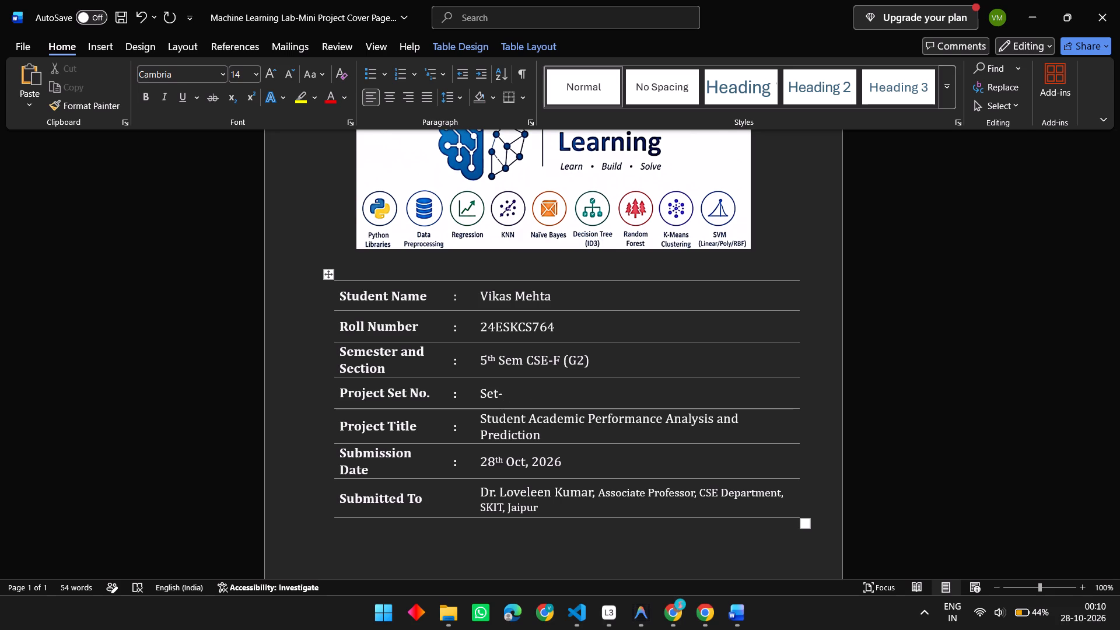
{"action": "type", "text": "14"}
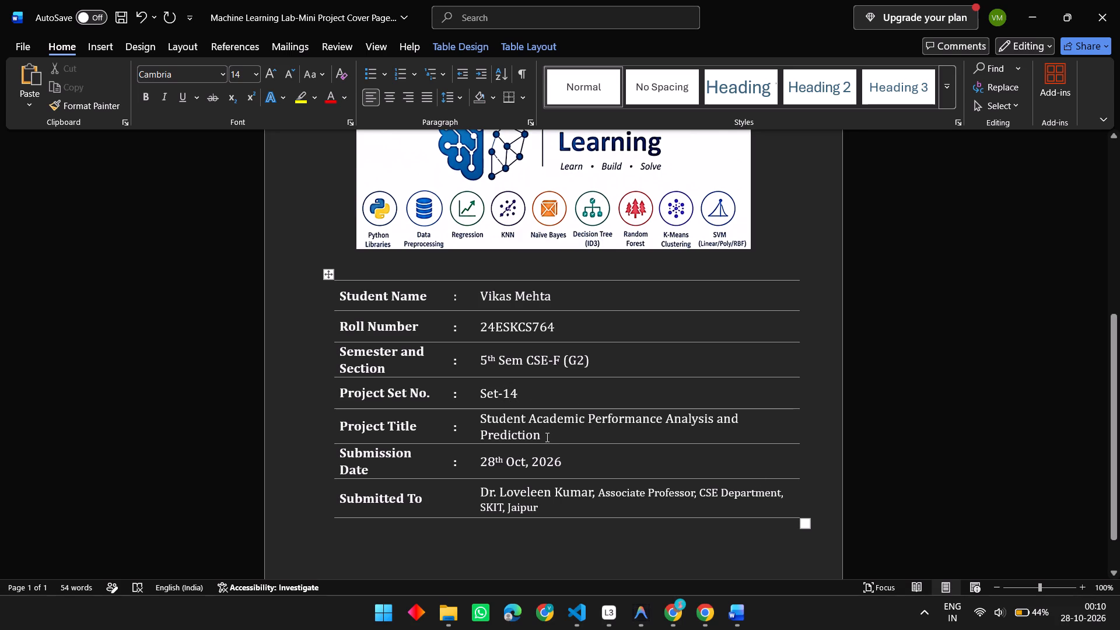
{"action": "left_click_drag", "start_coordinate": [546, 437], "coordinate": [492, 420]}
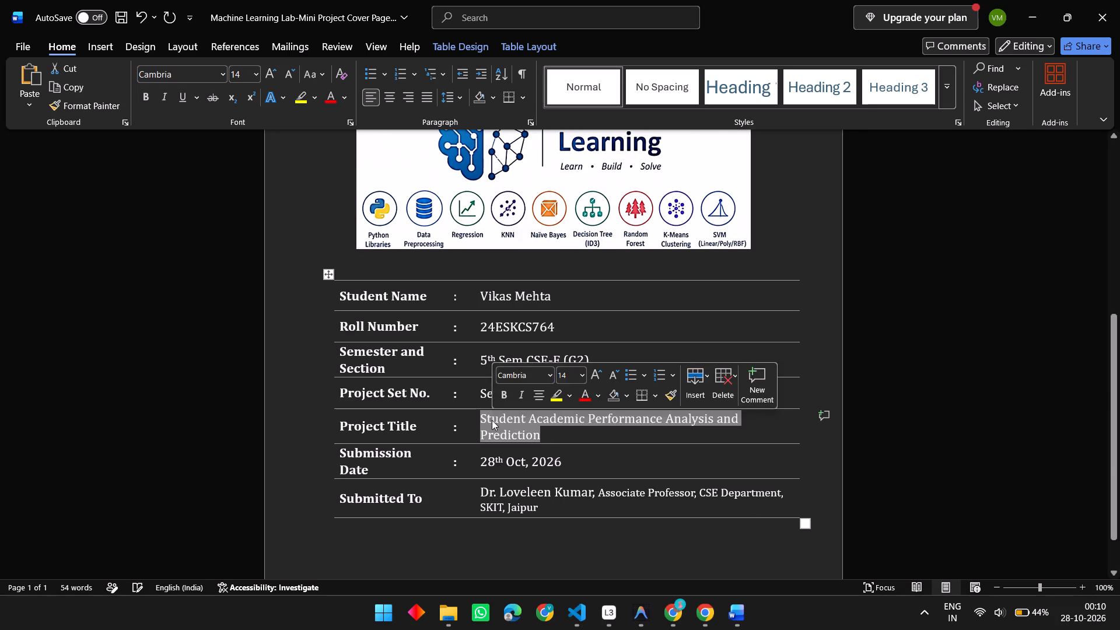
{"action": "key", "text": "BackSpace"}
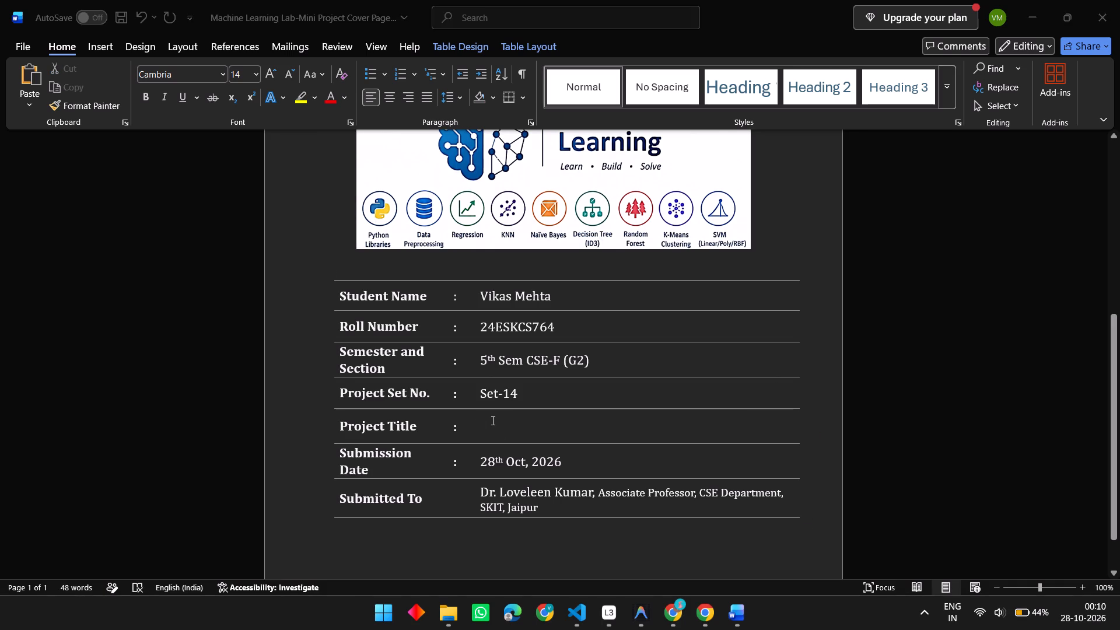
{"action": "left_click", "coordinate": [590, 171]}
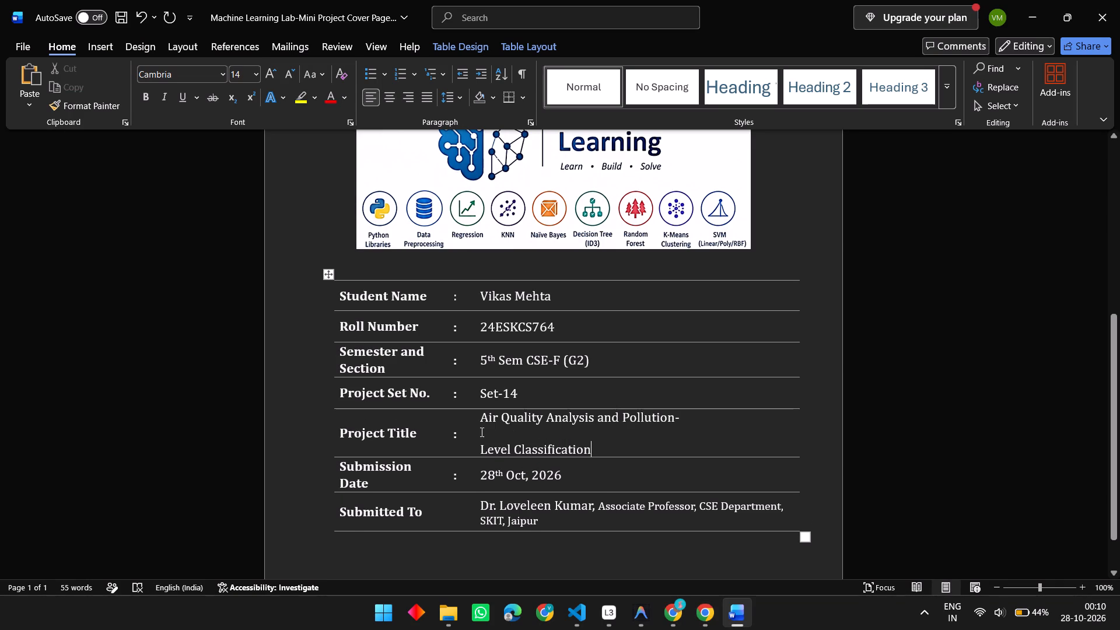
{"action": "left_click", "coordinate": [481, 437]}
{"action": "key", "text": "BackSpace"}
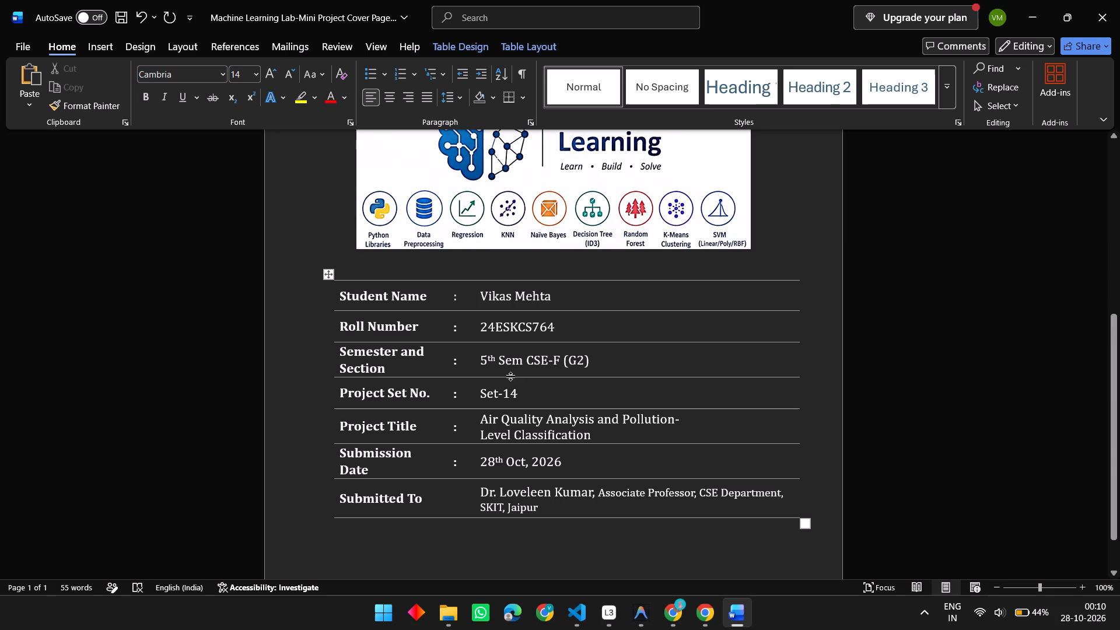
Change the group in the Semester and Section row to G1.
{"action": "left_click", "coordinate": [580, 358]}
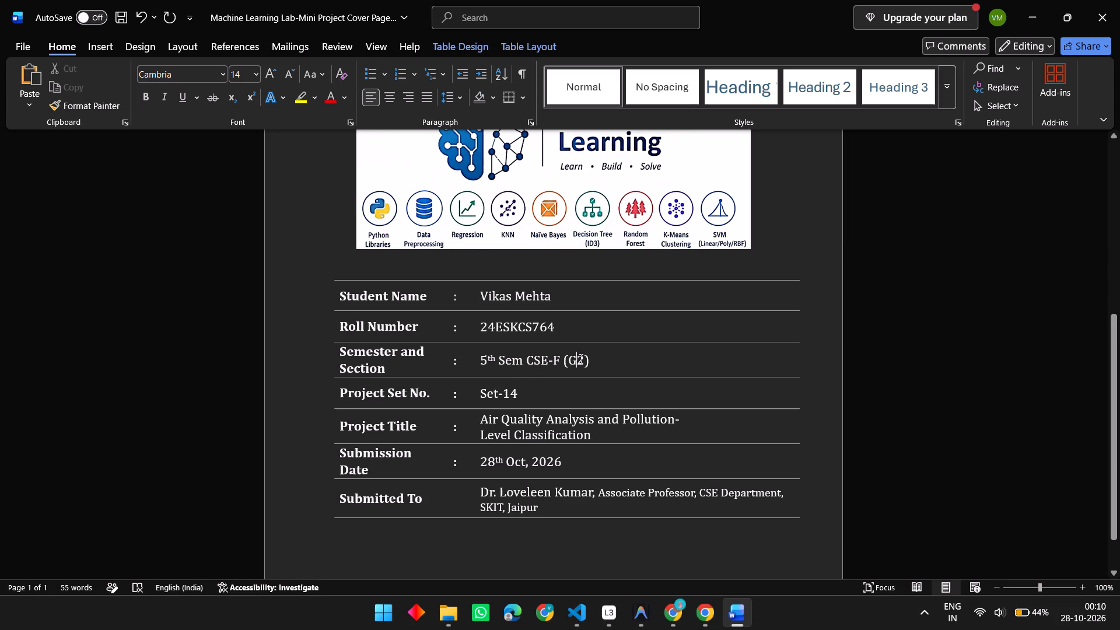
{"action": "key", "text": "Right"}
{"action": "key", "text": "BackSpace"}
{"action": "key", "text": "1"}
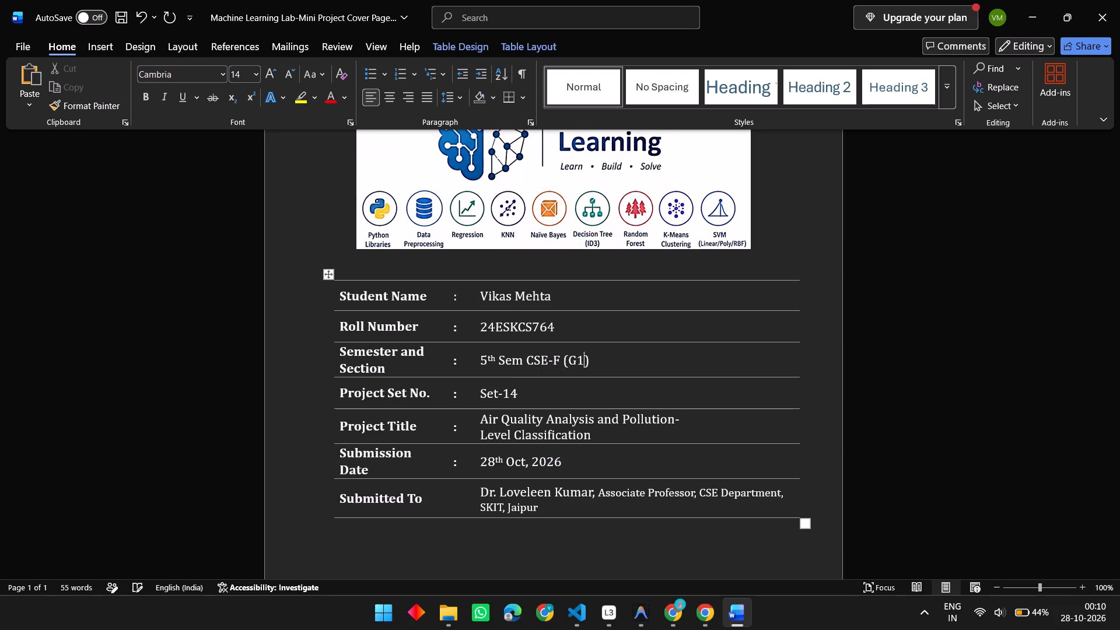
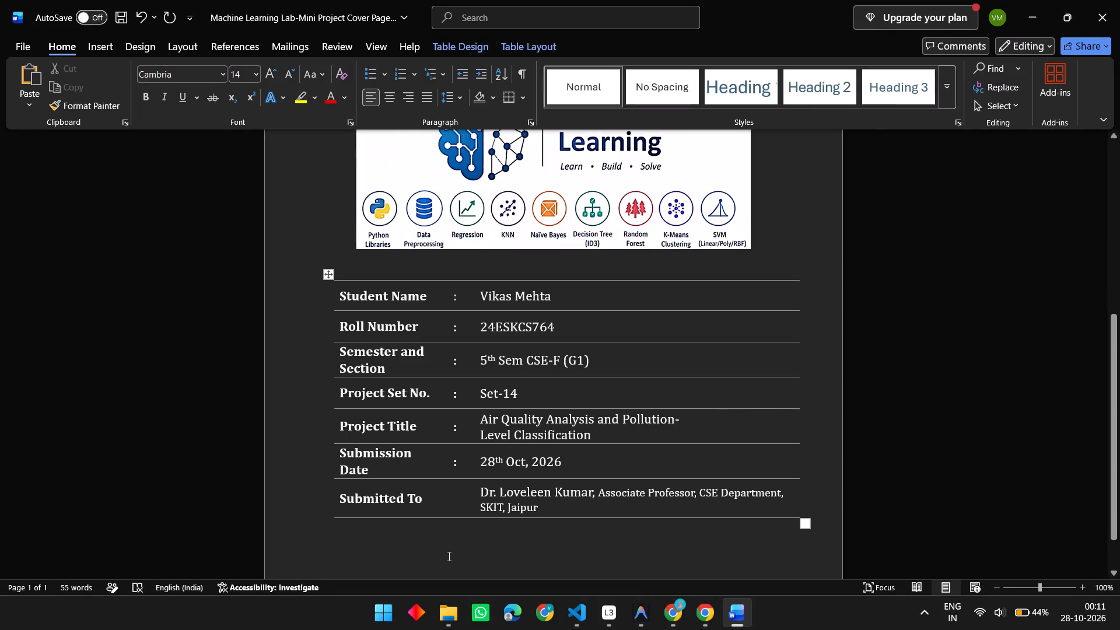
Save a PDF copy of the completed cover page in the Python-3.11.15 folder inside D:\movies, keeping the existing file name.
{"action": "scroll", "coordinate": [447, 555], "scroll_direction": "down", "scroll_amount": 4}
{"action": "scroll", "coordinate": [447, 555], "scroll_direction": "up", "scroll_amount": 6}
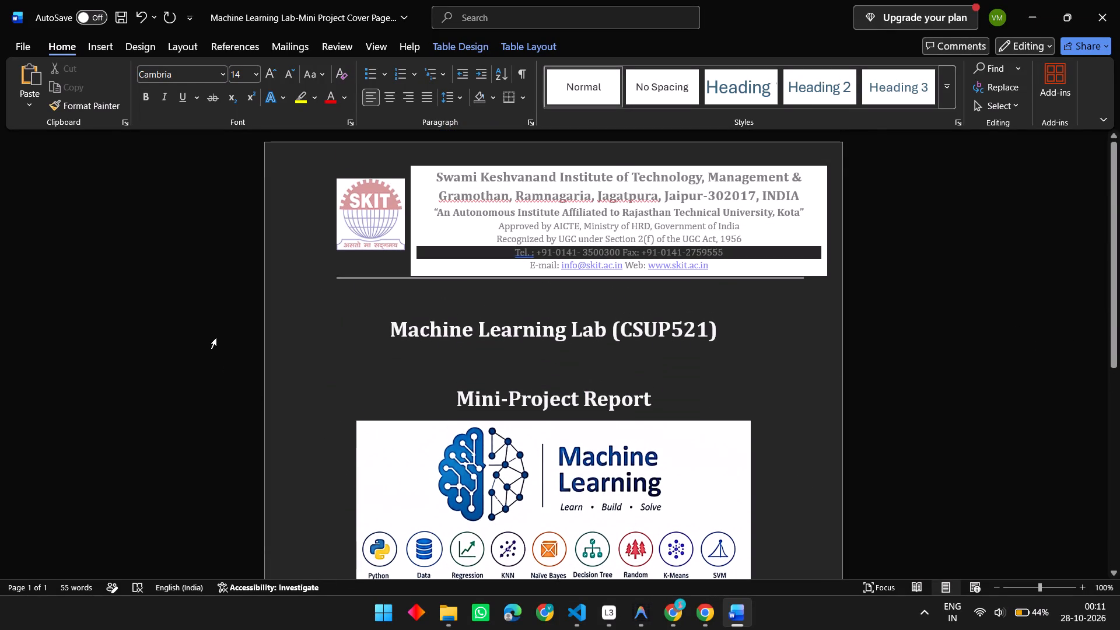
{"action": "left_click", "coordinate": [19, 47]}
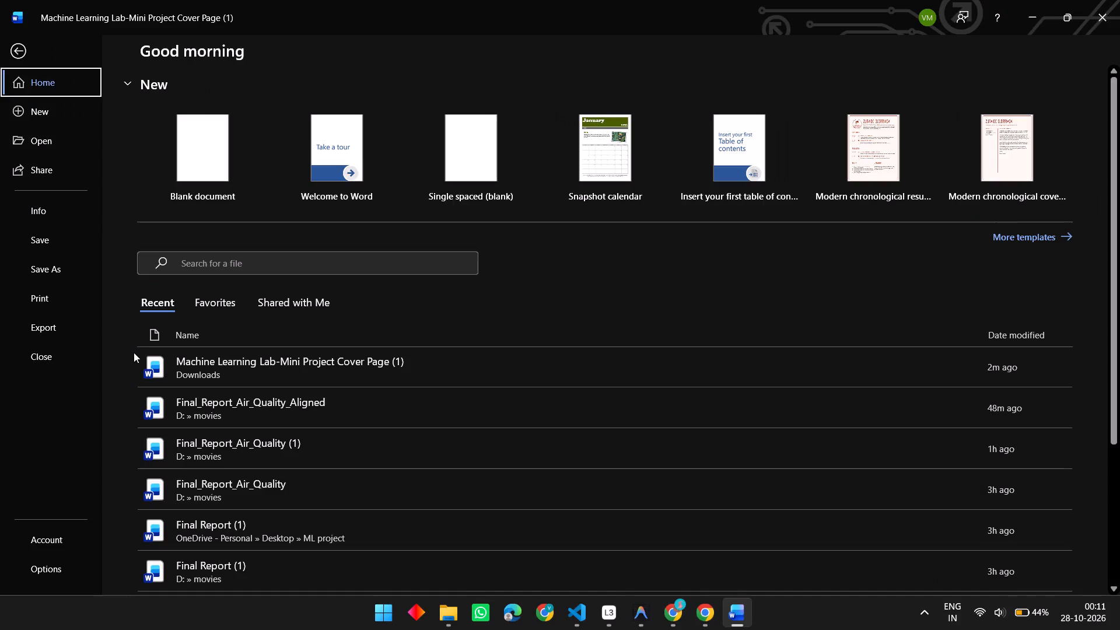
{"action": "left_click", "coordinate": [44, 274]}
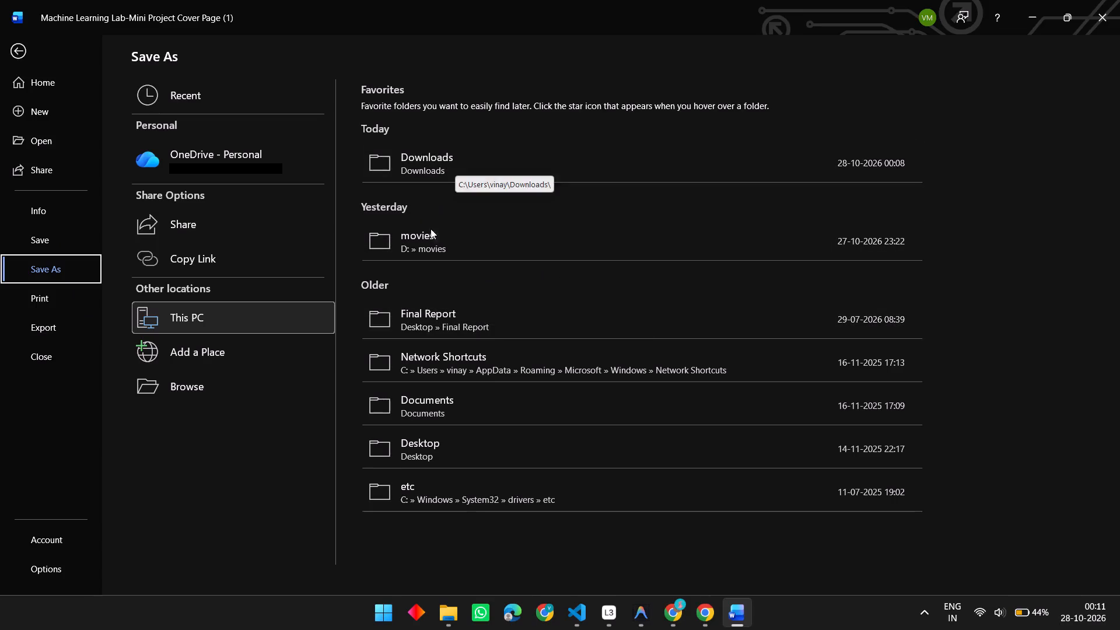
{"action": "left_click", "coordinate": [423, 249]}
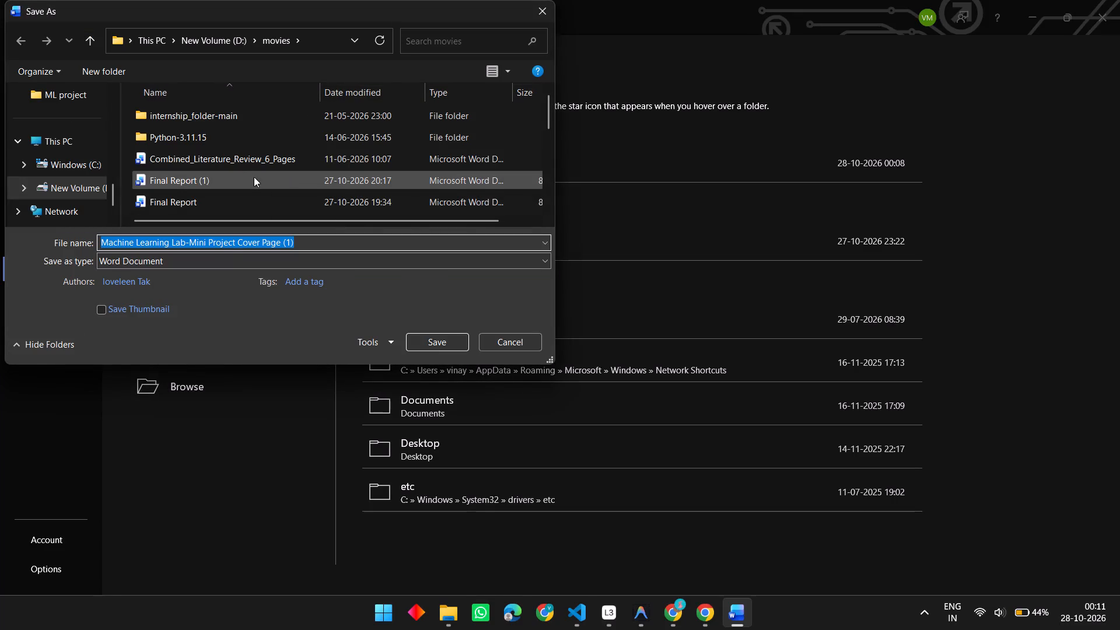
{"action": "scroll", "coordinate": [246, 180], "scroll_direction": "down", "scroll_amount": 3}
{"action": "scroll", "coordinate": [246, 180], "scroll_direction": "up", "scroll_amount": 11}
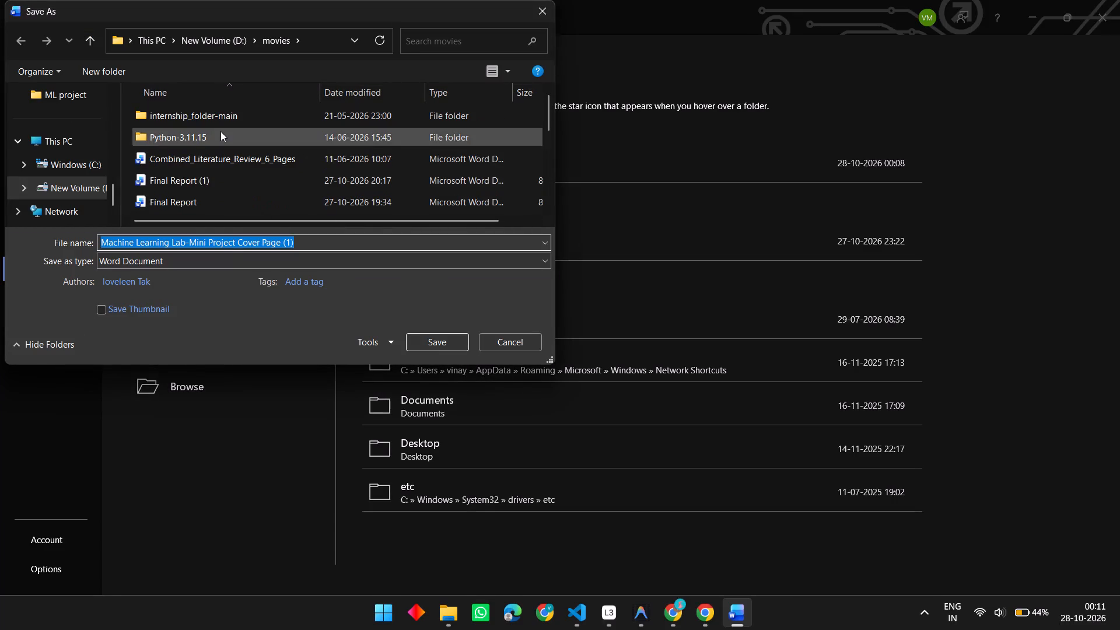
{"action": "double_click", "coordinate": [220, 131]}
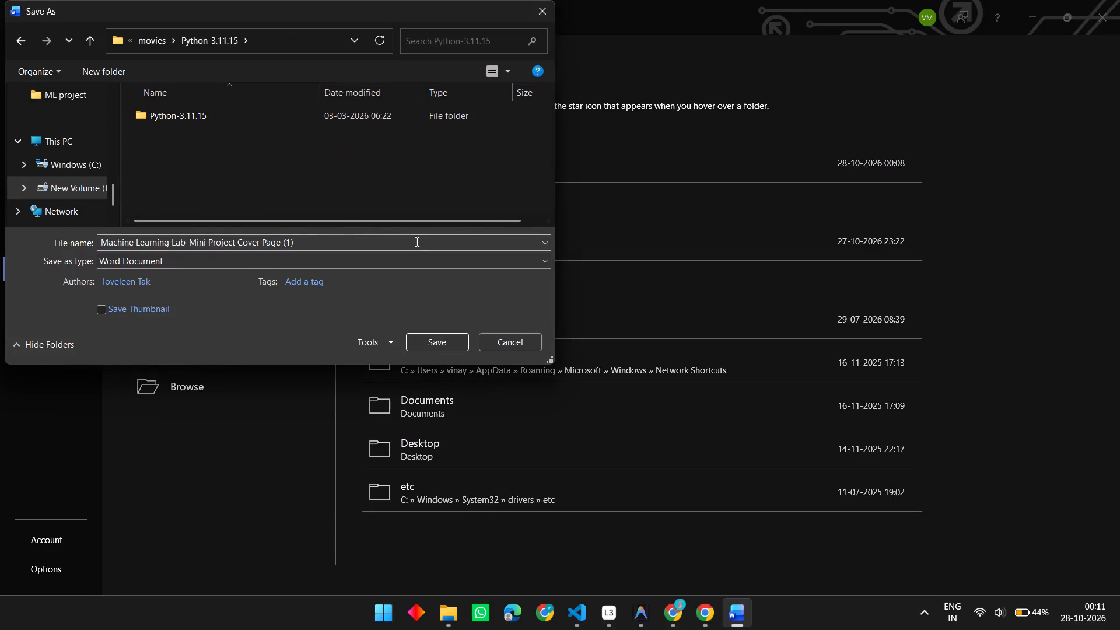
{"action": "left_click", "coordinate": [436, 265]}
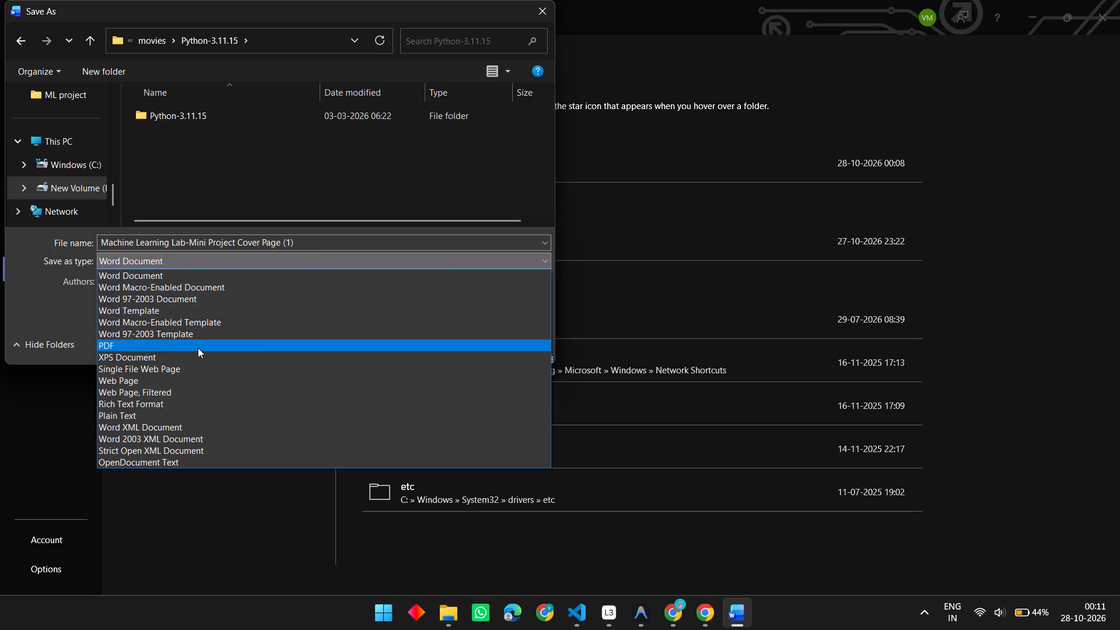
{"action": "left_click", "coordinate": [198, 348]}
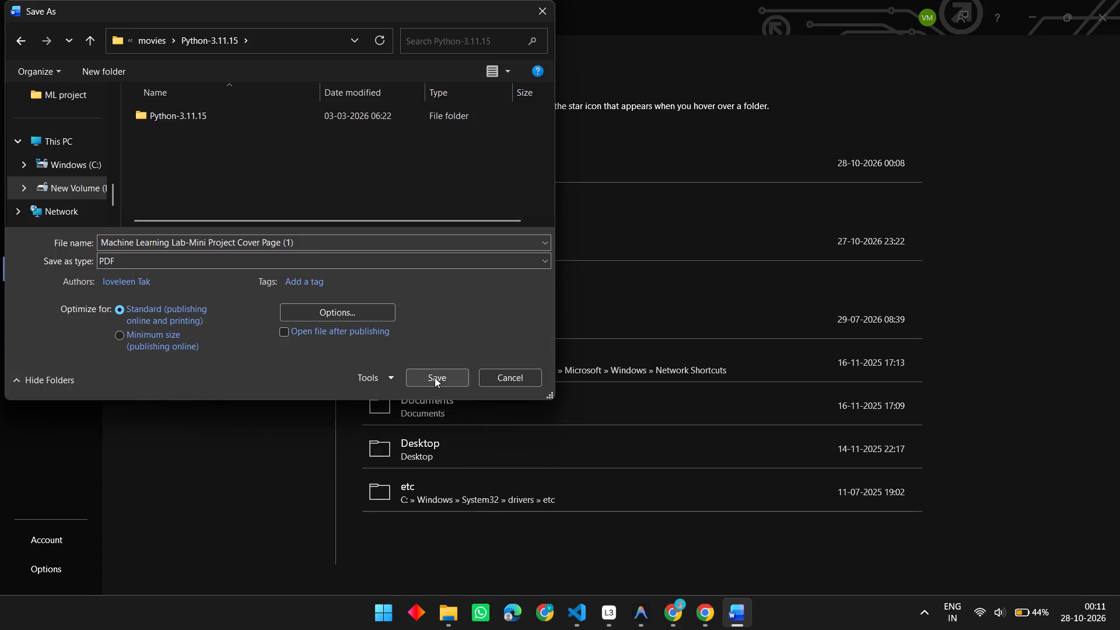
{"action": "left_click", "coordinate": [435, 377]}
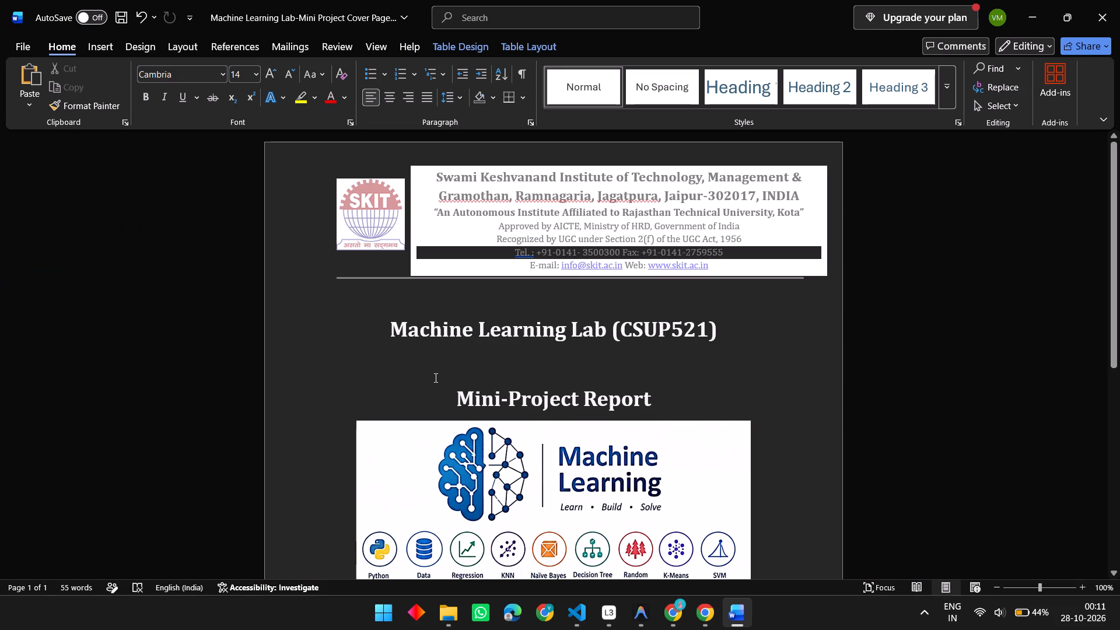
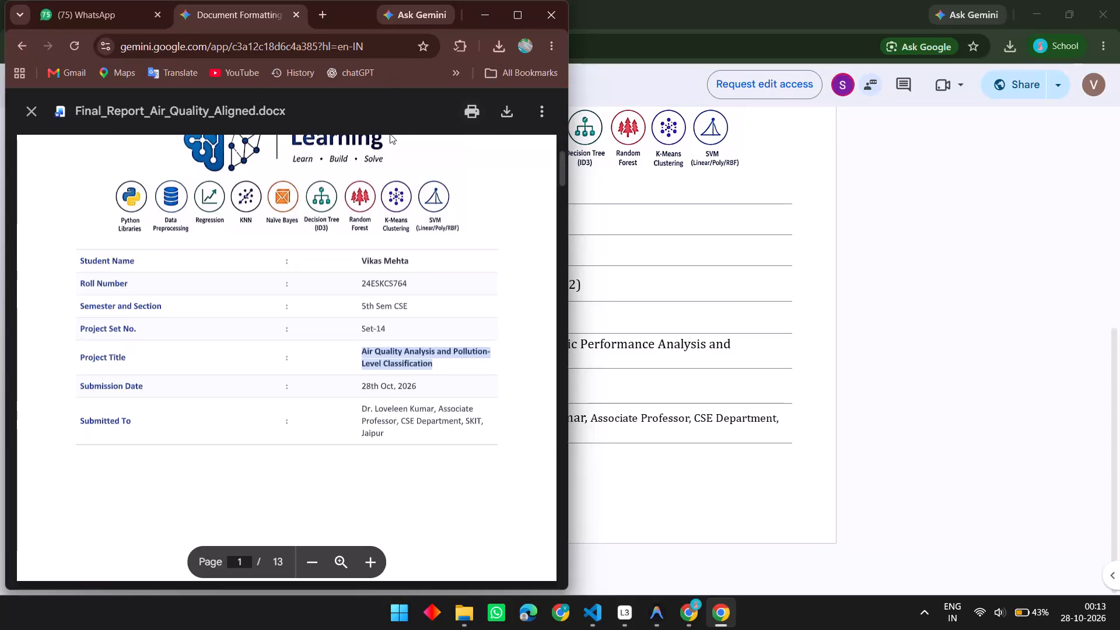
Download Final_Report_Air_Quality_Aligned.docx from the Gemini preview and open the downloaded copy in Word with editing enabled.
{"action": "scroll", "coordinate": [364, 318], "scroll_direction": "down", "scroll_amount": 3}
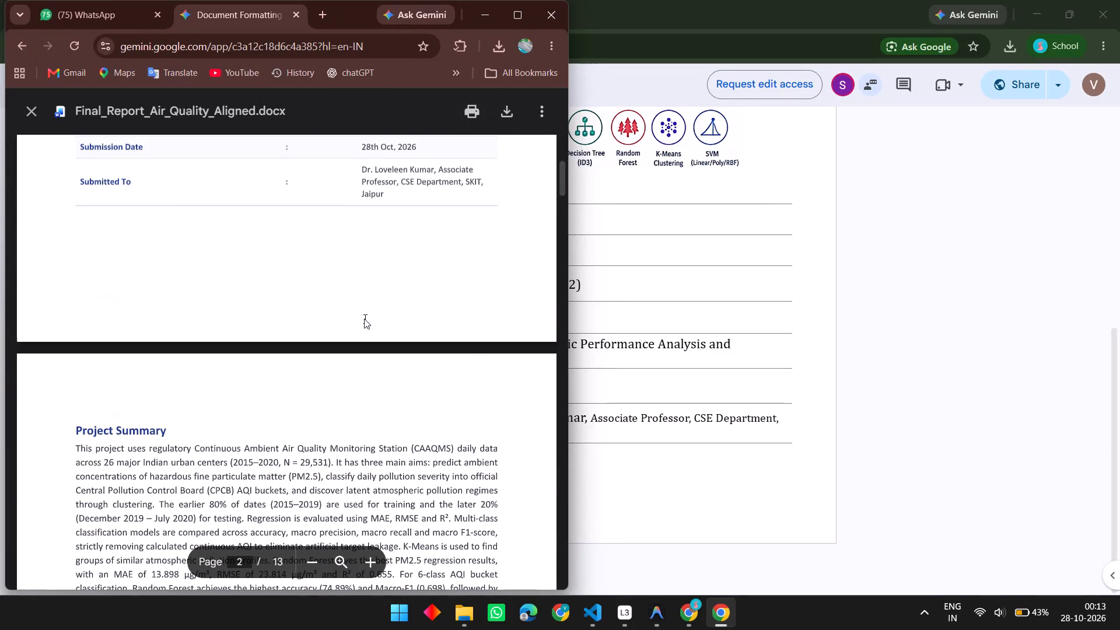
{"action": "scroll", "coordinate": [364, 318], "scroll_direction": "down", "scroll_amount": 2}
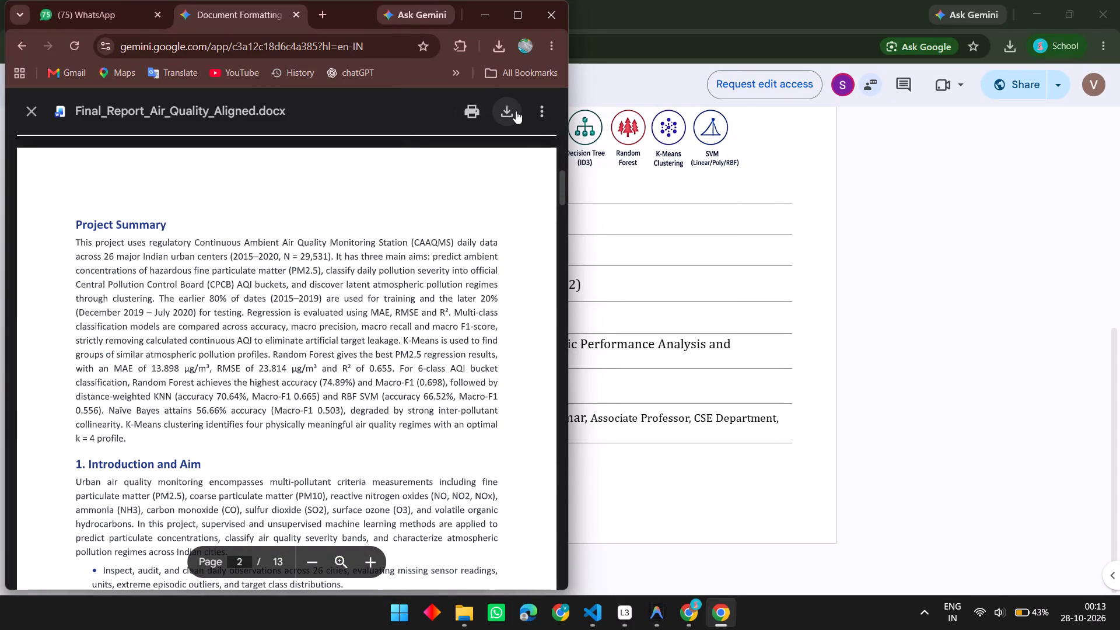
{"action": "left_click", "coordinate": [516, 111]}
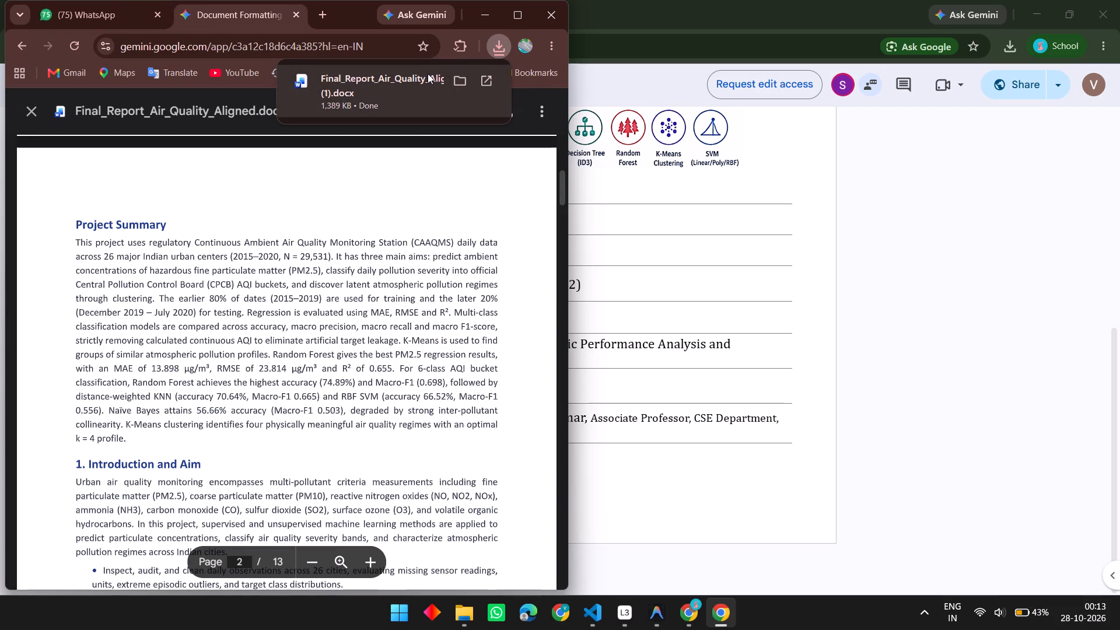
{"action": "left_click", "coordinate": [335, 80]}
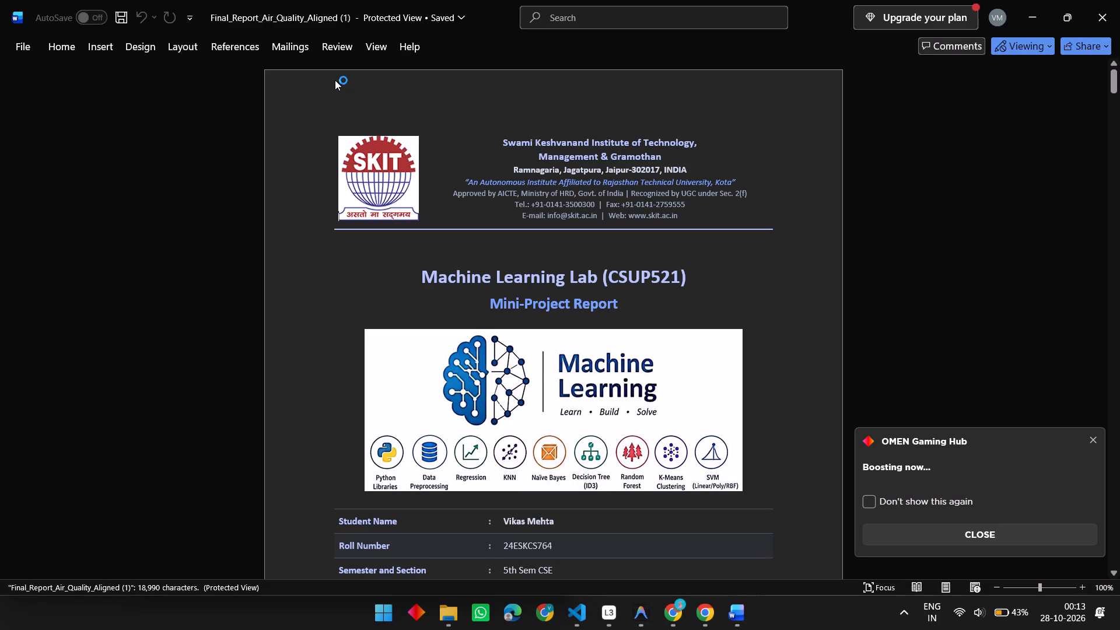
{"action": "scroll", "coordinate": [820, 290], "scroll_direction": "down", "scroll_amount": 1}
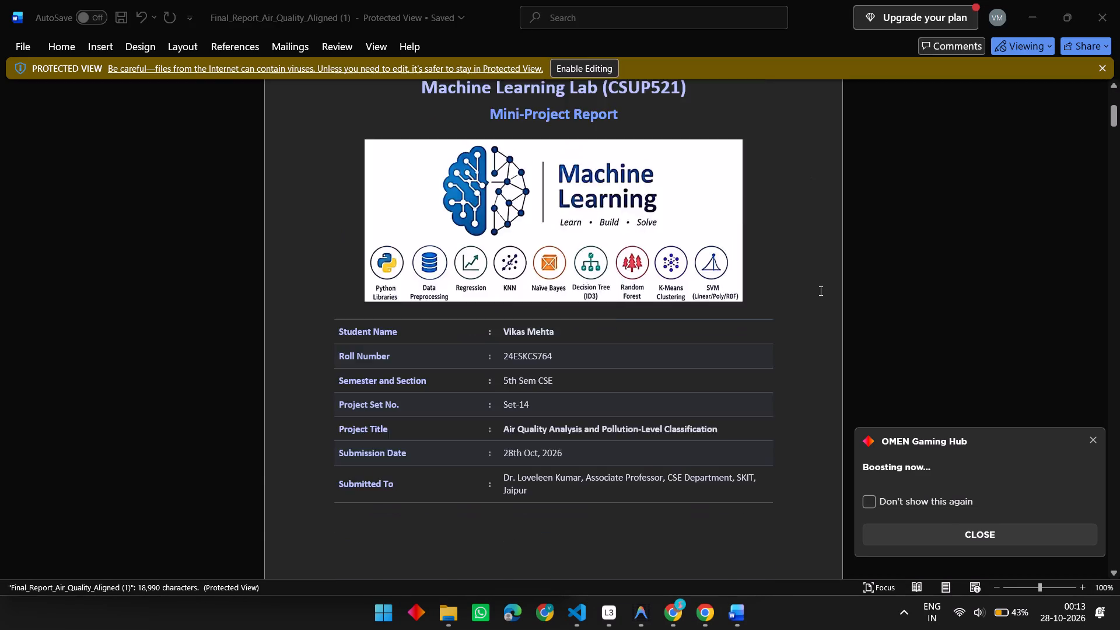
{"action": "scroll", "coordinate": [820, 290], "scroll_direction": "down", "scroll_amount": 1}
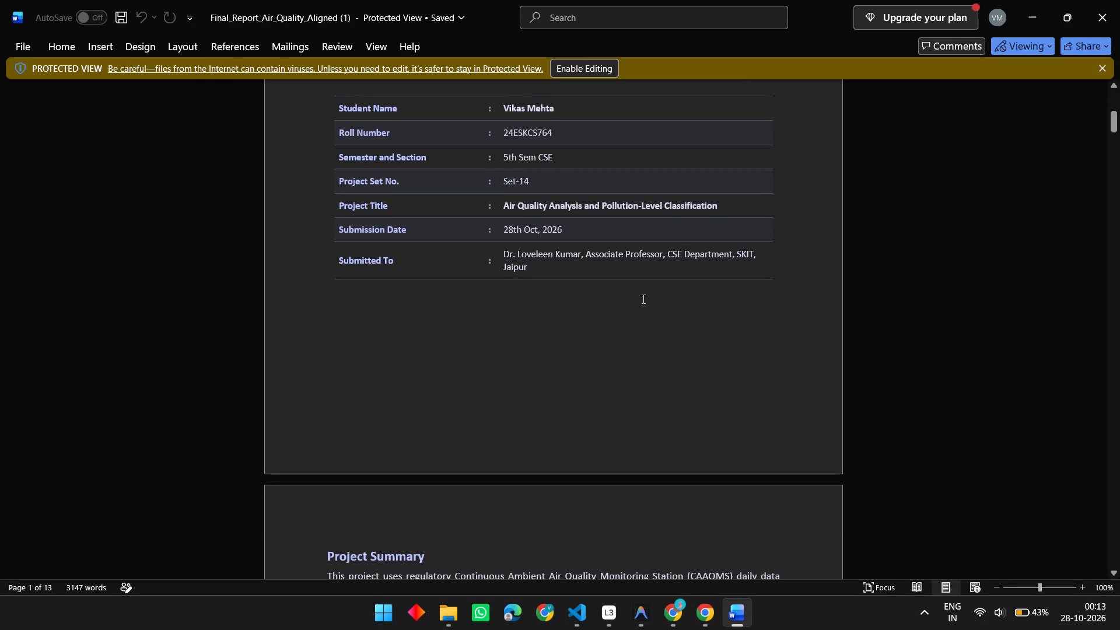
{"action": "left_click", "coordinate": [572, 69]}
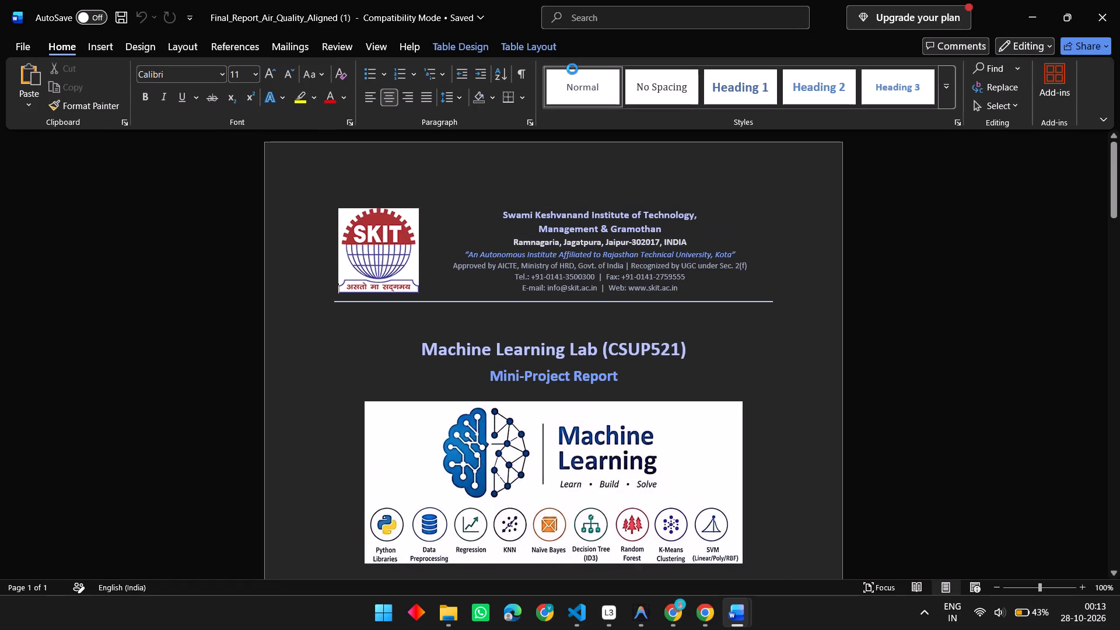
Delete the report's first page, from the institute header through the student details table, and check the remaining pages through to the References.
{"action": "left_click", "coordinate": [788, 181]}
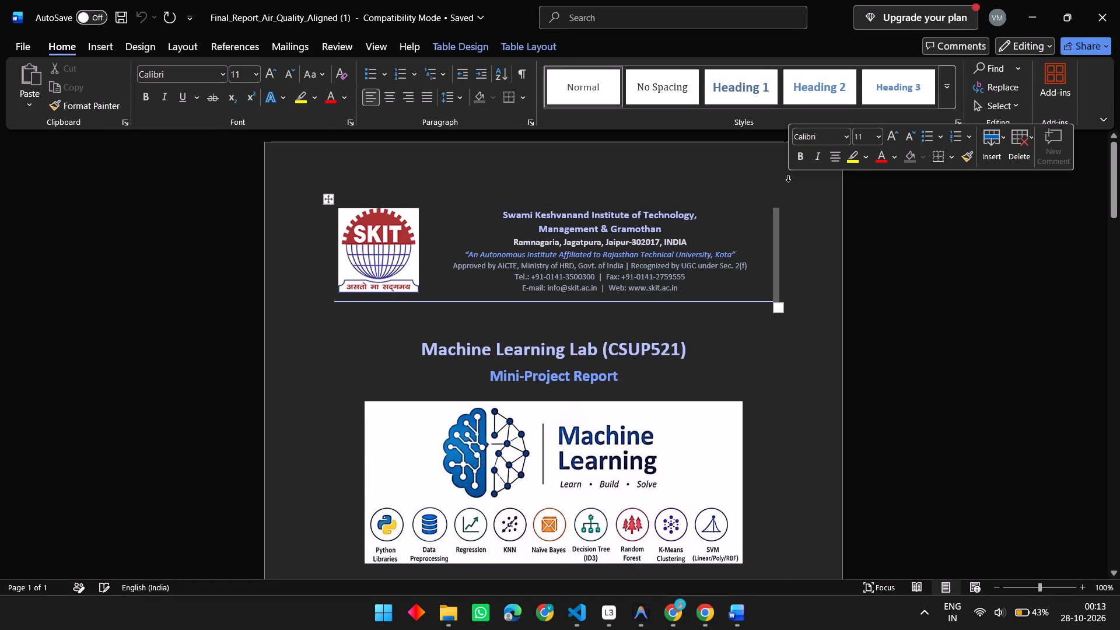
{"action": "scroll", "coordinate": [768, 323], "scroll_direction": "down", "scroll_amount": 4}
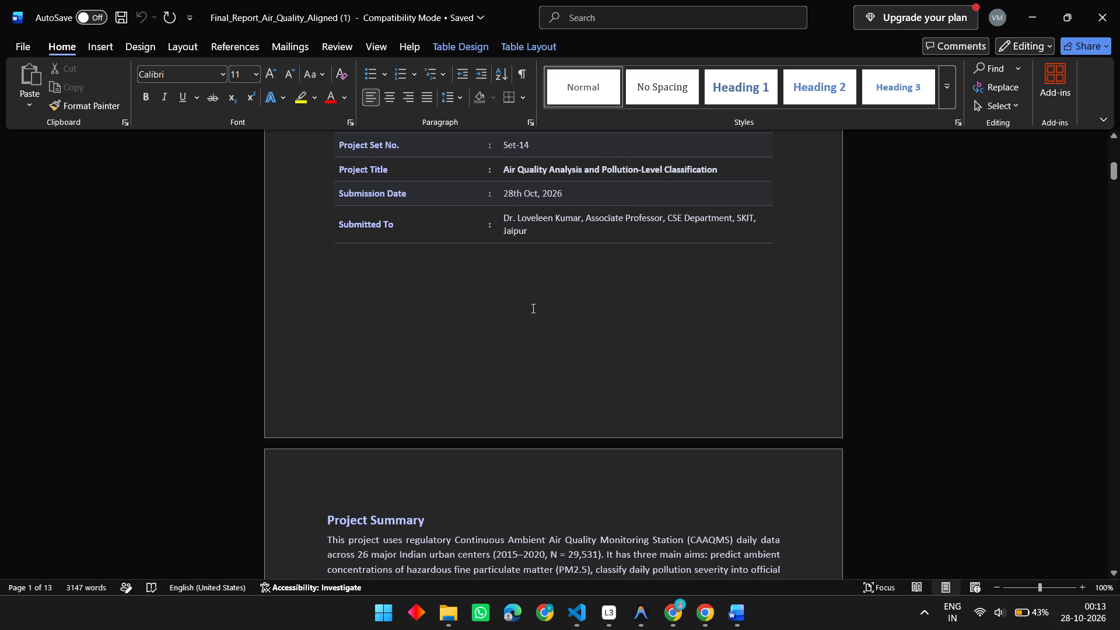
{"action": "left_click", "coordinate": [509, 340]}
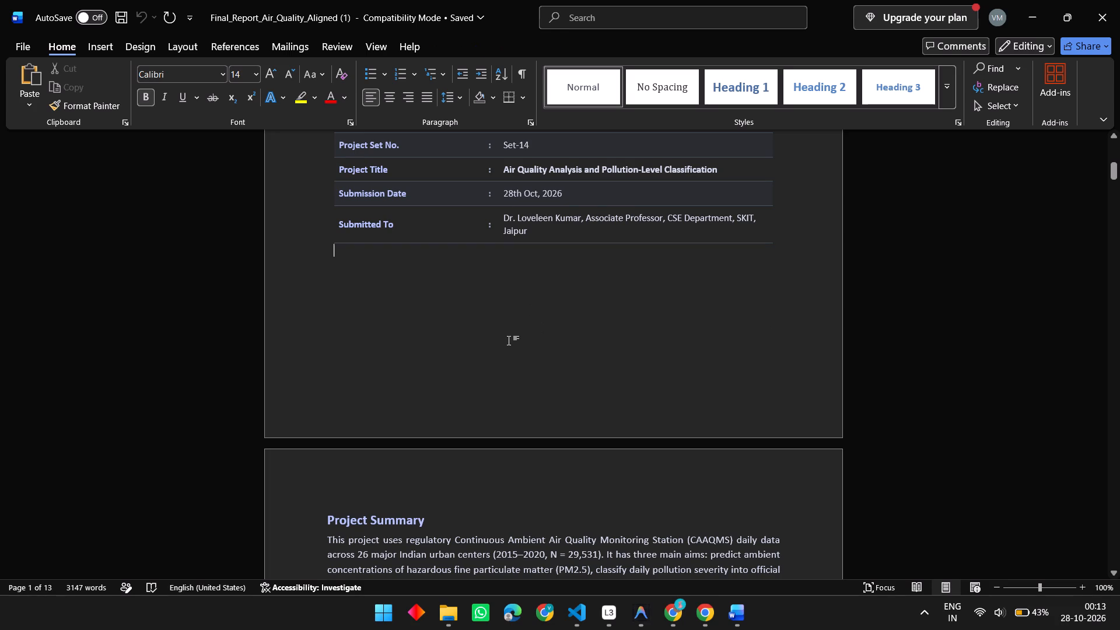
{"action": "scroll", "coordinate": [509, 340], "scroll_direction": "up", "scroll_amount": 3}
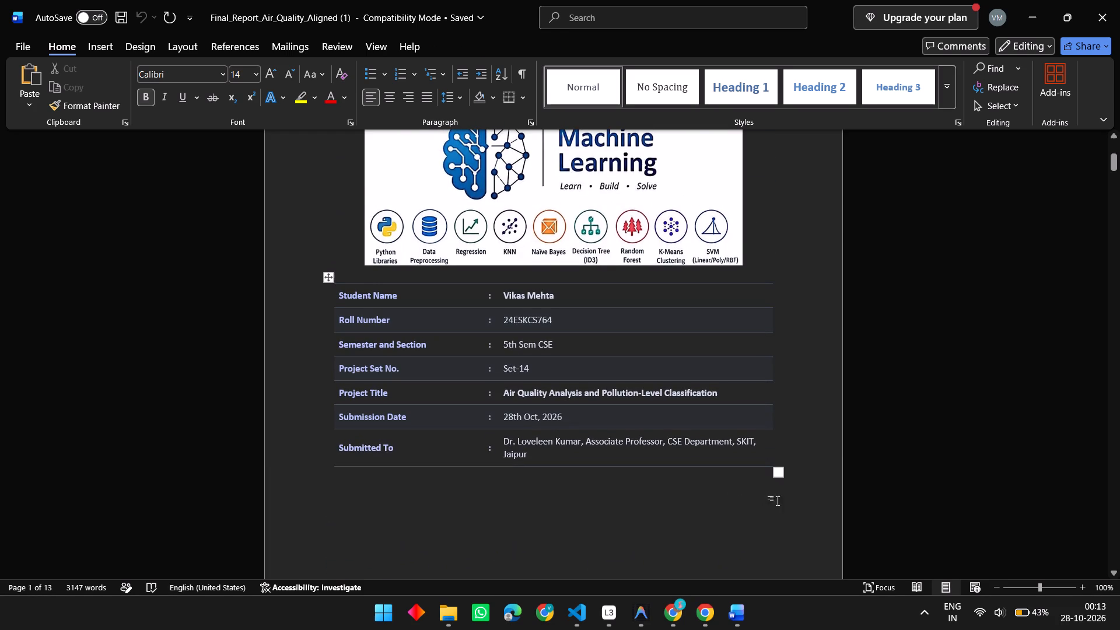
{"action": "left_click_drag", "start_coordinate": [790, 511], "coordinate": [339, 128]}
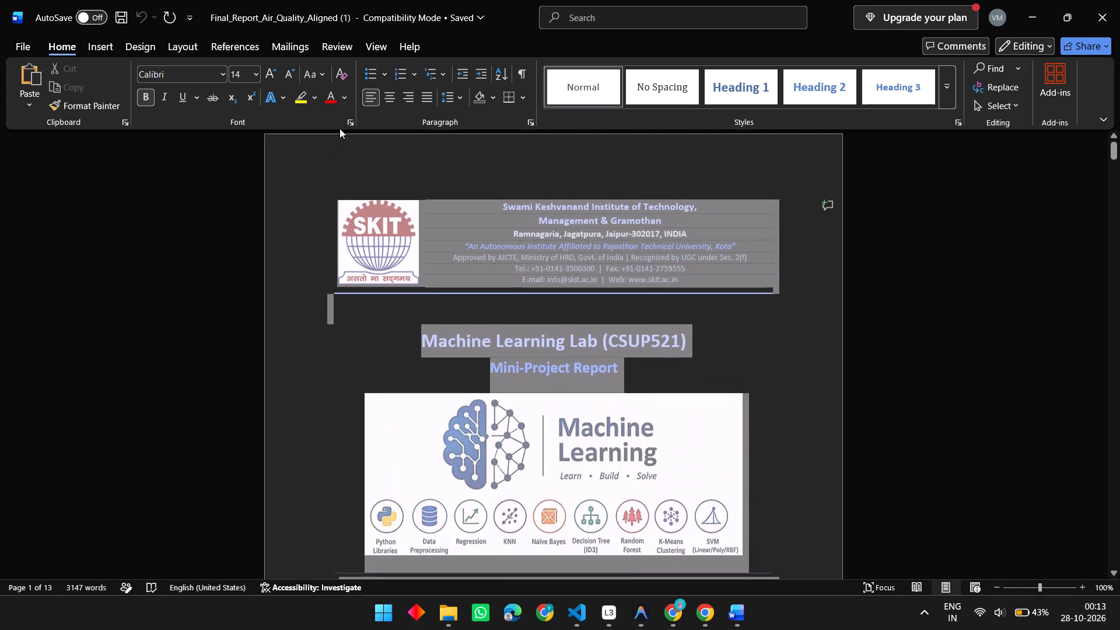
{"action": "left_click_drag", "start_coordinate": [339, 128], "coordinate": [352, 204]}
{"action": "key", "text": "BackSpace"}
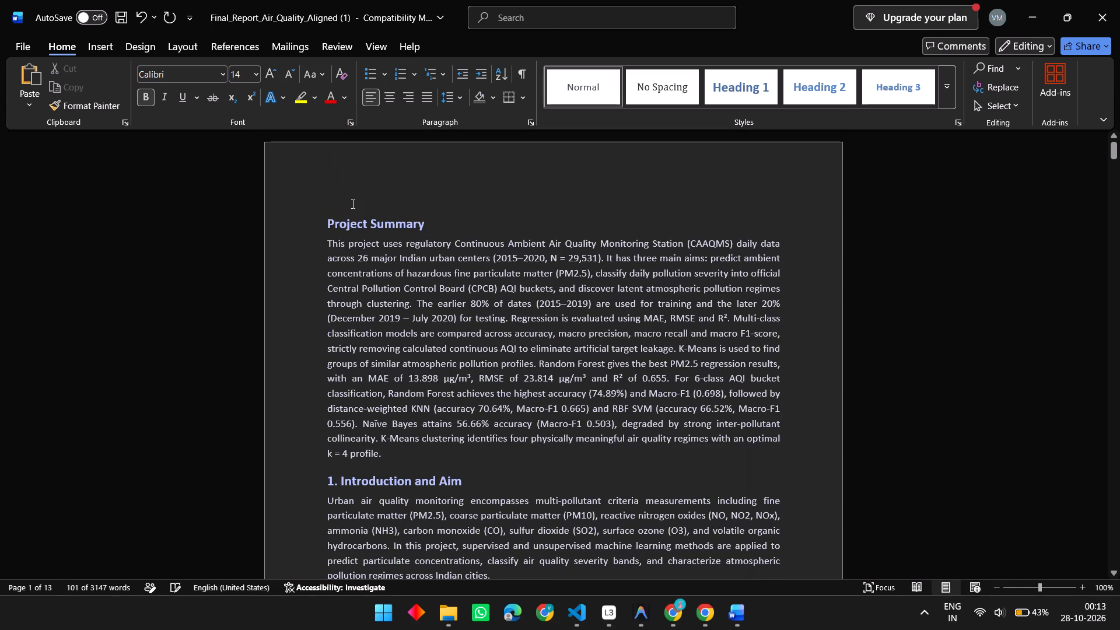
{"action": "scroll", "coordinate": [127, 204], "scroll_direction": "down", "scroll_amount": 4}
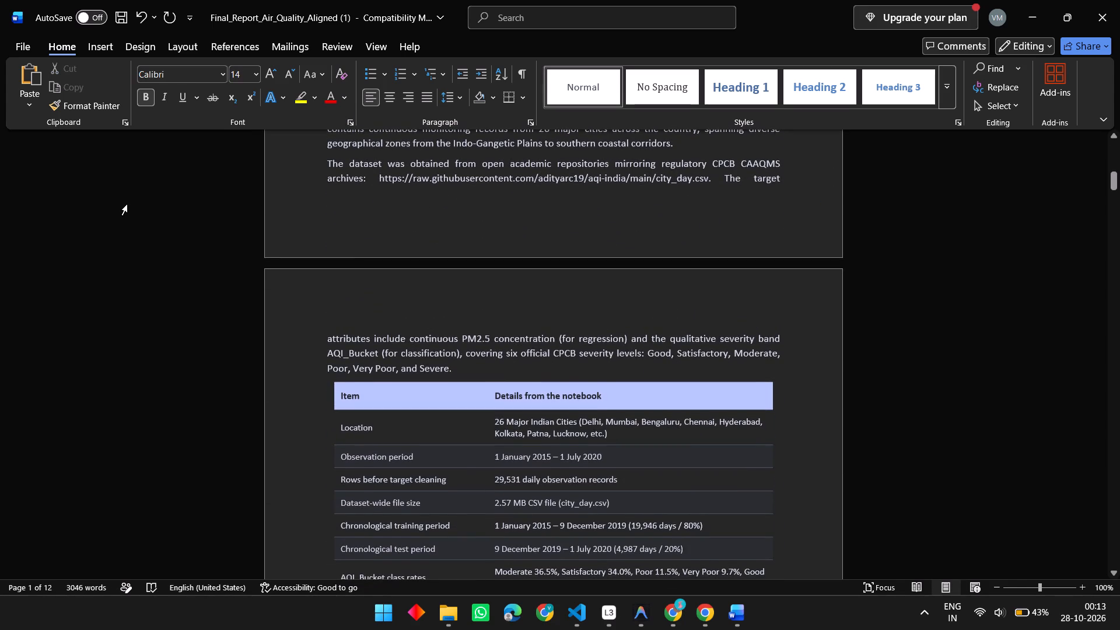
{"action": "scroll", "coordinate": [127, 204], "scroll_direction": "down", "scroll_amount": 6}
{"action": "scroll", "coordinate": [127, 204], "scroll_direction": "down", "scroll_amount": 20}
{"action": "scroll", "coordinate": [127, 204], "scroll_direction": "down", "scroll_amount": 20}
{"action": "scroll", "coordinate": [127, 204], "scroll_direction": "down", "scroll_amount": 20}
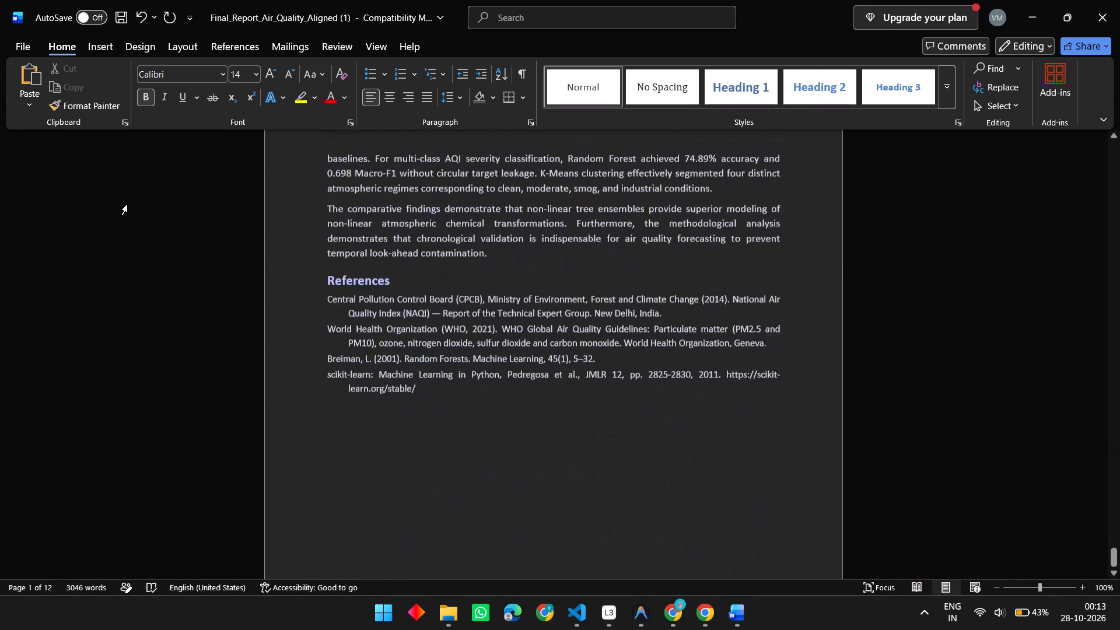
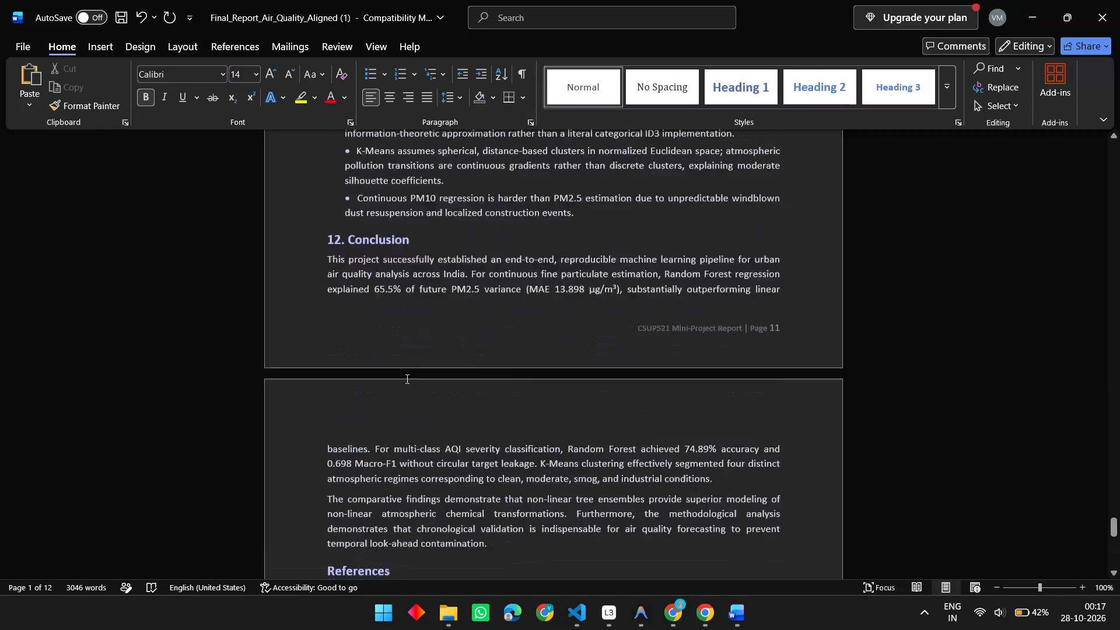
Save the trimmed report as a separate copy, browsing from the movies folder on D: to the Python-3.11.15 folder as its location.
{"action": "scroll", "coordinate": [406, 379], "scroll_direction": "up", "scroll_amount": 20}
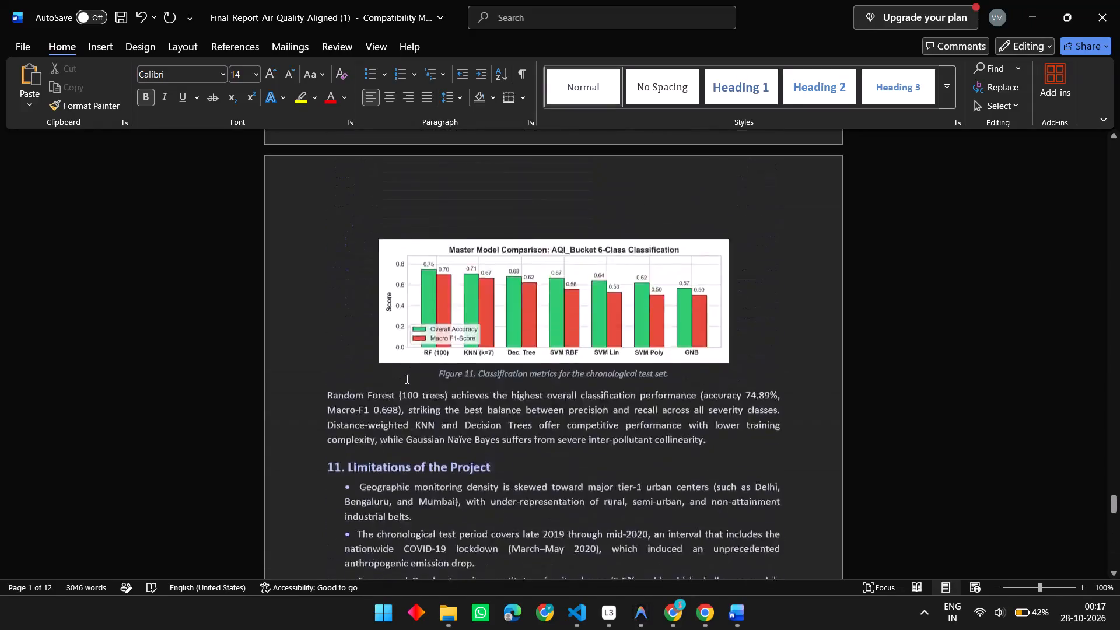
{"action": "scroll", "coordinate": [406, 379], "scroll_direction": "up", "scroll_amount": 20}
{"action": "scroll", "coordinate": [406, 379], "scroll_direction": "up", "scroll_amount": 1}
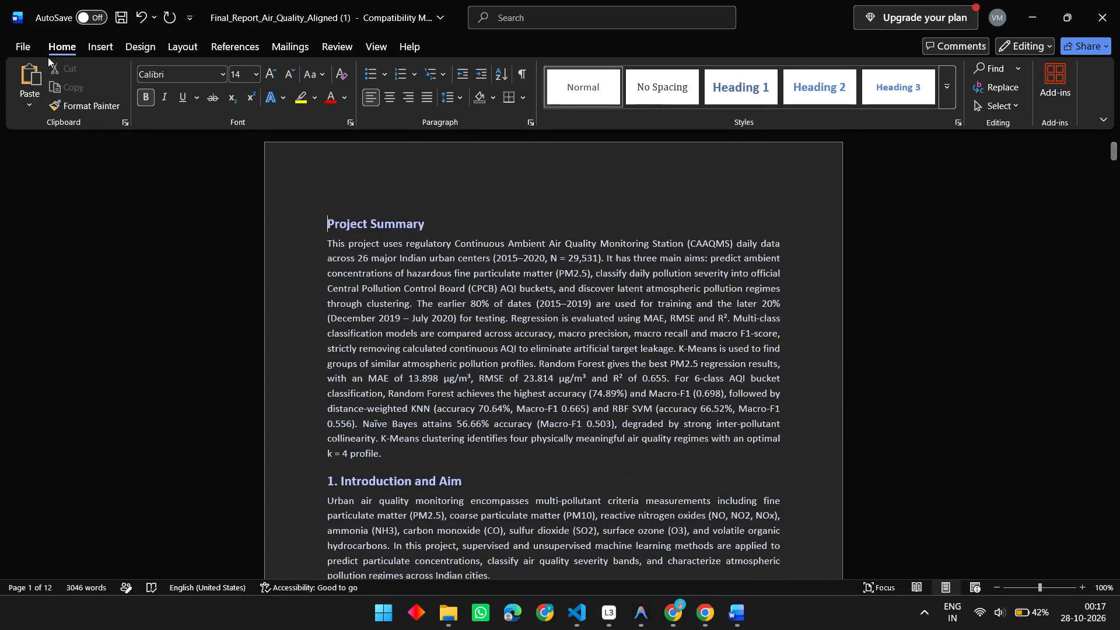
{"action": "left_click", "coordinate": [29, 47]}
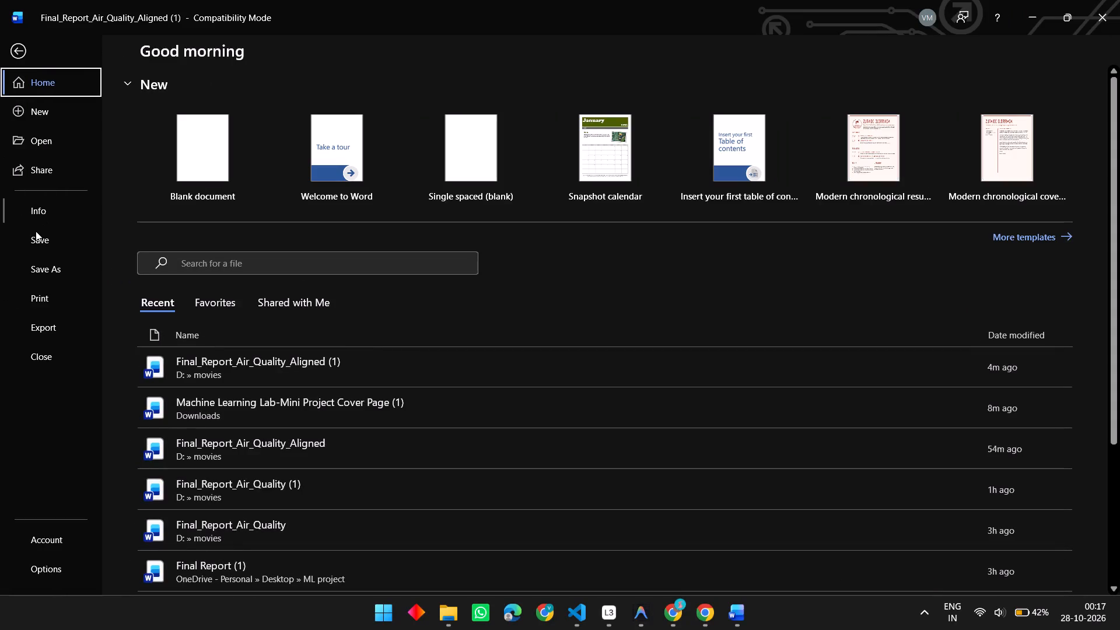
{"action": "left_click", "coordinate": [41, 264]}
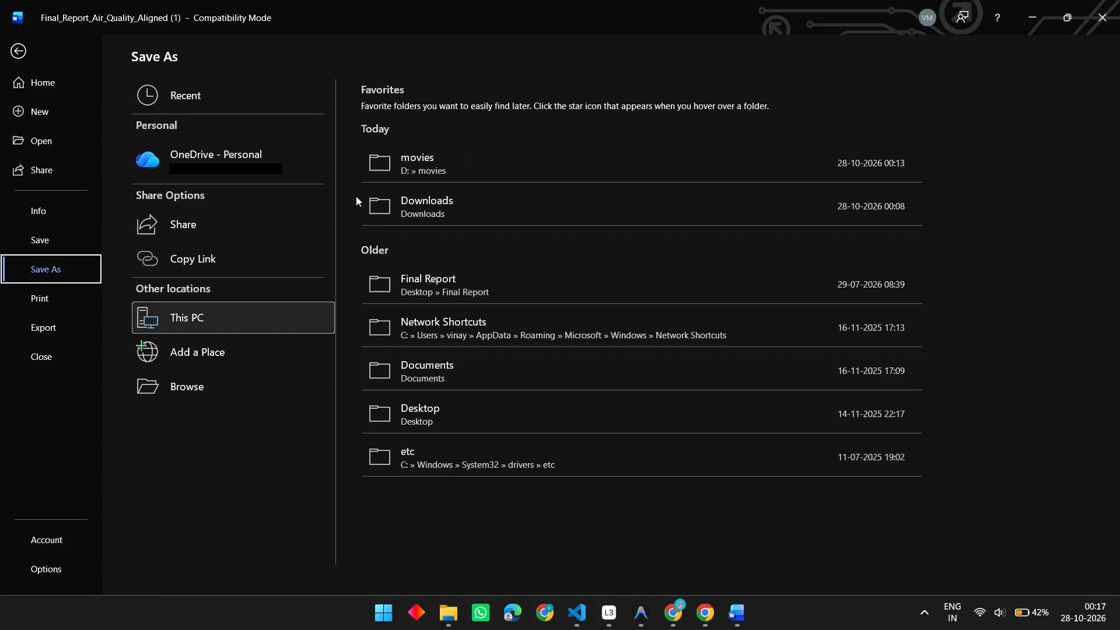
{"action": "left_click", "coordinate": [441, 174]}
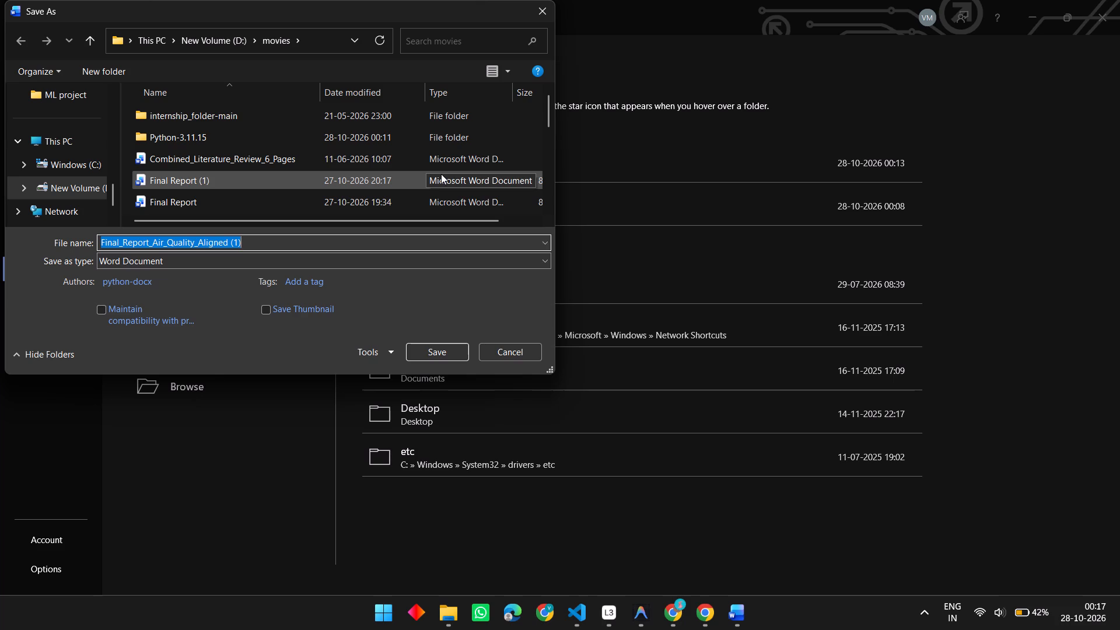
{"action": "double_click", "coordinate": [232, 113]}
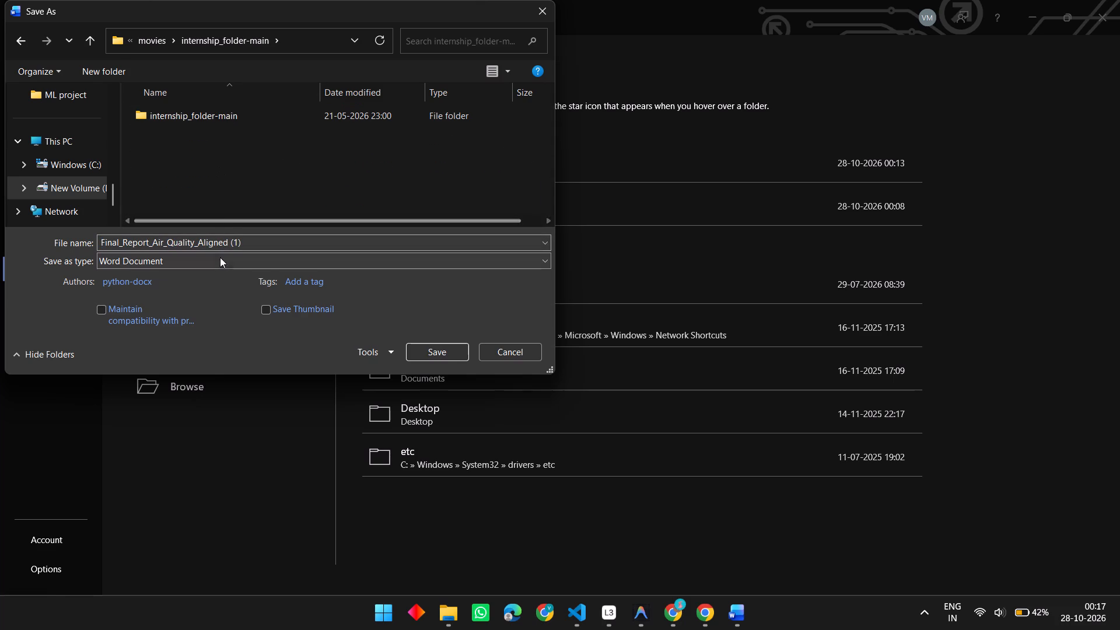
{"action": "left_click", "coordinate": [12, 42]}
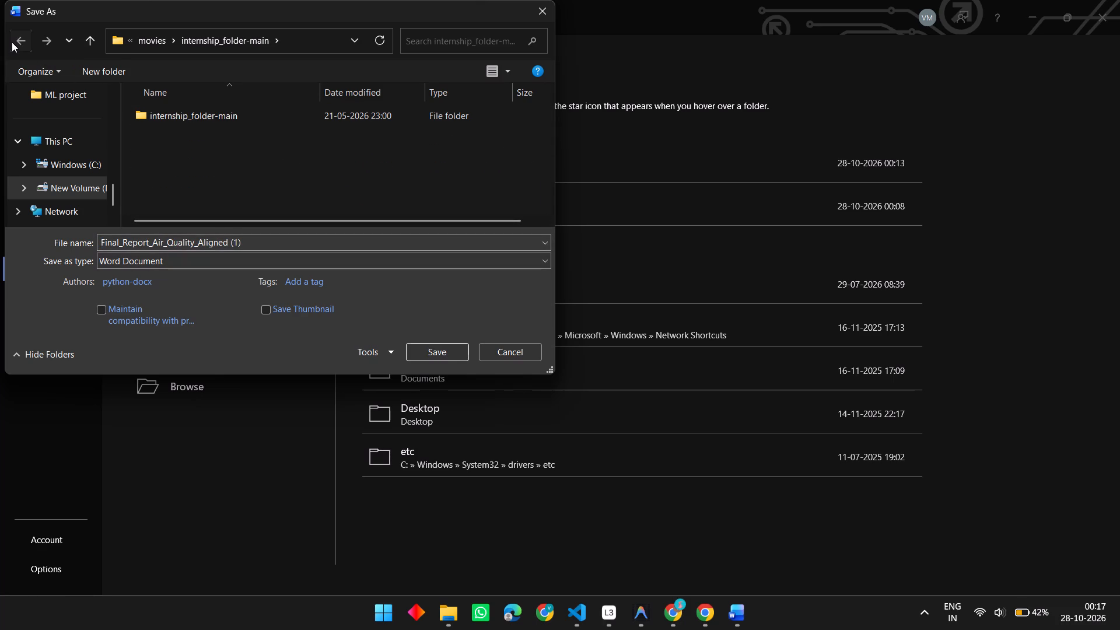
{"action": "double_click", "coordinate": [173, 139]}
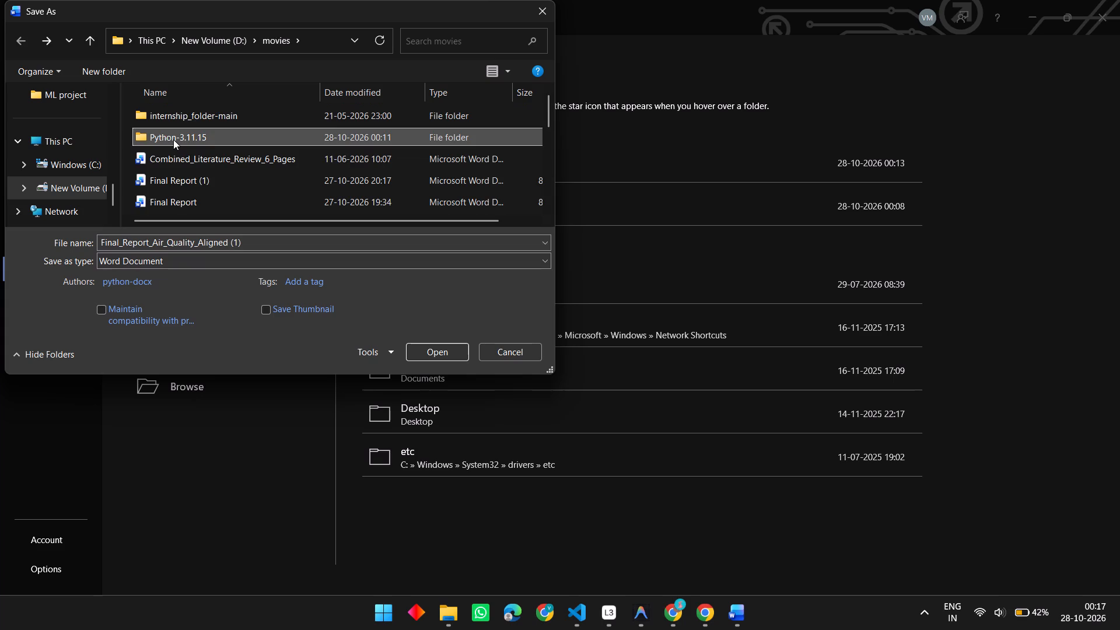
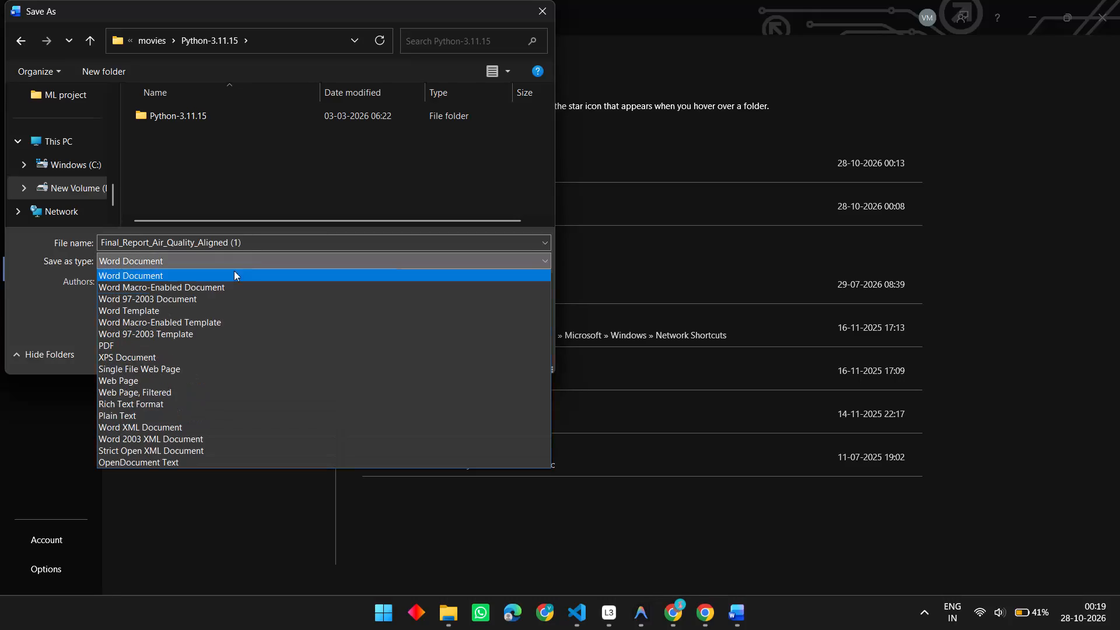
Save the report as the PDF Final_Report_Air_Quality_Aligned (1) in the Python-3.11.15 folder, using standard optimization.
{"action": "left_click", "coordinate": [123, 344]}
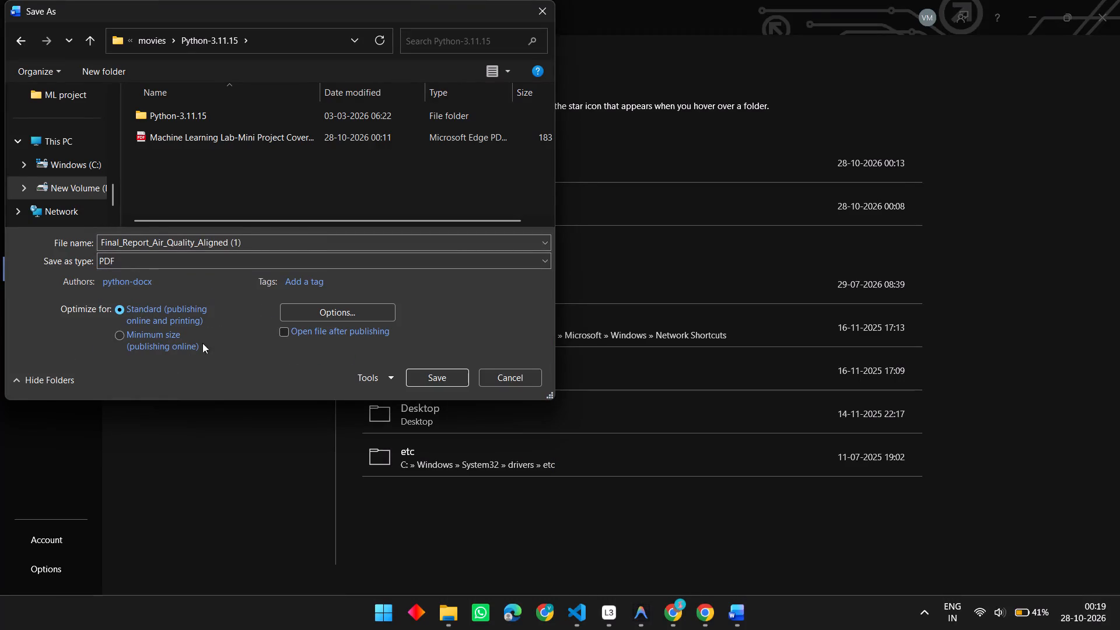
{"action": "left_click", "coordinate": [436, 372]}
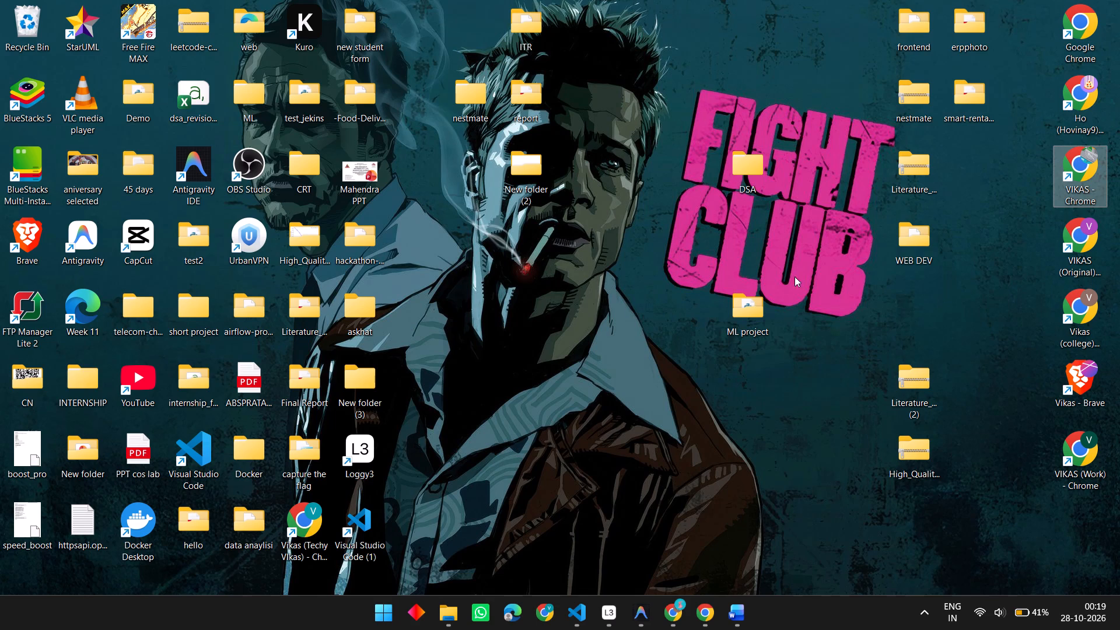
Switch to Google Chrome by opening a new browser window from the VIKAS profile shortcut on the desktop.
{"action": "double_click", "coordinate": [1077, 160]}
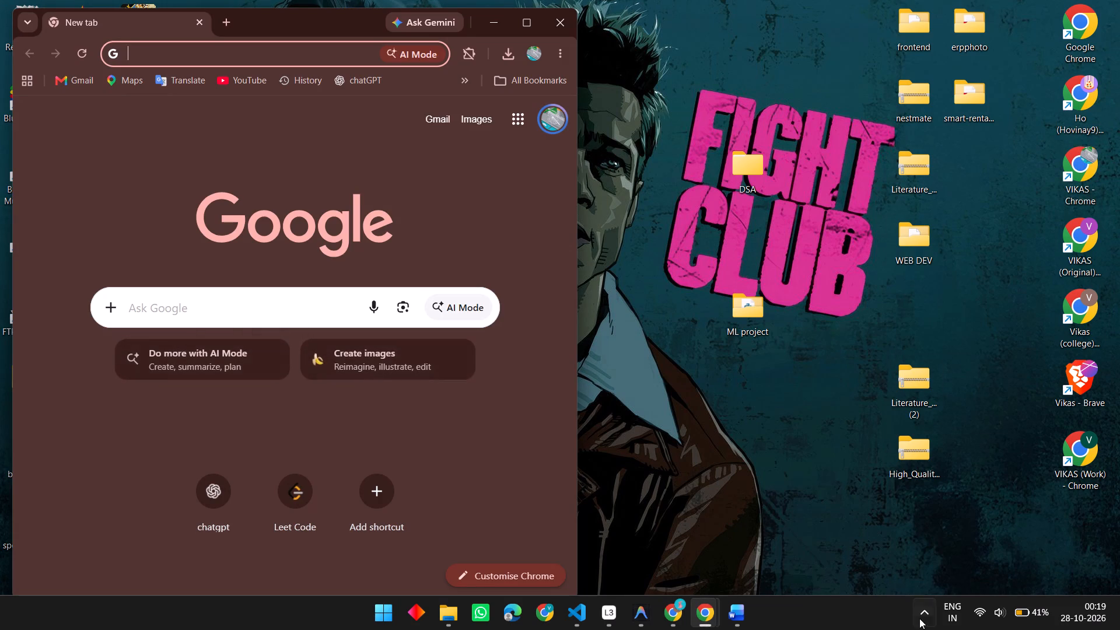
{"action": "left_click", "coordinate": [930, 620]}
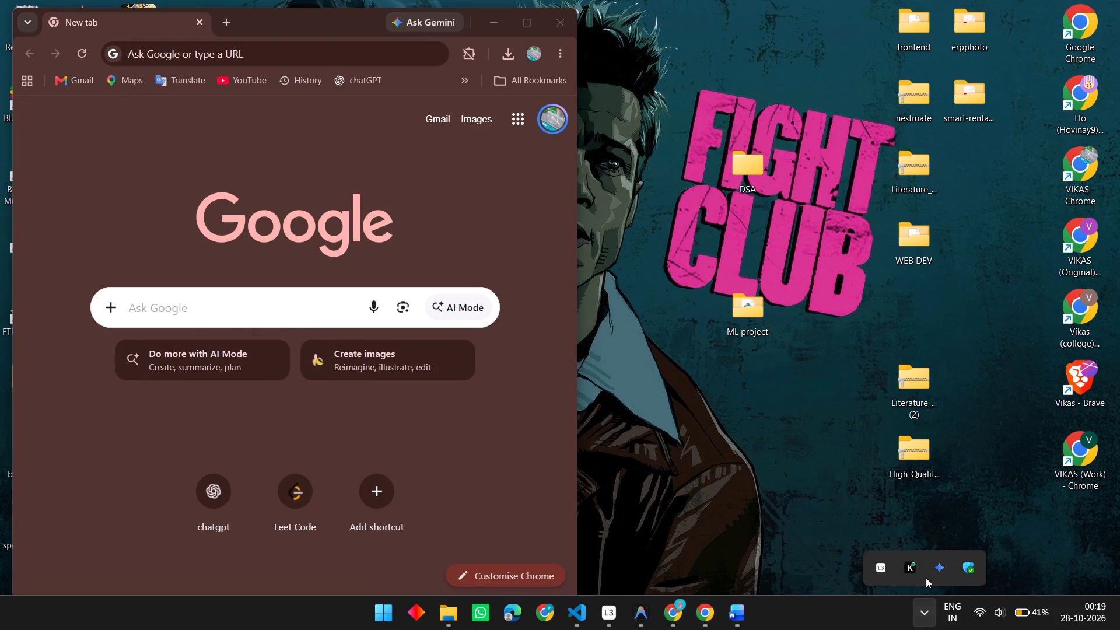
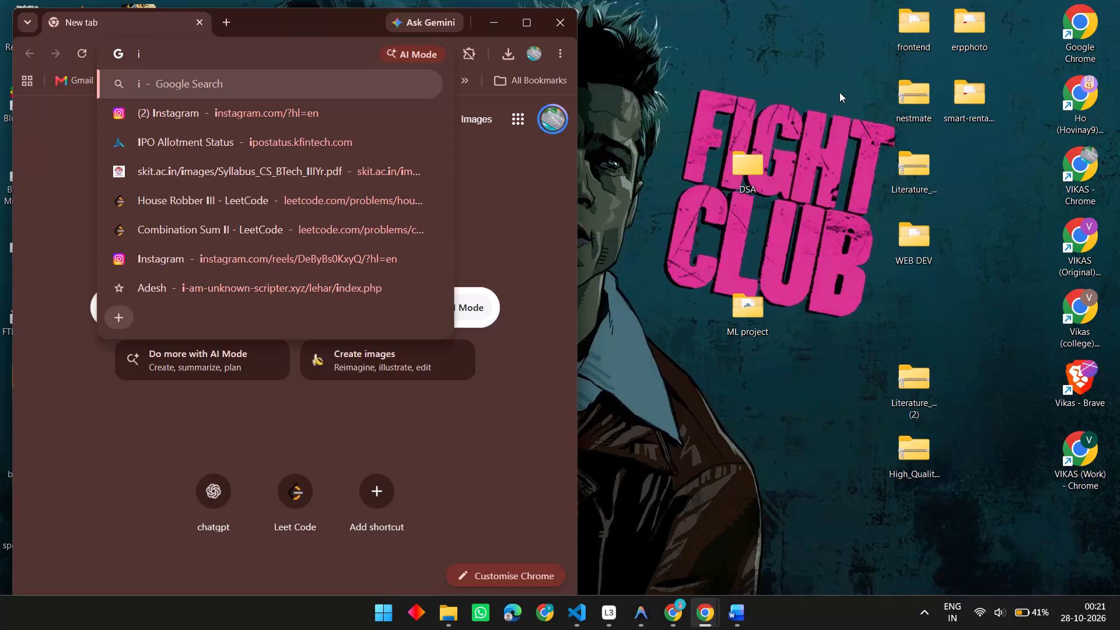
Search Google for "i love pdf" using the suggested search query.
{"action": "type", "text": "lov"}
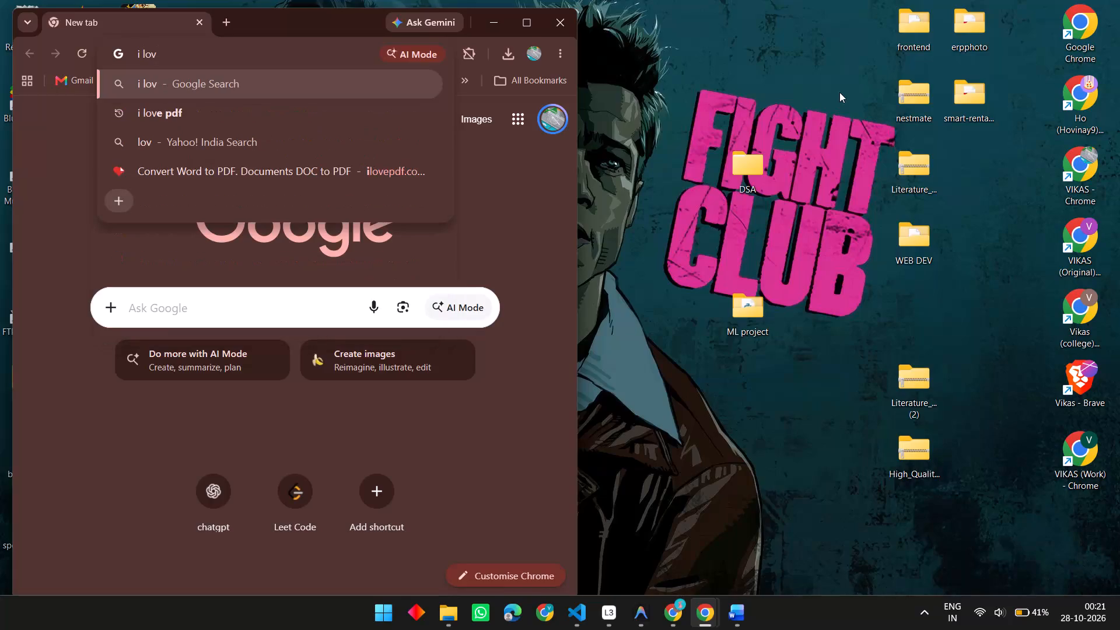
{"action": "left_click", "coordinate": [159, 108]}
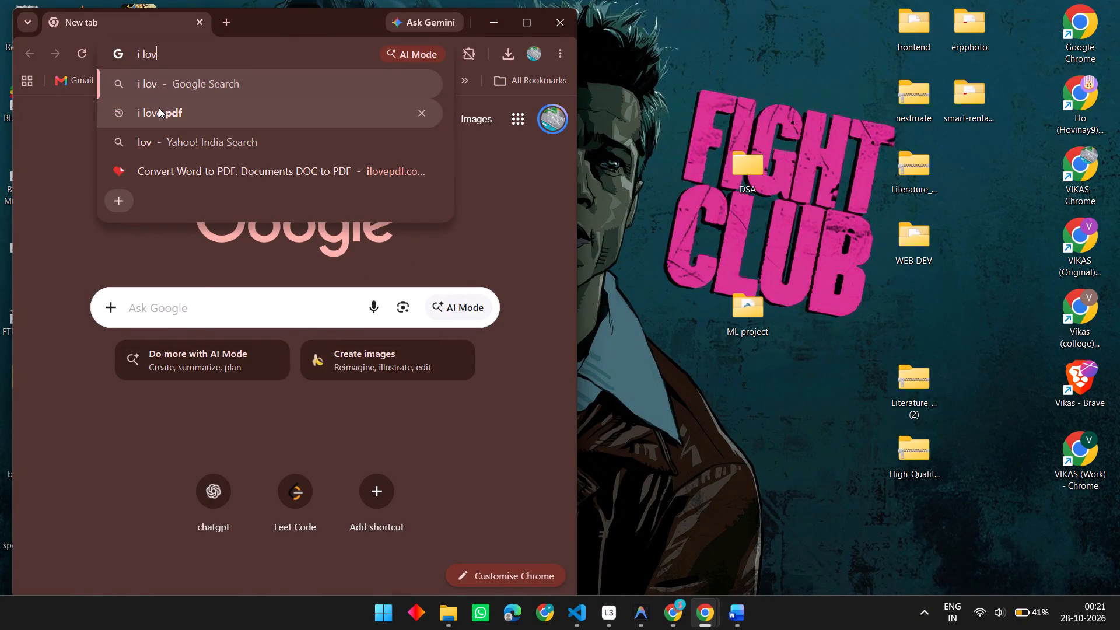
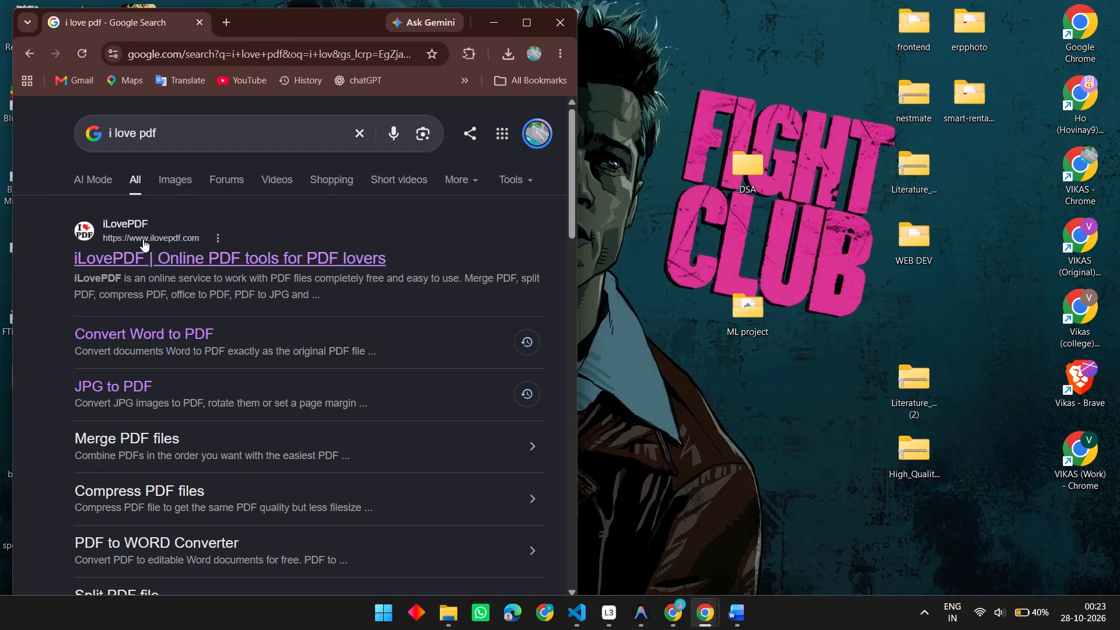
Open the iLovePDF website from the search results and go to its Merge PDF tool.
{"action": "left_click", "coordinate": [141, 254]}
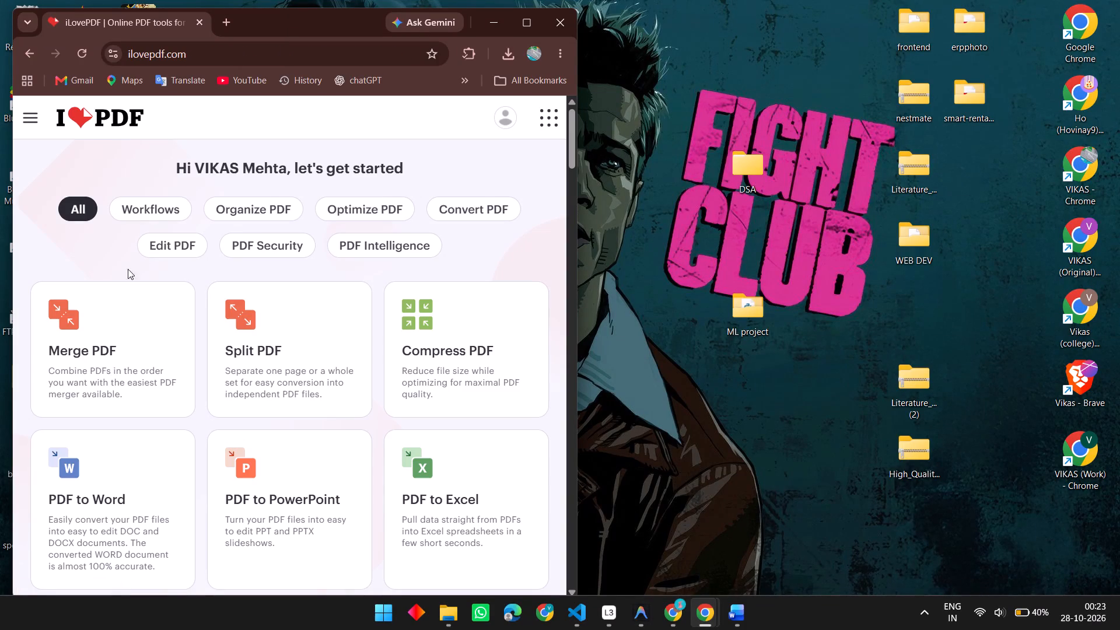
{"action": "left_click", "coordinate": [50, 355]}
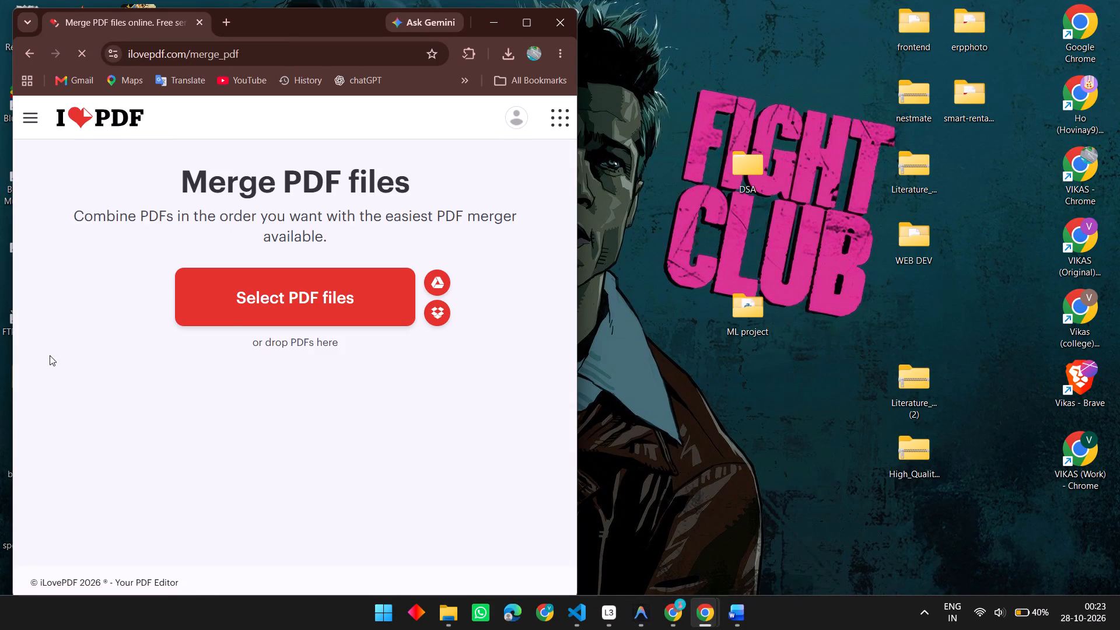
Open the file selection for choosing the PDF files to merge.
{"action": "left_click", "coordinate": [321, 297]}
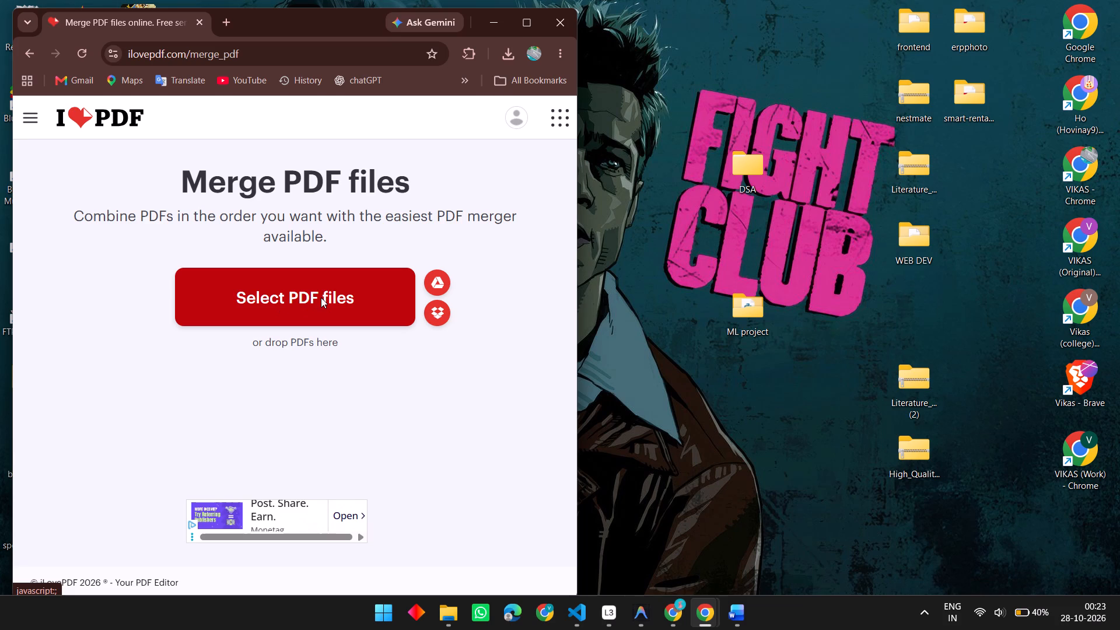
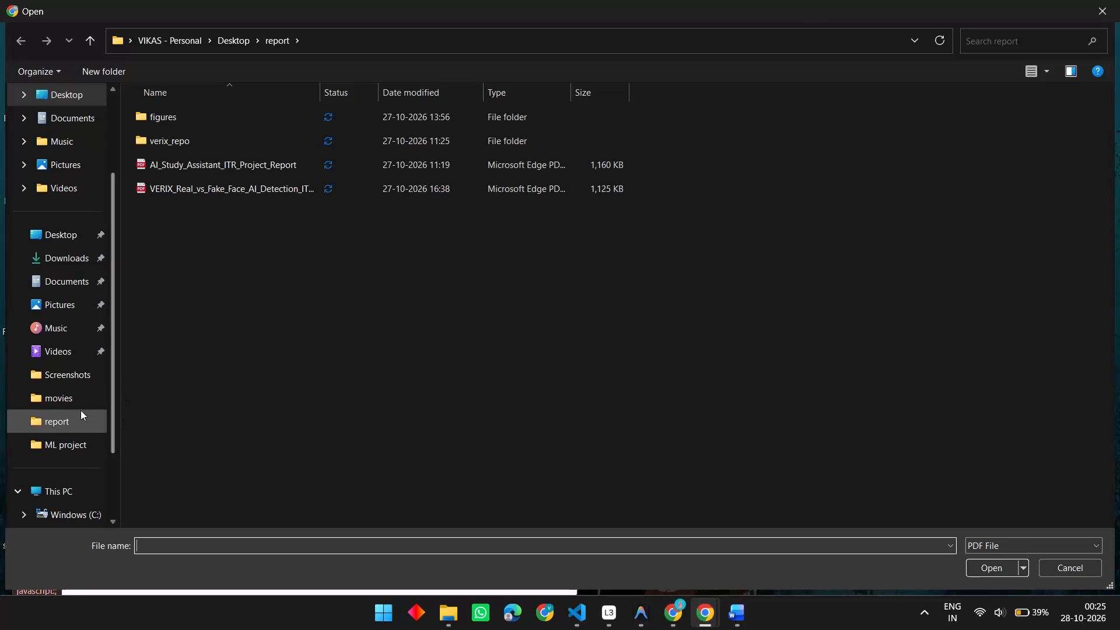
Add Final_Report_Air_Quality_Aligned (1) from the movies > Python-3.11.15 folder on New Volume (D:) to the merge.
{"action": "scroll", "coordinate": [70, 419], "scroll_direction": "down", "scroll_amount": 1}
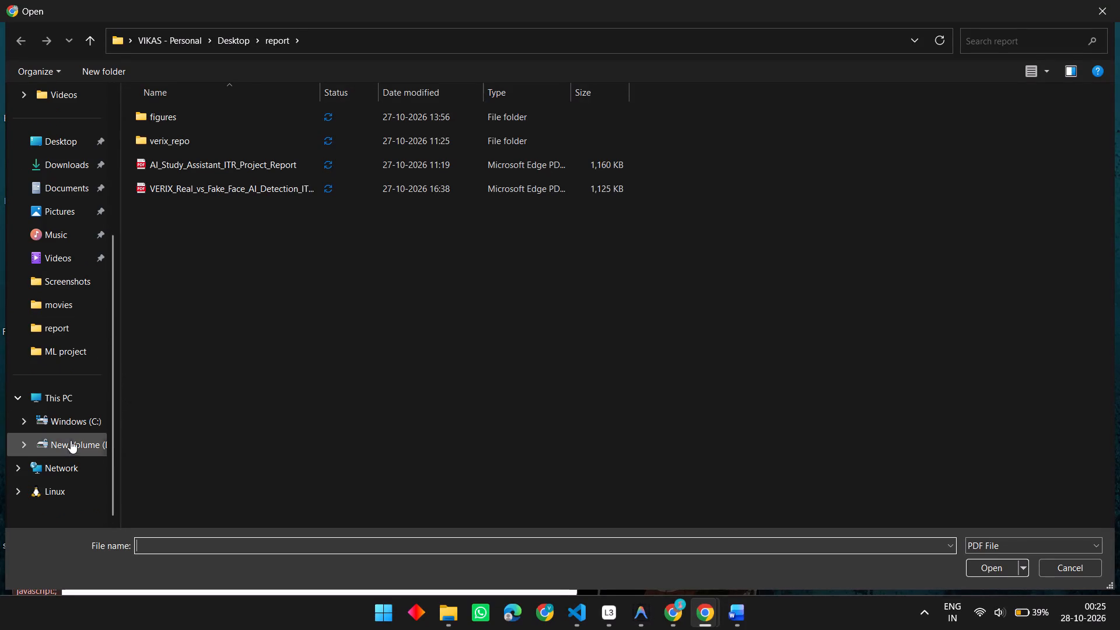
{"action": "double_click", "coordinate": [71, 443]}
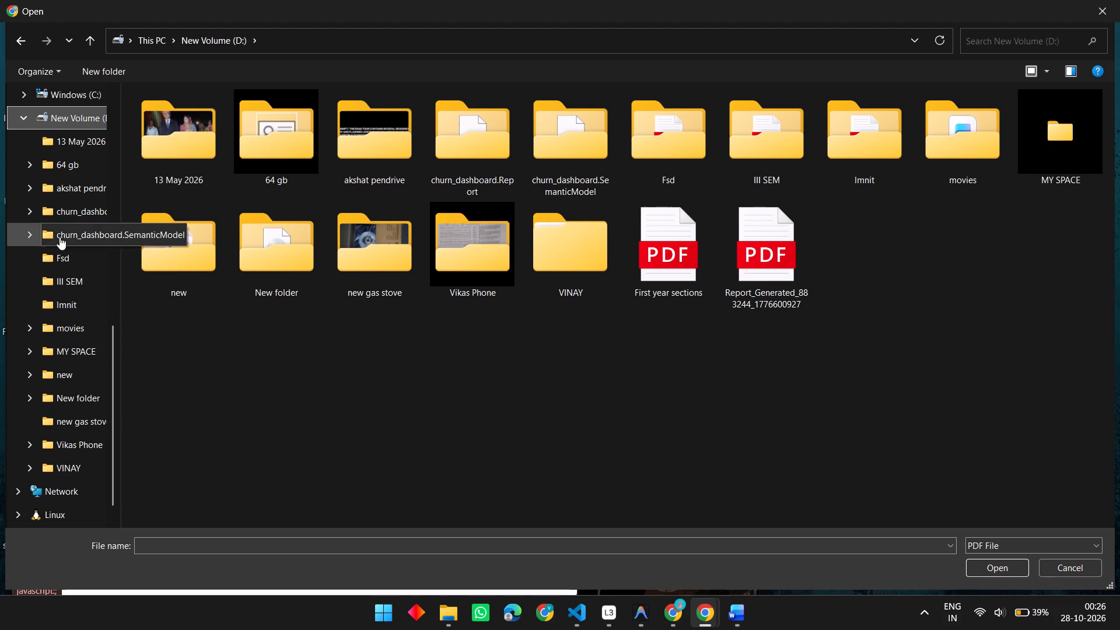
{"action": "scroll", "coordinate": [82, 346], "scroll_direction": "down", "scroll_amount": 5}
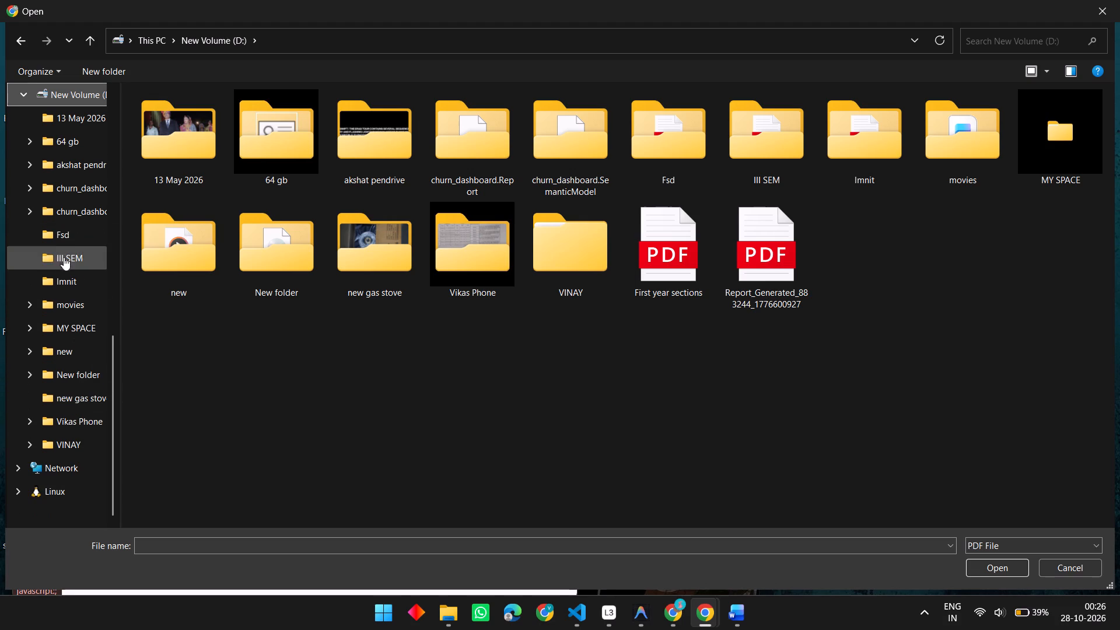
{"action": "left_click", "coordinate": [69, 303]}
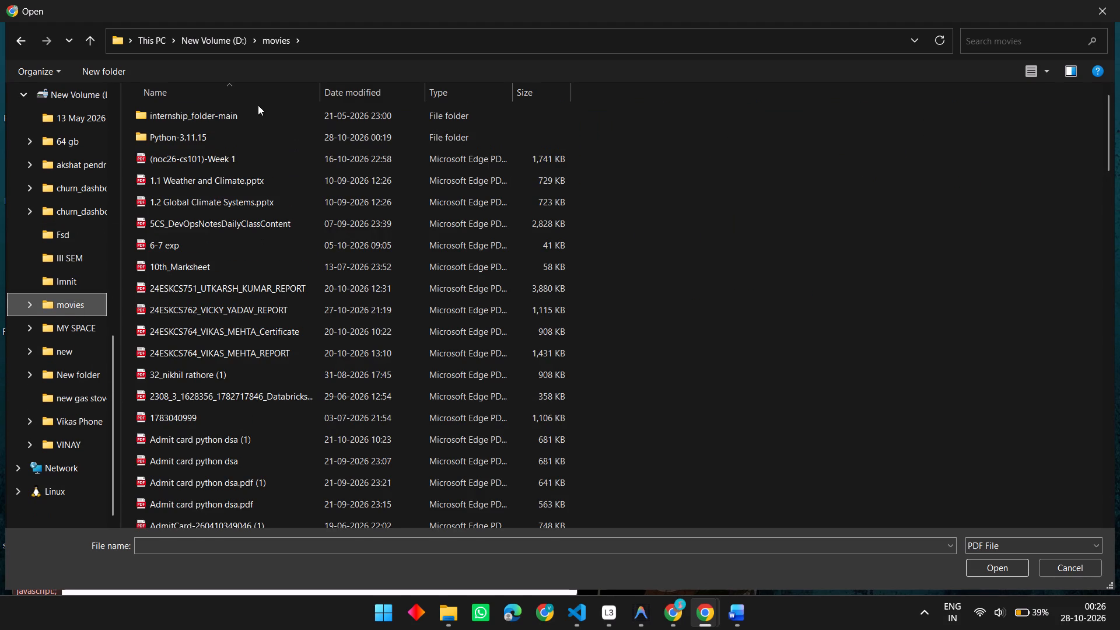
{"action": "double_click", "coordinate": [219, 132]}
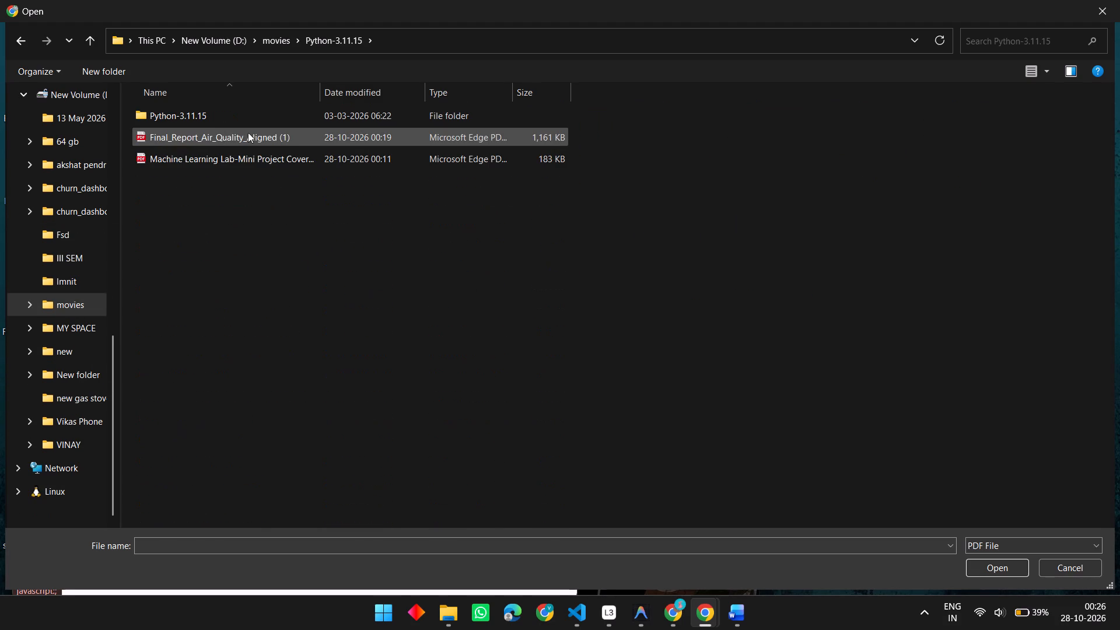
{"action": "double_click", "coordinate": [249, 140]}
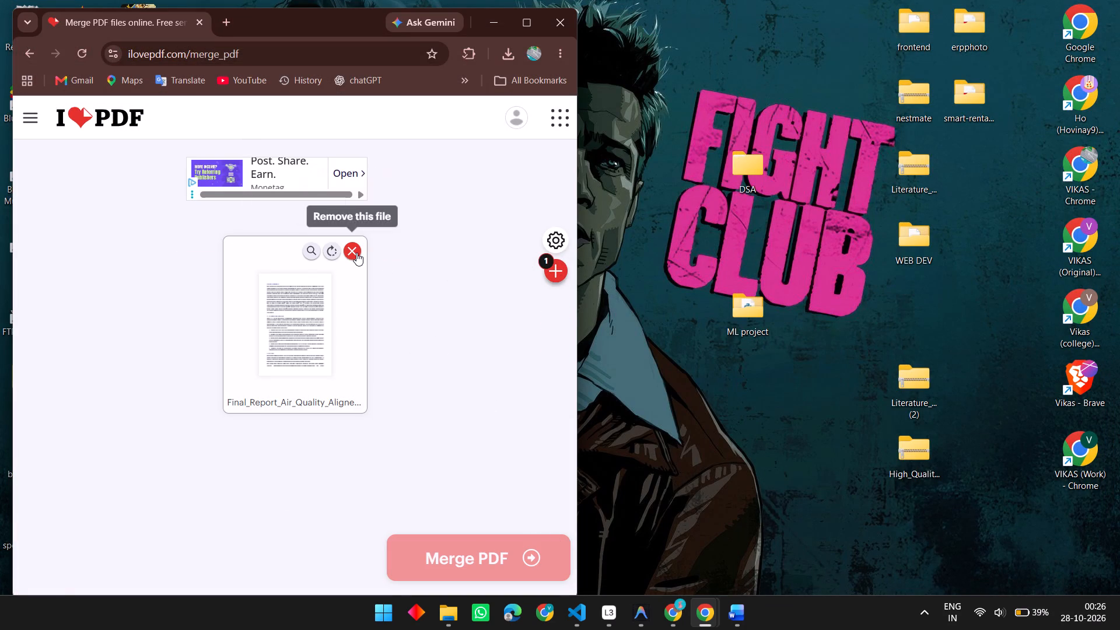
Rebuild the merge list with the Machine Learning Lab-Mini Project Cover PDF first and Final_Report_Air_Quality_Aligned (1) second.
{"action": "left_click", "coordinate": [356, 252]}
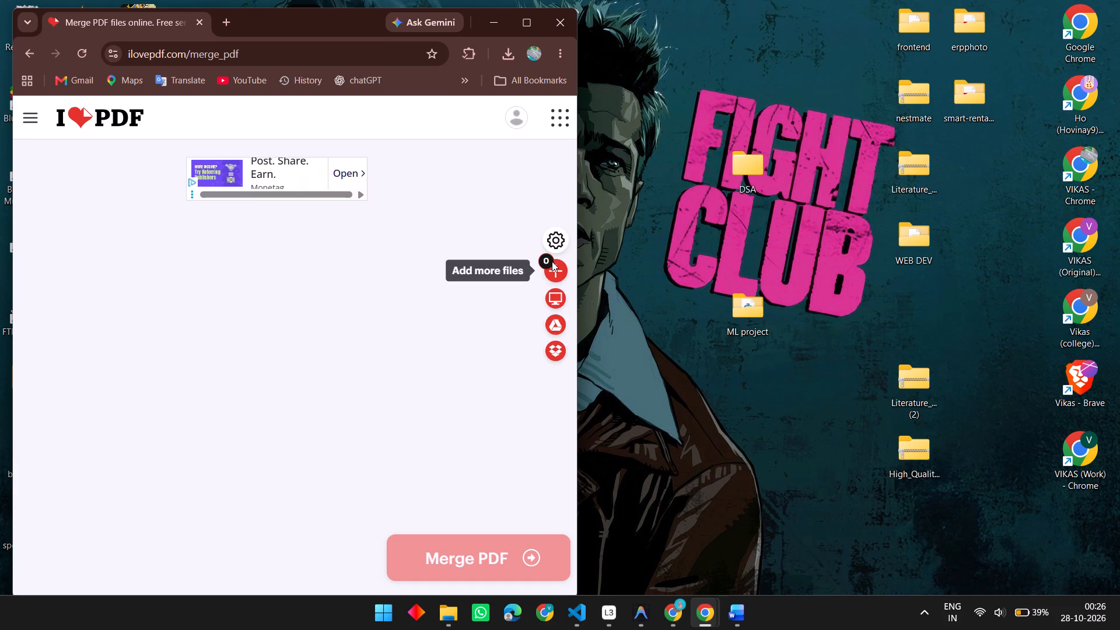
{"action": "left_click", "coordinate": [560, 271]}
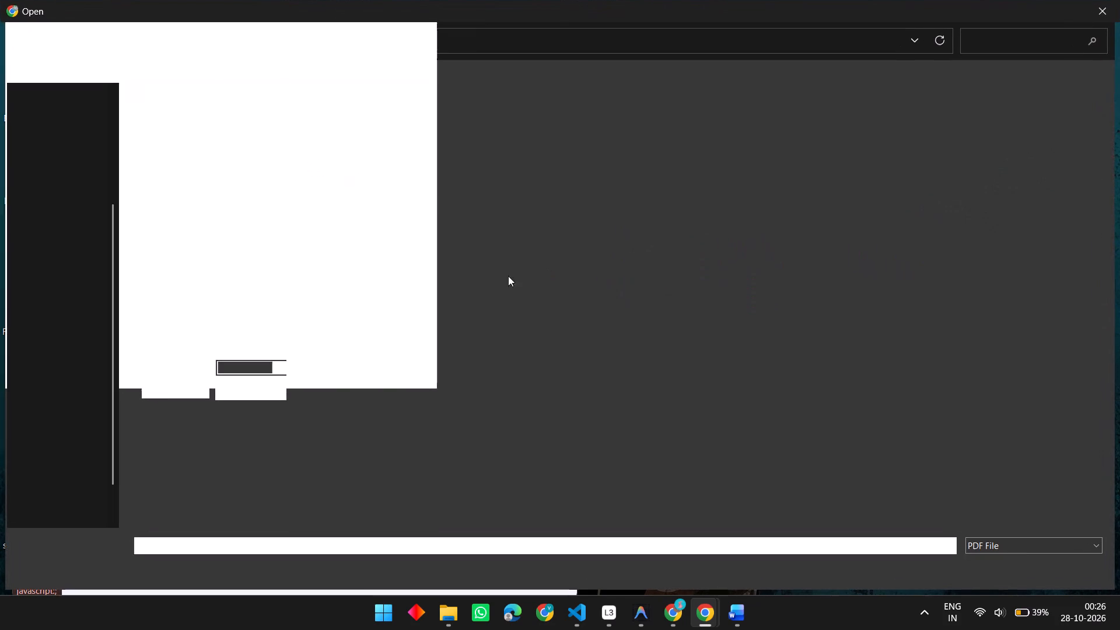
{"action": "double_click", "coordinate": [192, 155]}
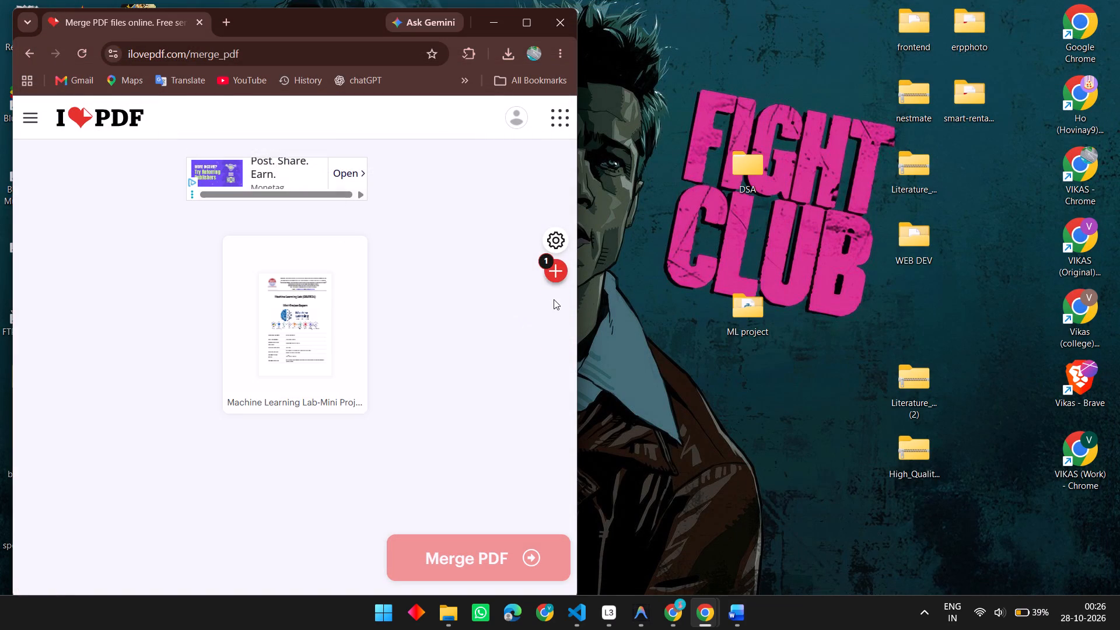
{"action": "left_click", "coordinate": [556, 268]}
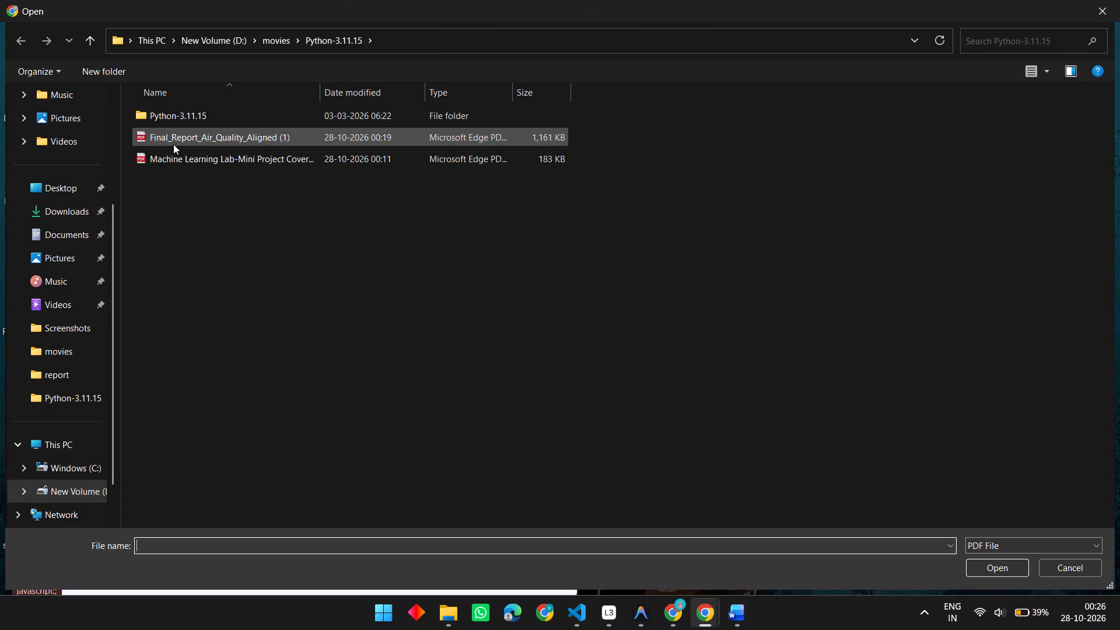
{"action": "double_click", "coordinate": [173, 144]}
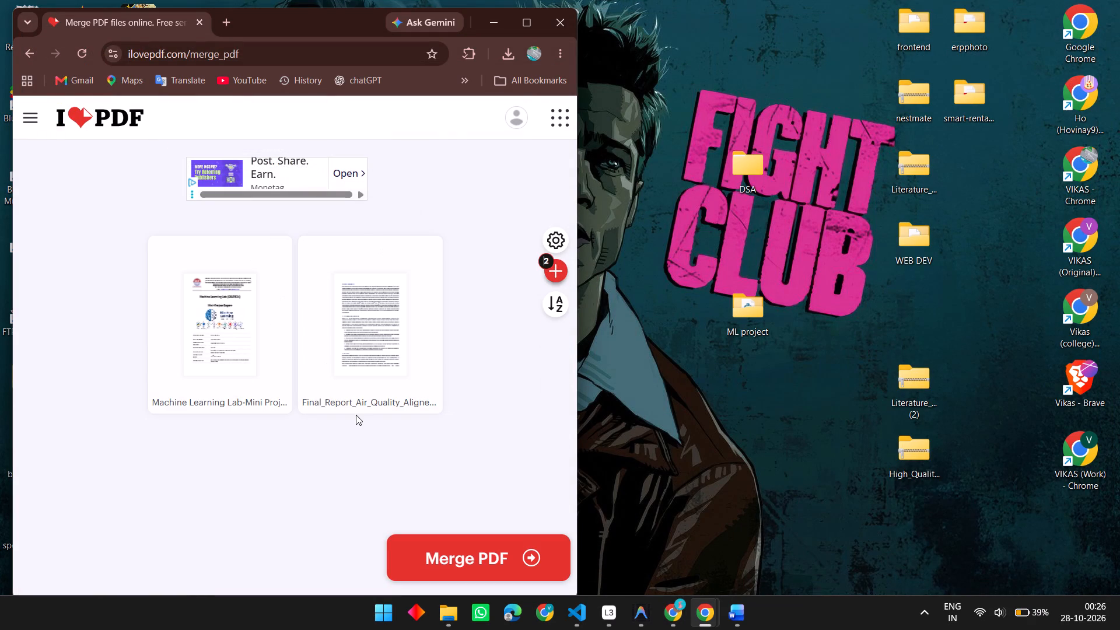
Merge the cover page and report PDFs into one file.
{"action": "left_click", "coordinate": [501, 560]}
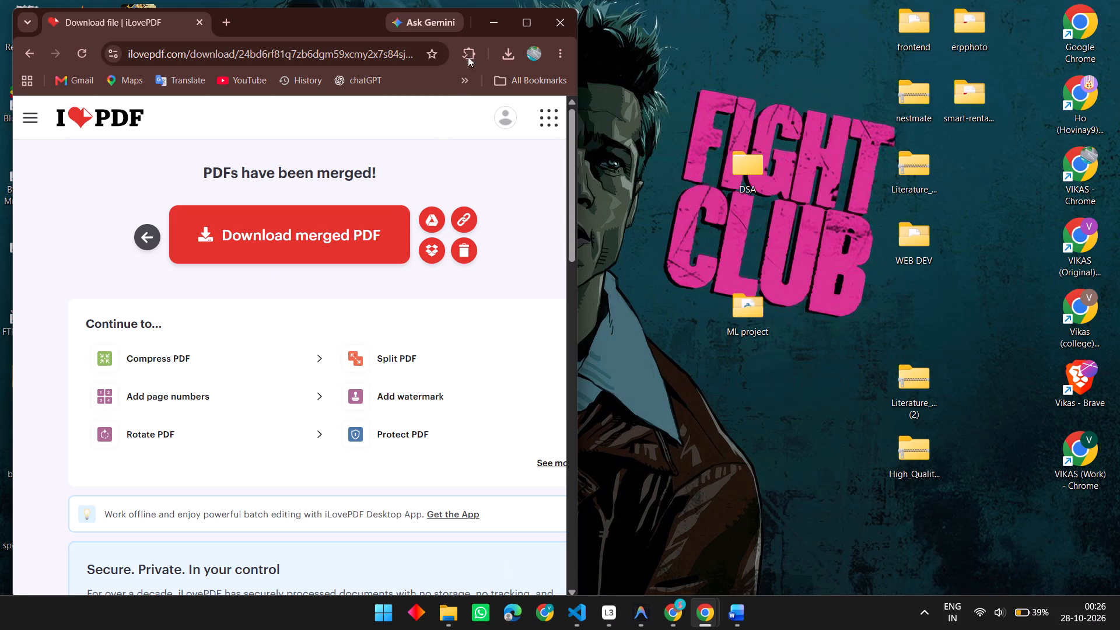
Check the browser's recent download history for the merged PDF.
{"action": "left_click", "coordinate": [505, 50]}
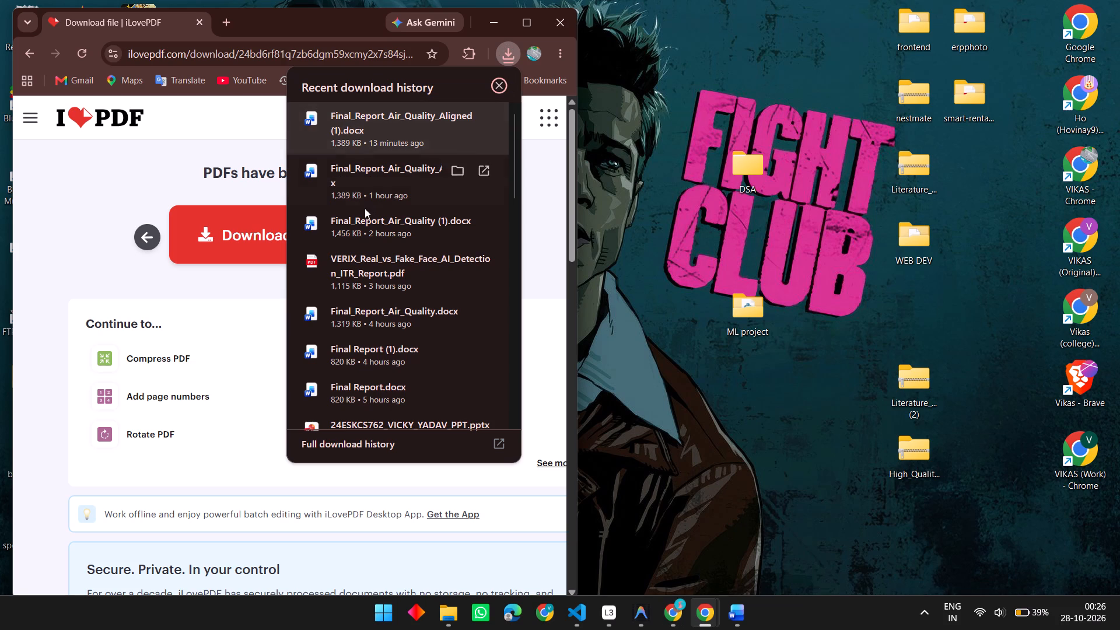
{"action": "scroll", "coordinate": [364, 197], "scroll_direction": "up", "scroll_amount": 4}
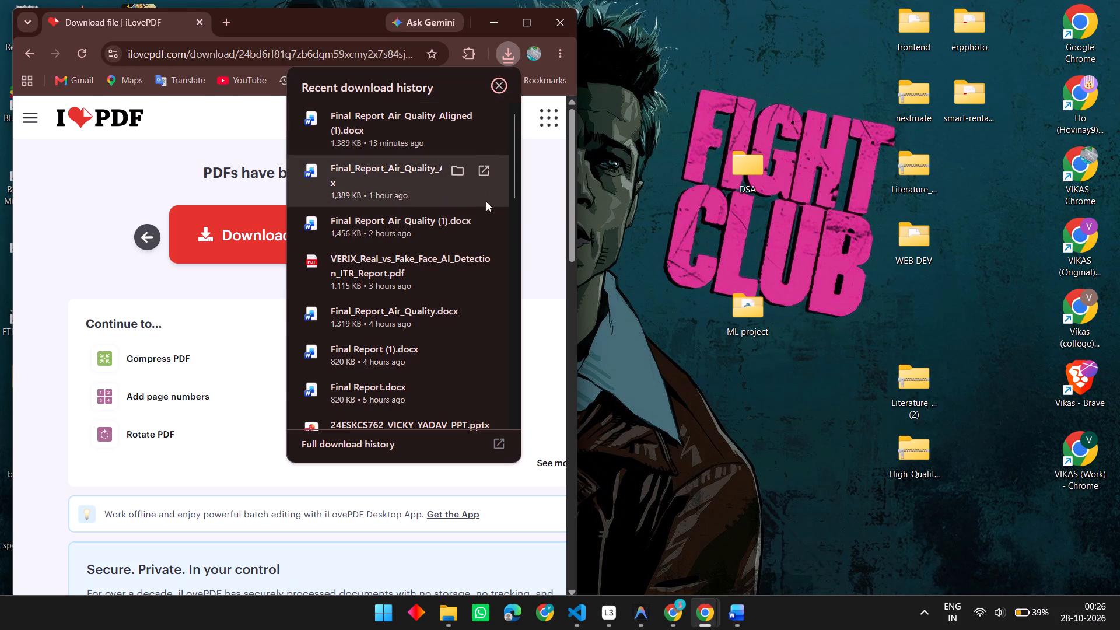
Open the merged file ilovepdf_merged (1).pdf from the browser's recent download history.
{"action": "left_click", "coordinate": [509, 56]}
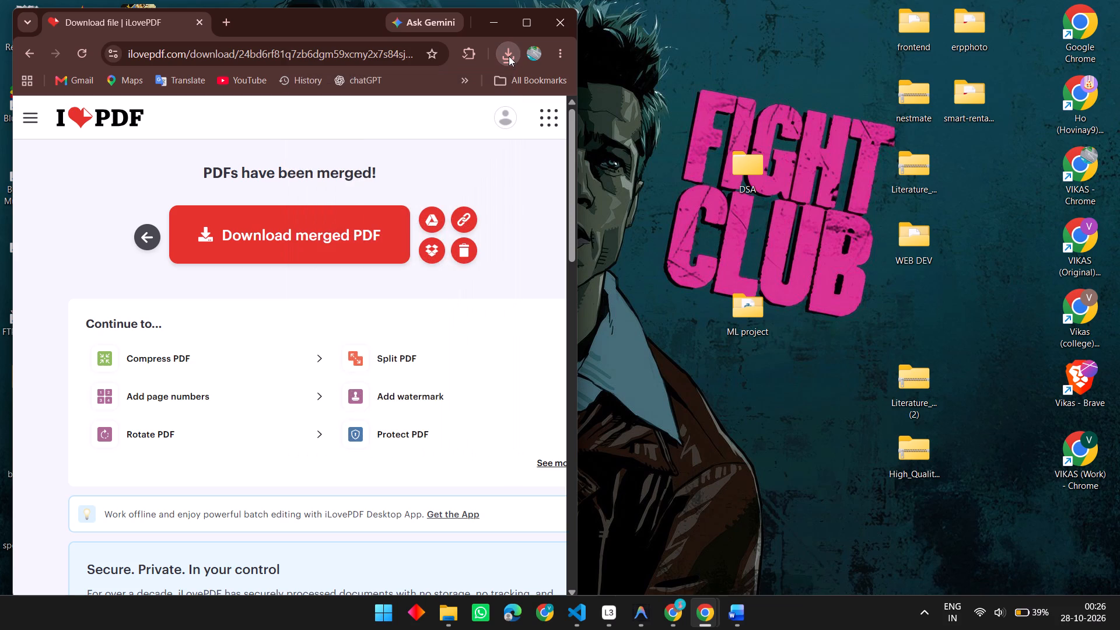
{"action": "left_click", "coordinate": [509, 56]}
{"action": "left_click", "coordinate": [367, 127]}
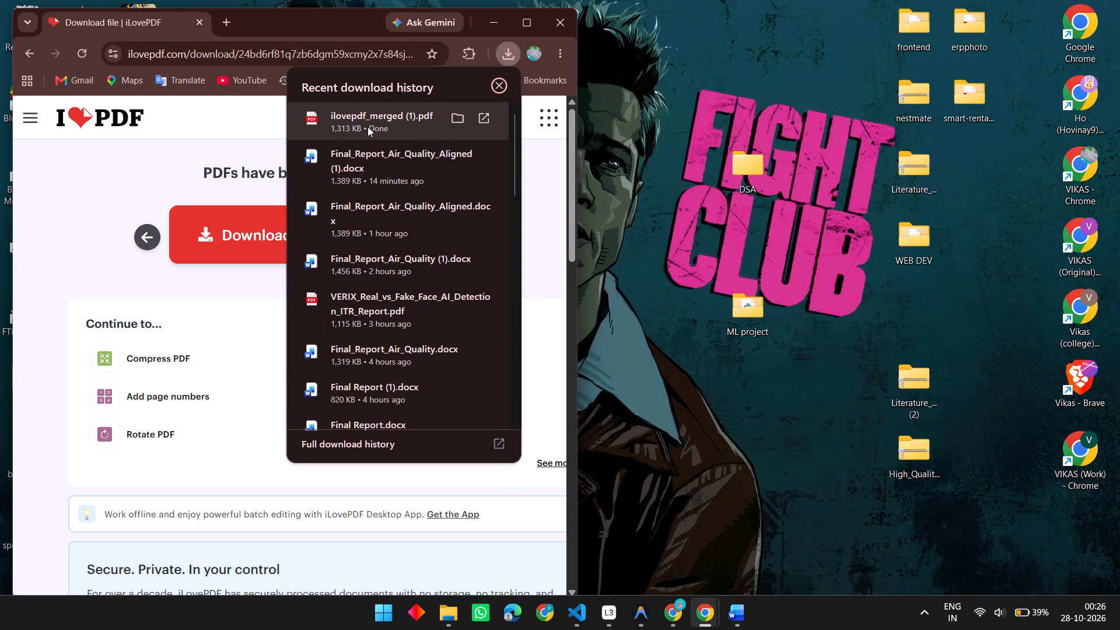
Review the merged PDF from the Mini-Project Report cover page through to the References, checking page order and layout.
{"action": "scroll", "coordinate": [380, 306], "scroll_direction": "down", "scroll_amount": 1}
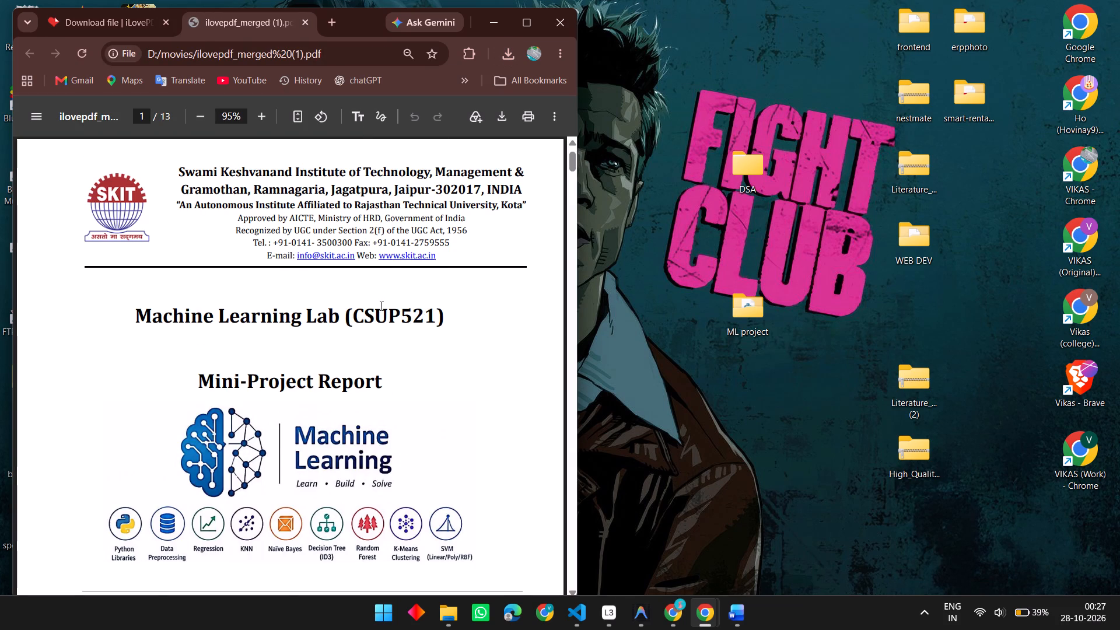
{"action": "scroll", "coordinate": [380, 306], "scroll_direction": "down", "scroll_amount": 1}
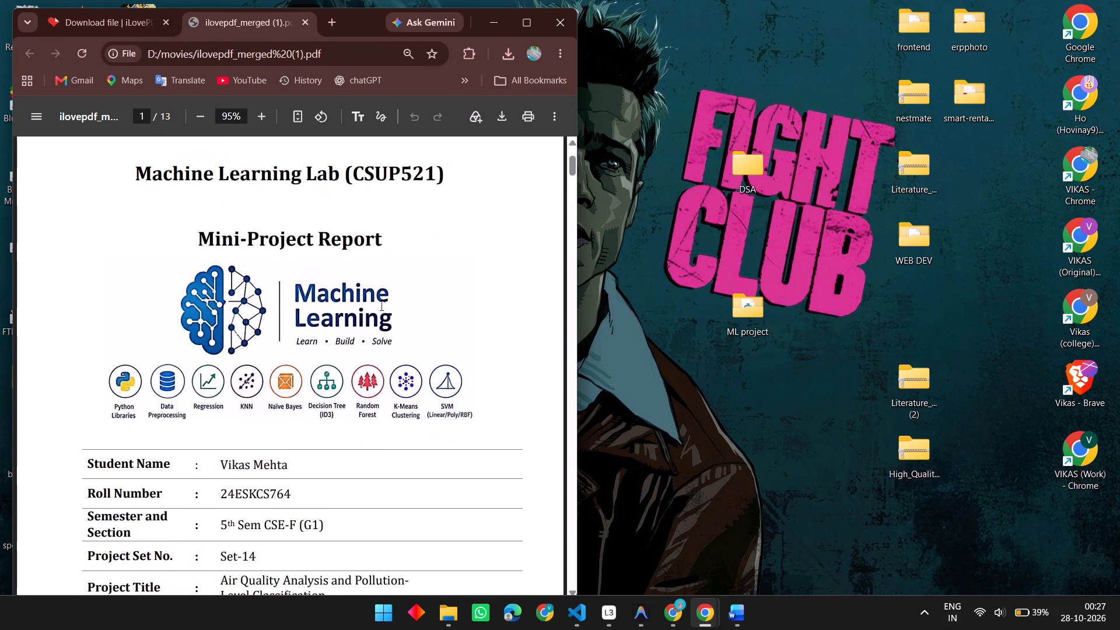
{"action": "scroll", "coordinate": [380, 306], "scroll_direction": "down", "scroll_amount": 1}
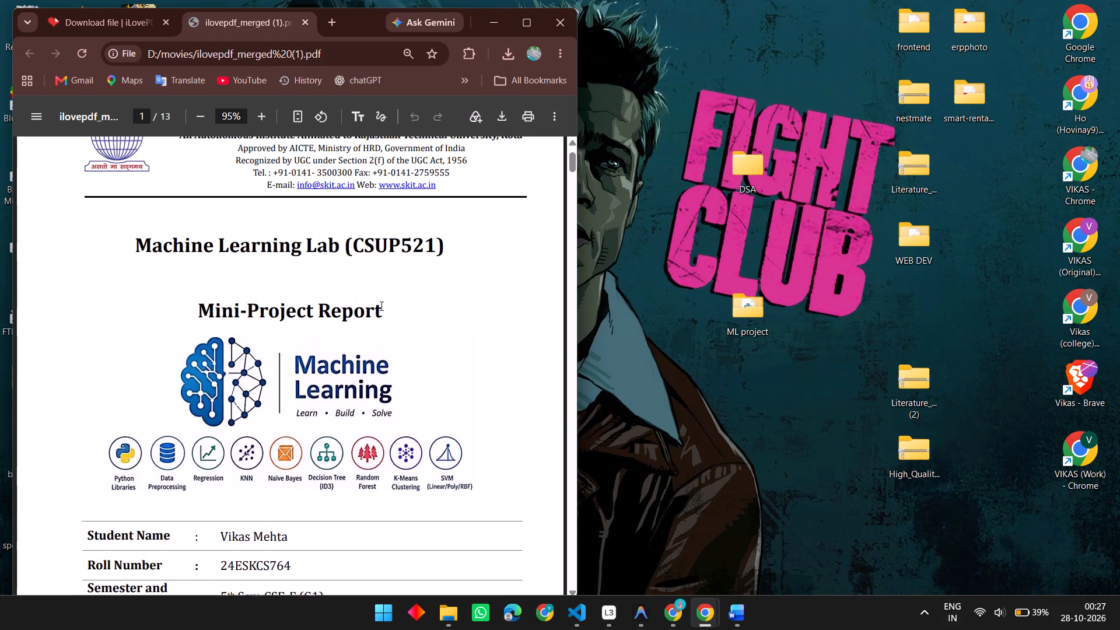
{"action": "scroll", "coordinate": [380, 306], "scroll_direction": "down", "scroll_amount": 4}
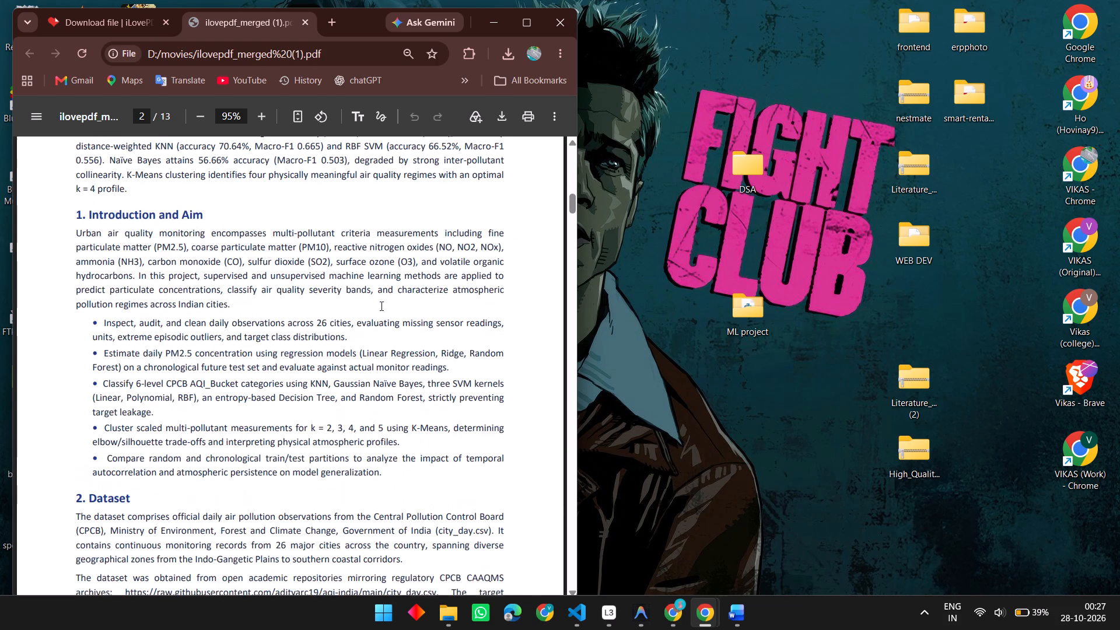
{"action": "scroll", "coordinate": [380, 306], "scroll_direction": "down", "scroll_amount": 8}
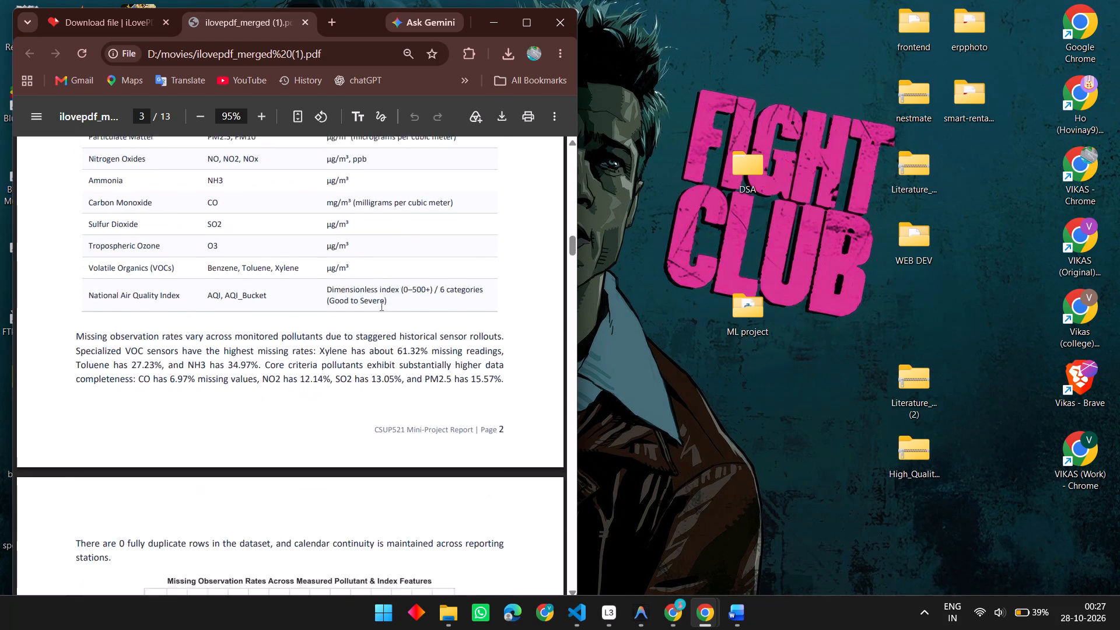
{"action": "scroll", "coordinate": [380, 306], "scroll_direction": "down", "scroll_amount": 16}
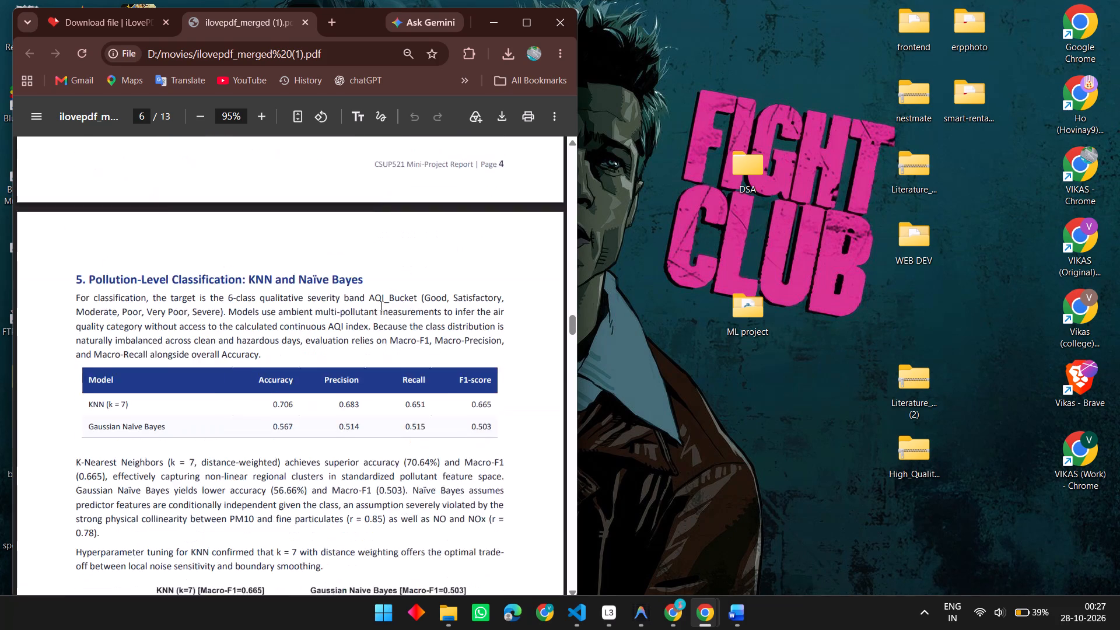
{"action": "scroll", "coordinate": [380, 306], "scroll_direction": "down", "scroll_amount": 9}
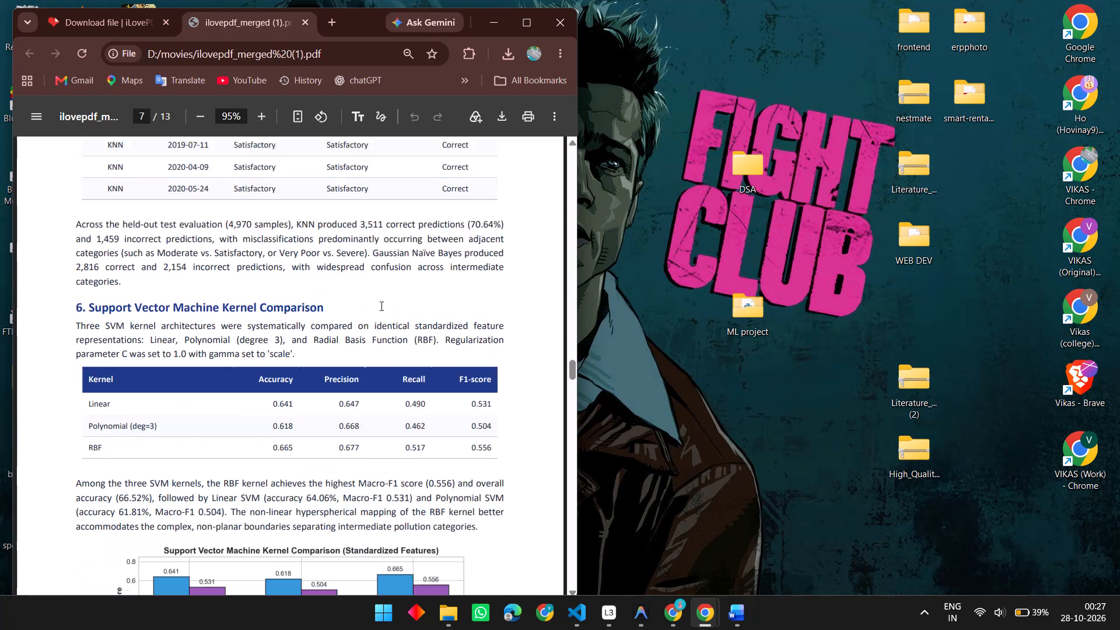
{"action": "scroll", "coordinate": [380, 306], "scroll_direction": "down", "scroll_amount": 1}
{"action": "scroll", "coordinate": [380, 306], "scroll_direction": "up", "scroll_amount": 2}
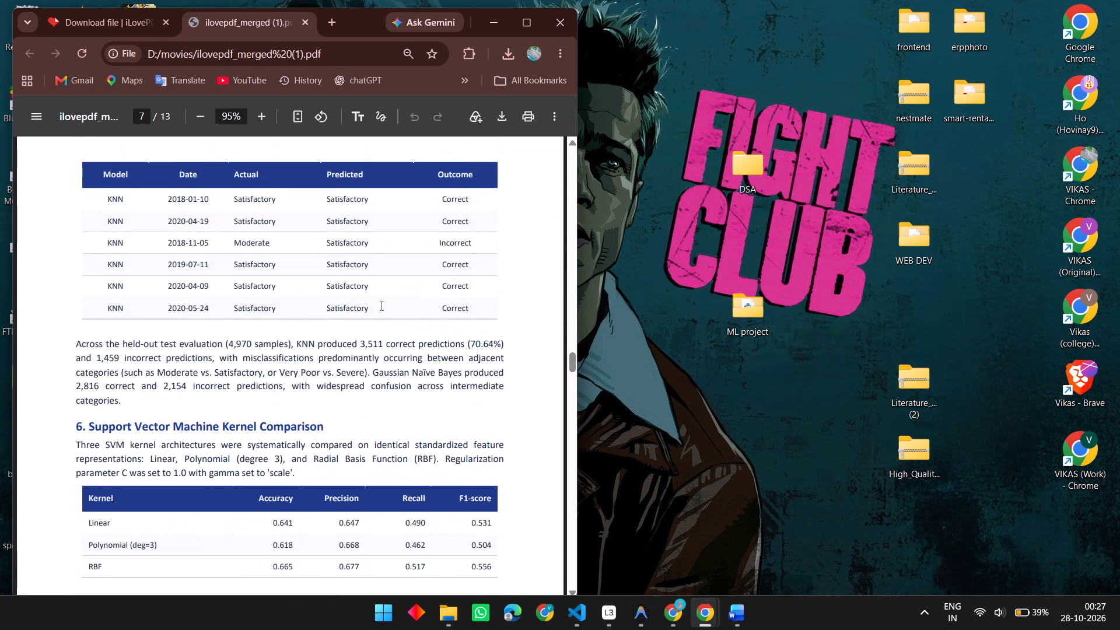
{"action": "scroll", "coordinate": [380, 306], "scroll_direction": "down", "scroll_amount": 9}
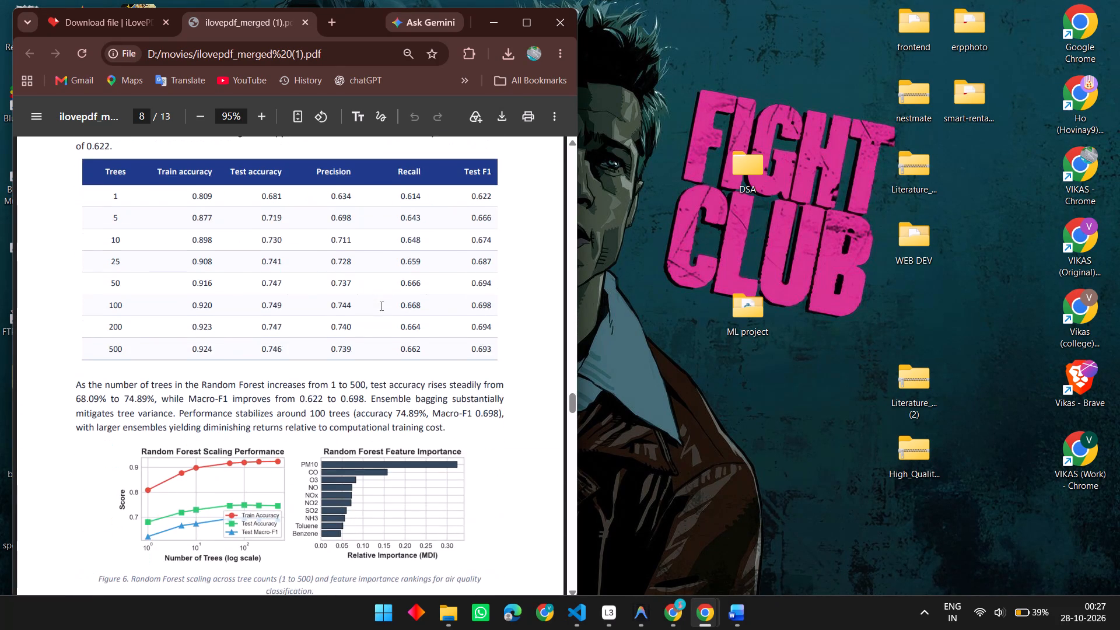
{"action": "scroll", "coordinate": [380, 306], "scroll_direction": "down", "scroll_amount": 1}
{"action": "scroll", "coordinate": [380, 306], "scroll_direction": "up", "scroll_amount": 2}
{"action": "scroll", "coordinate": [380, 306], "scroll_direction": "down", "scroll_amount": 20}
{"action": "scroll", "coordinate": [380, 306], "scroll_direction": "down", "scroll_amount": 5}
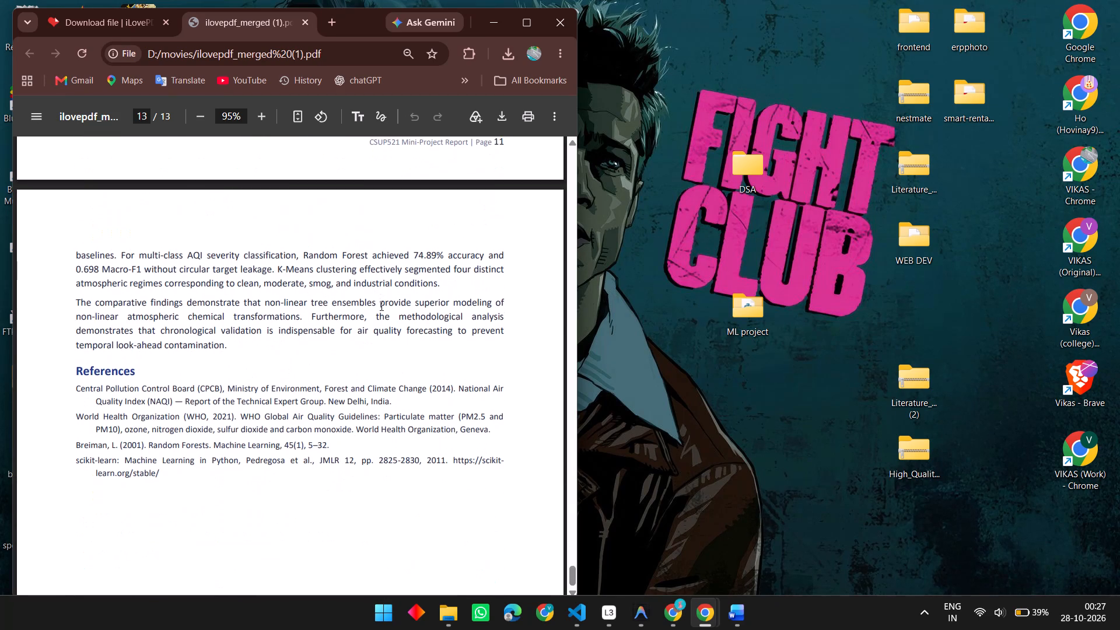
{"action": "scroll", "coordinate": [380, 306], "scroll_direction": "up", "scroll_amount": 19}
{"action": "scroll", "coordinate": [380, 306], "scroll_direction": "up", "scroll_amount": 3}
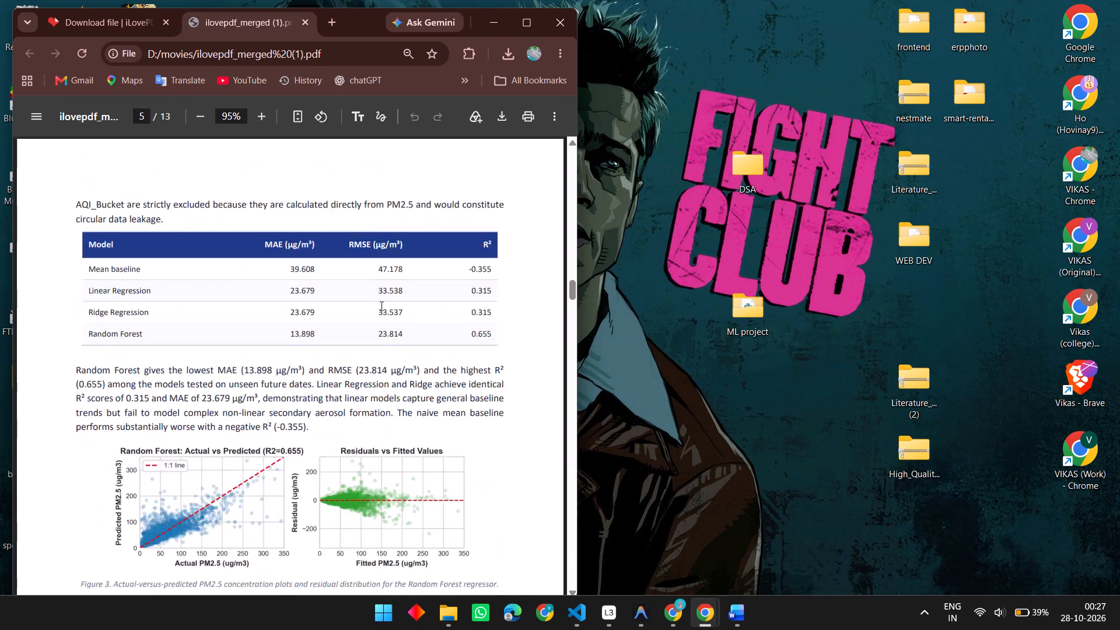
{"action": "scroll", "coordinate": [380, 306], "scroll_direction": "up", "scroll_amount": 3}
Open WhatsApp Web in a new browser tab.
{"action": "left_click", "coordinate": [330, 18]}
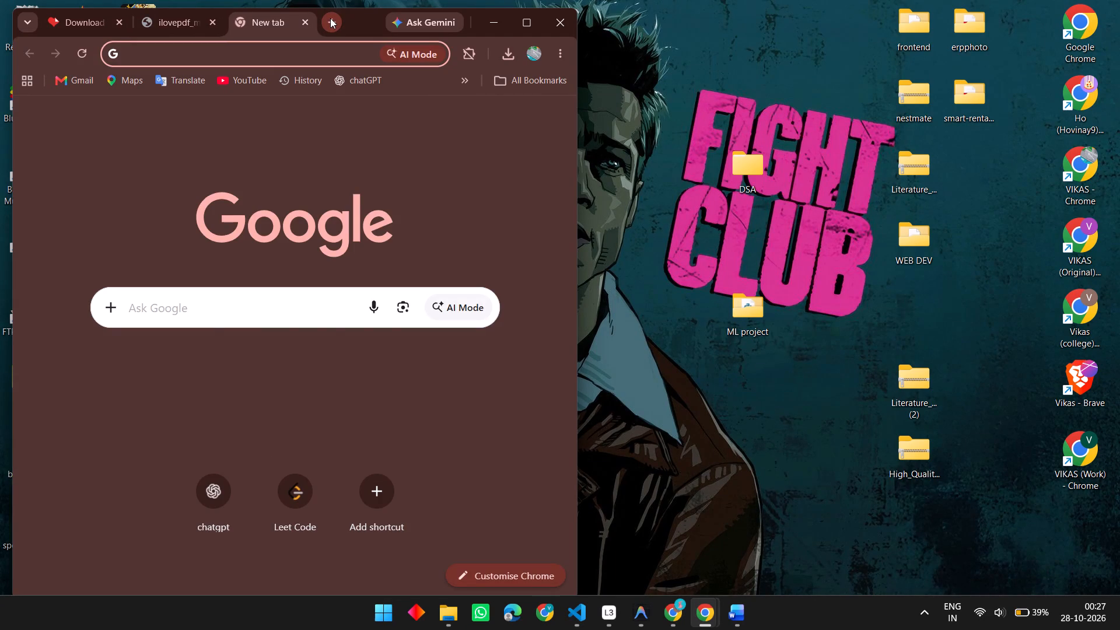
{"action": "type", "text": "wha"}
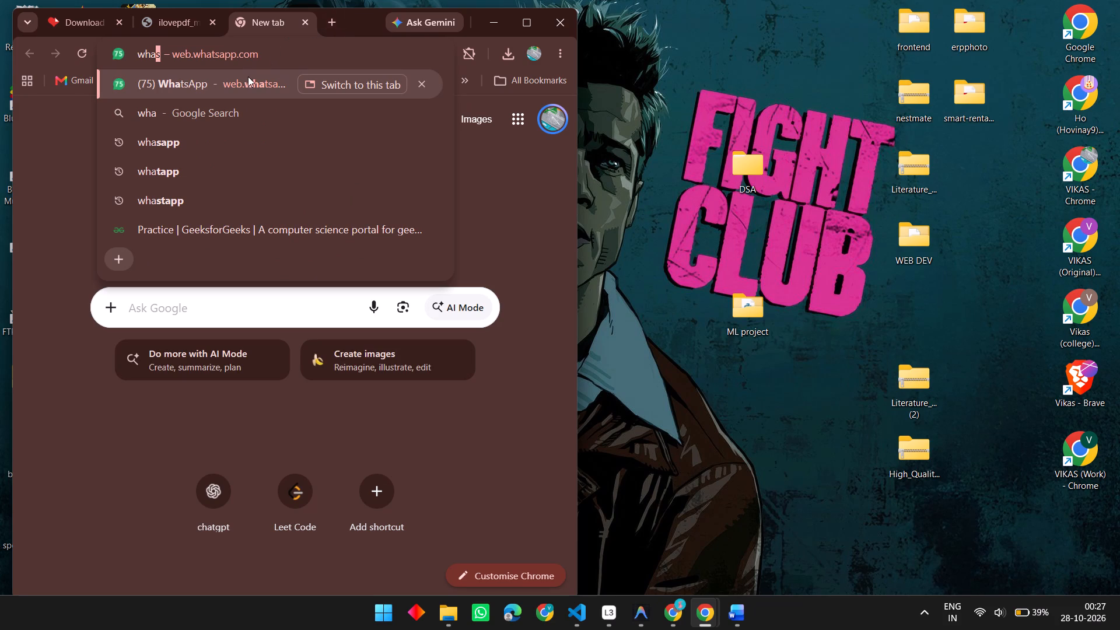